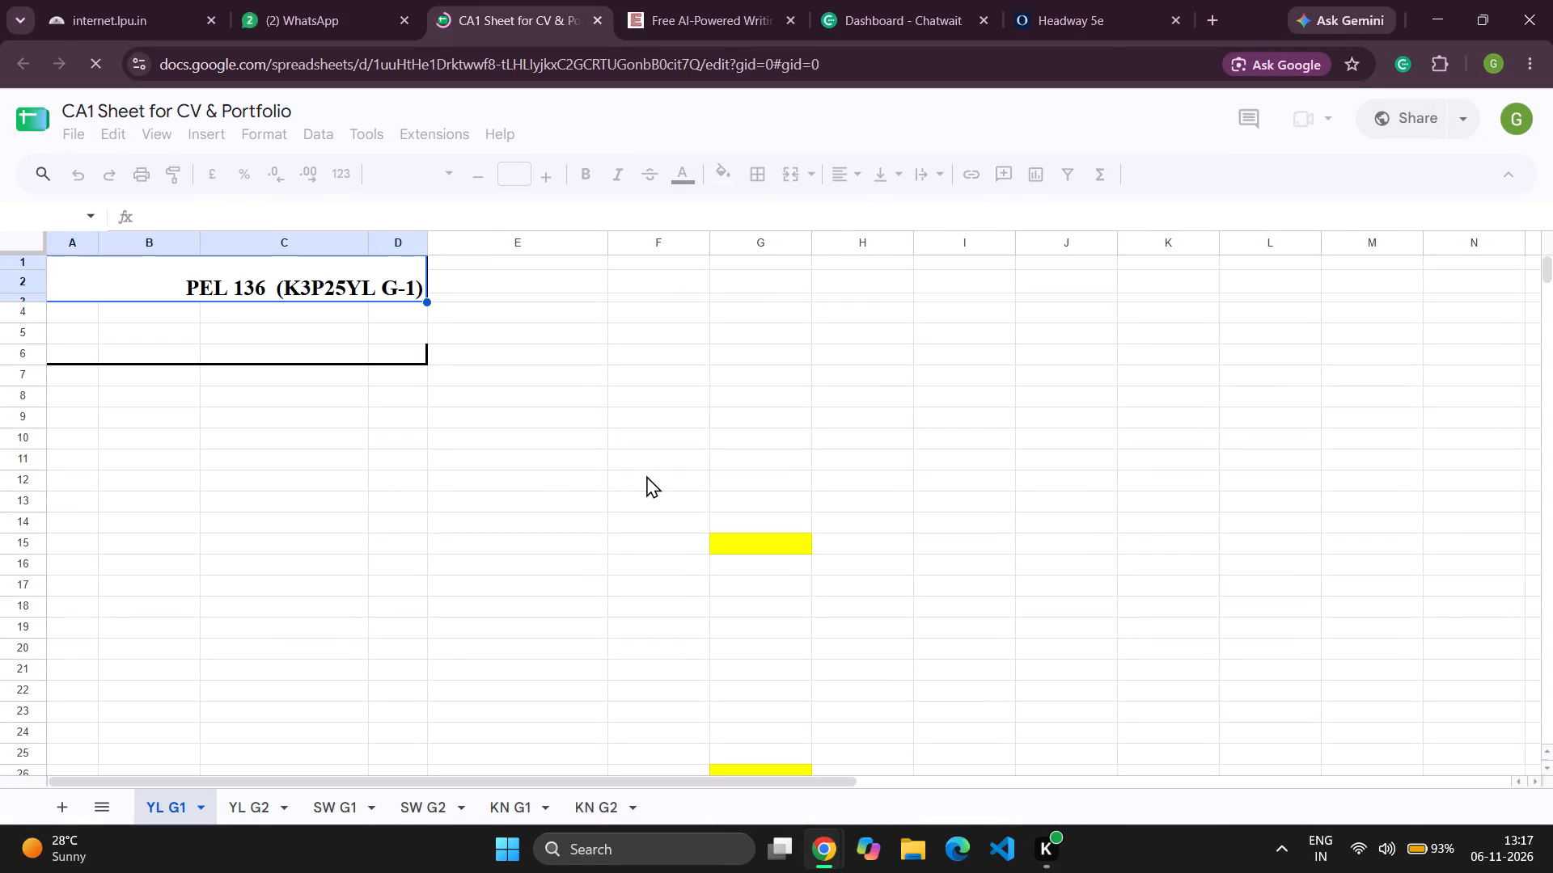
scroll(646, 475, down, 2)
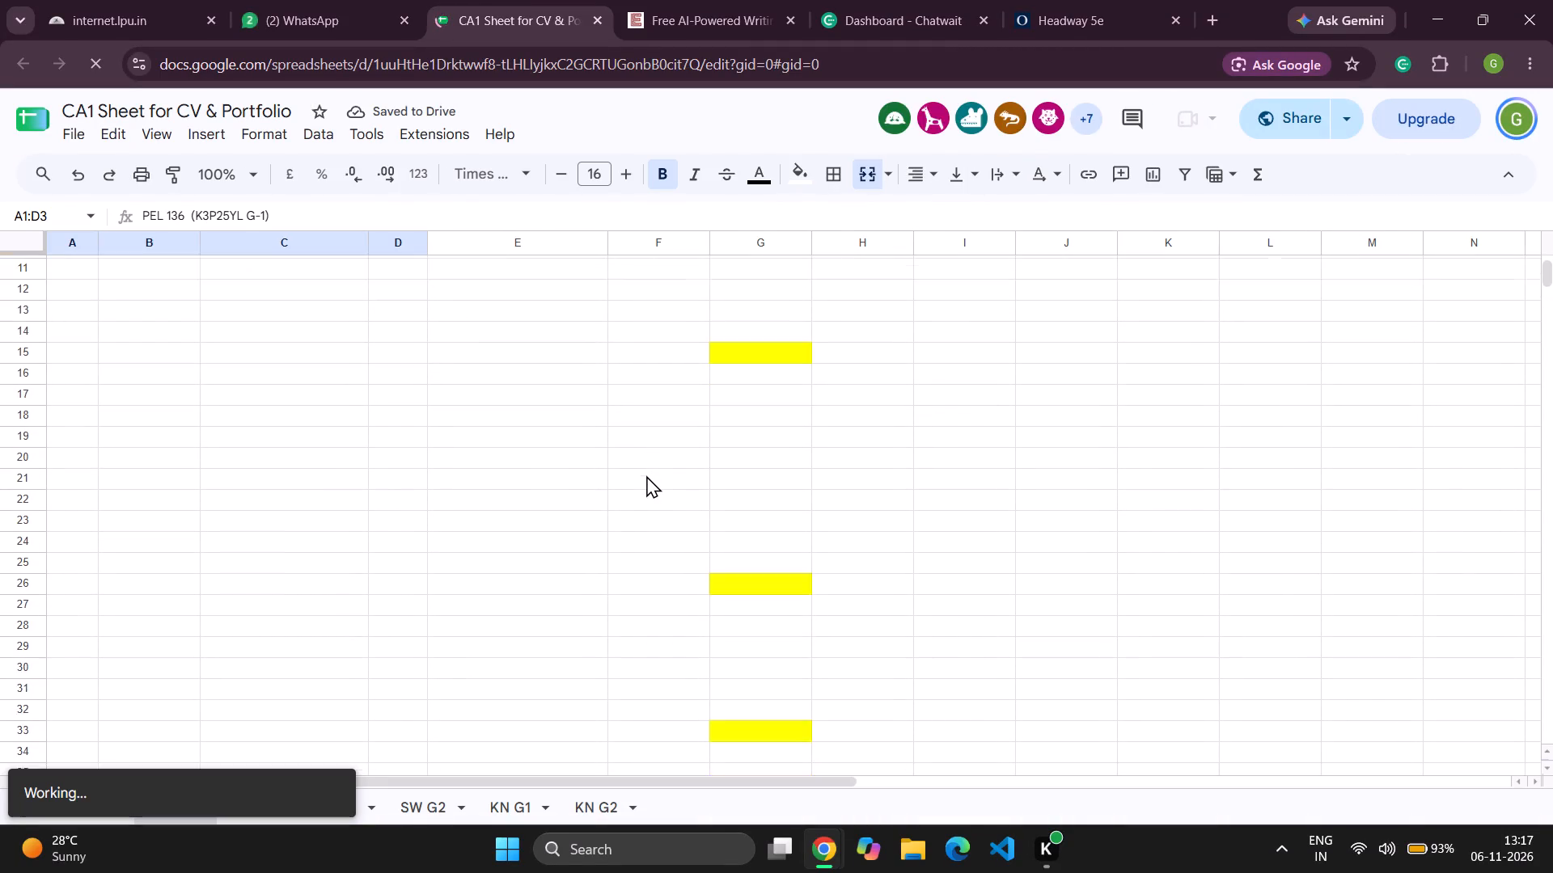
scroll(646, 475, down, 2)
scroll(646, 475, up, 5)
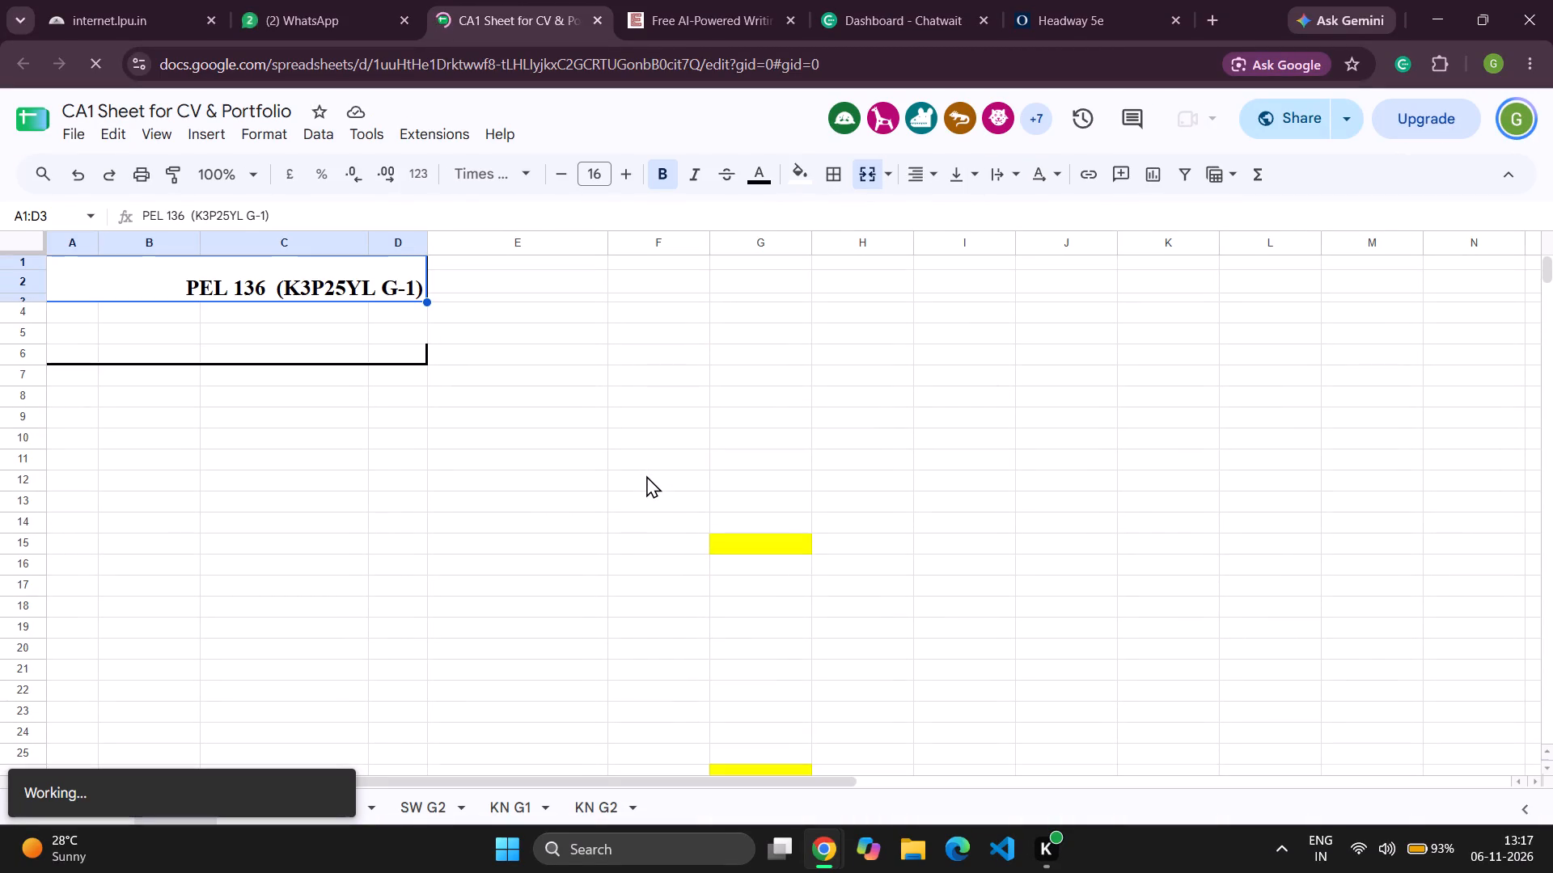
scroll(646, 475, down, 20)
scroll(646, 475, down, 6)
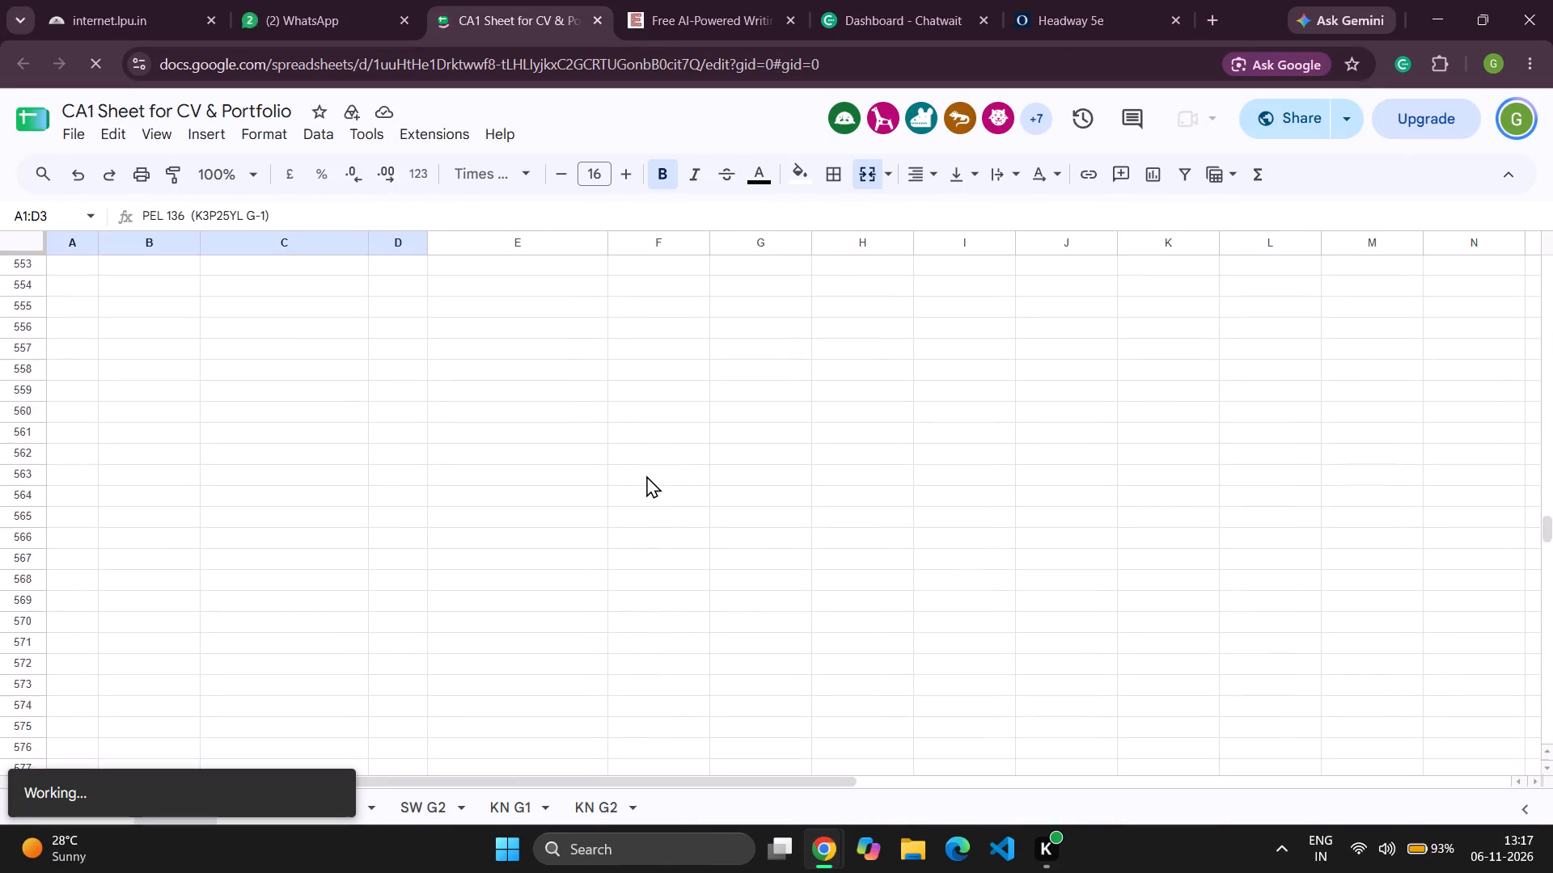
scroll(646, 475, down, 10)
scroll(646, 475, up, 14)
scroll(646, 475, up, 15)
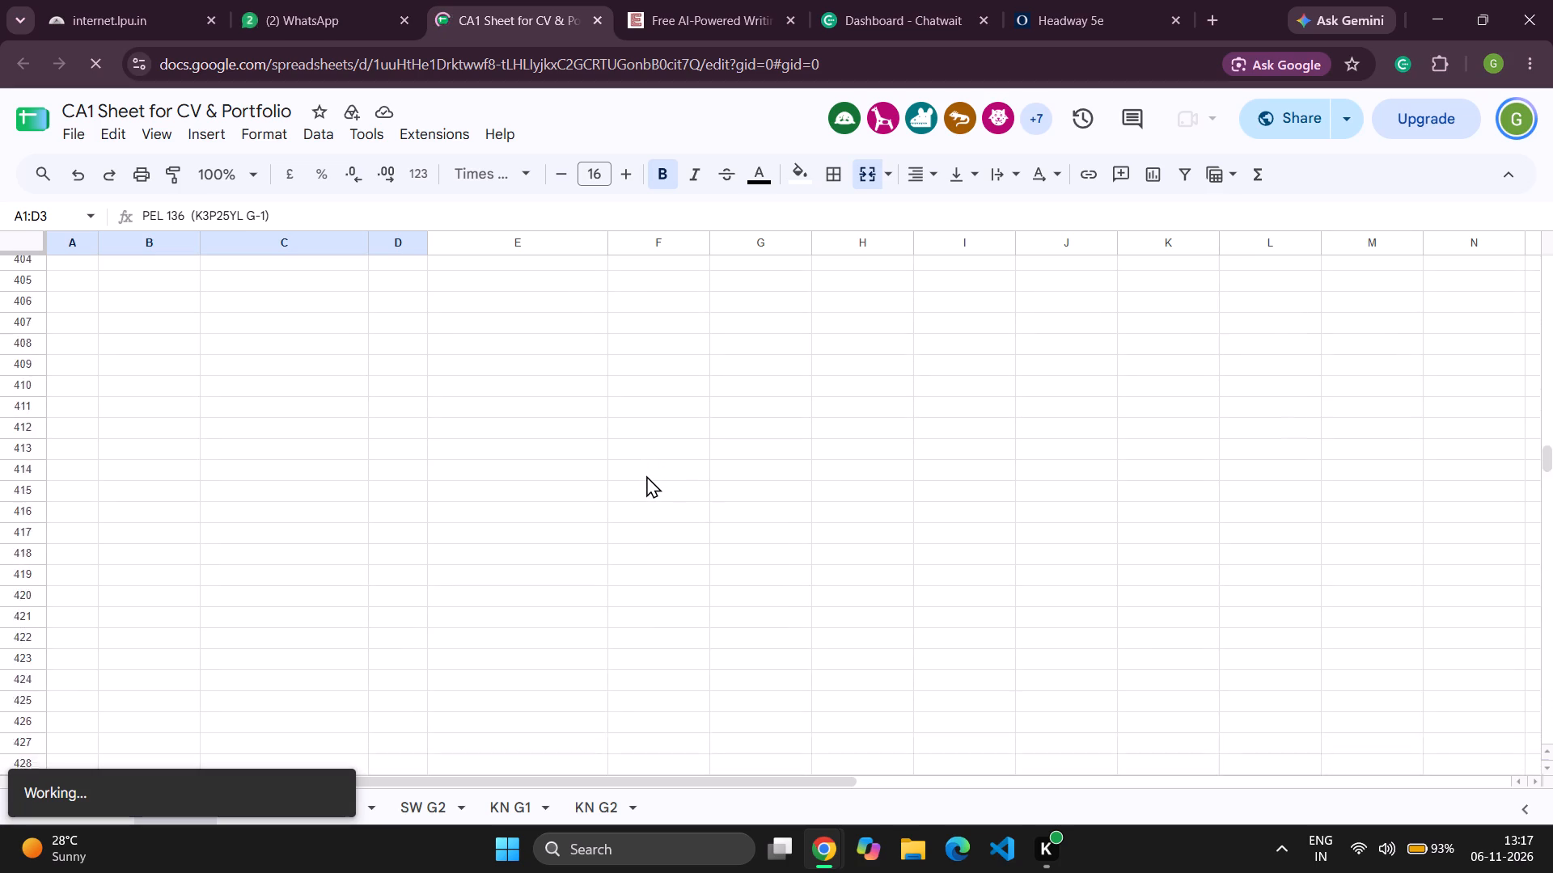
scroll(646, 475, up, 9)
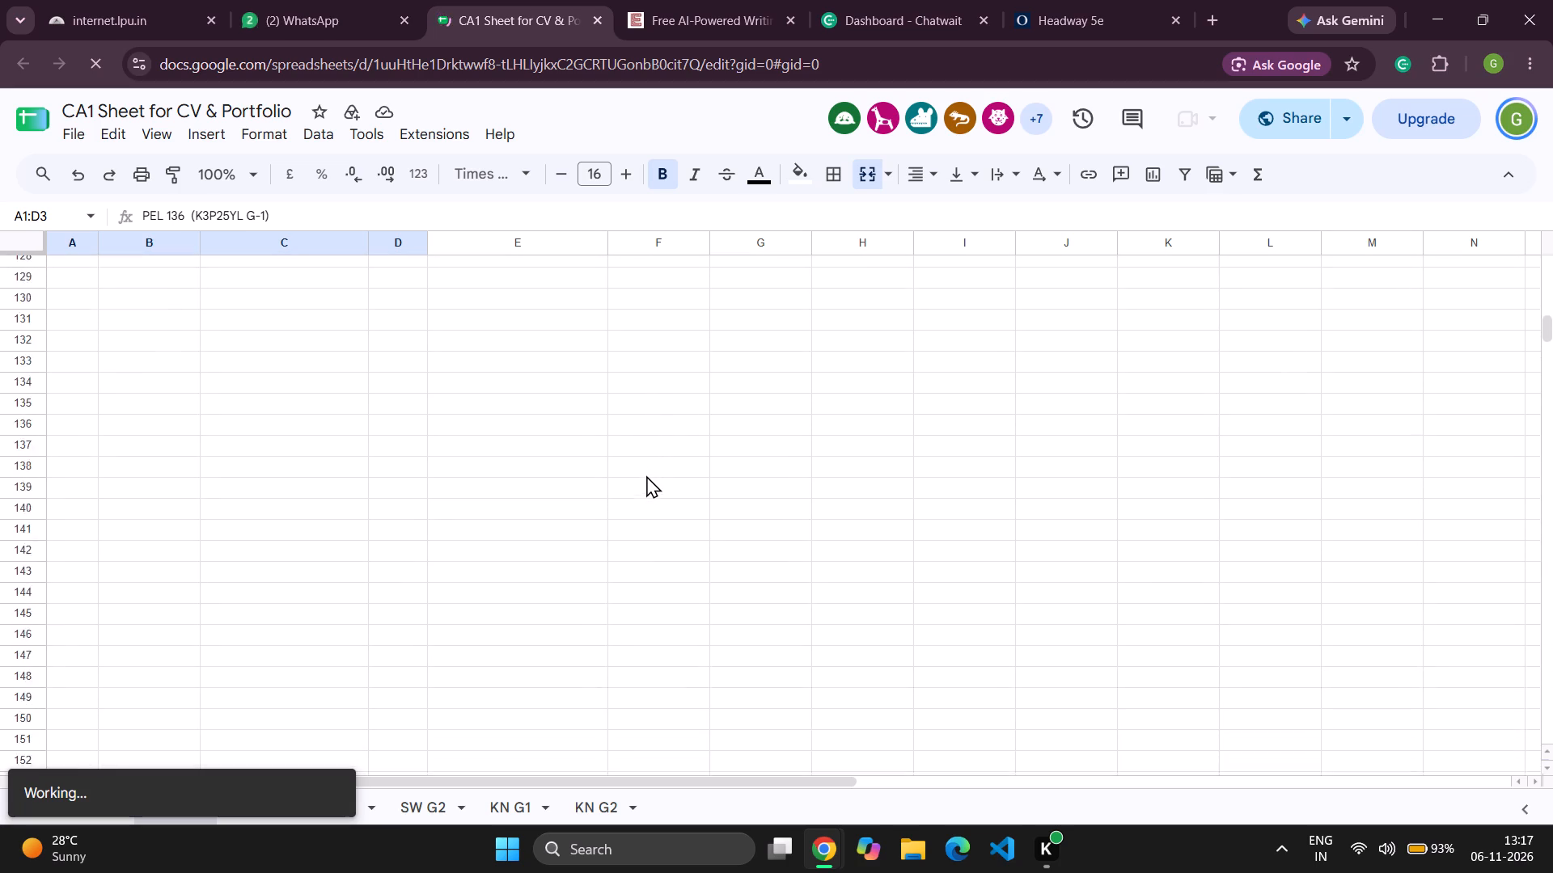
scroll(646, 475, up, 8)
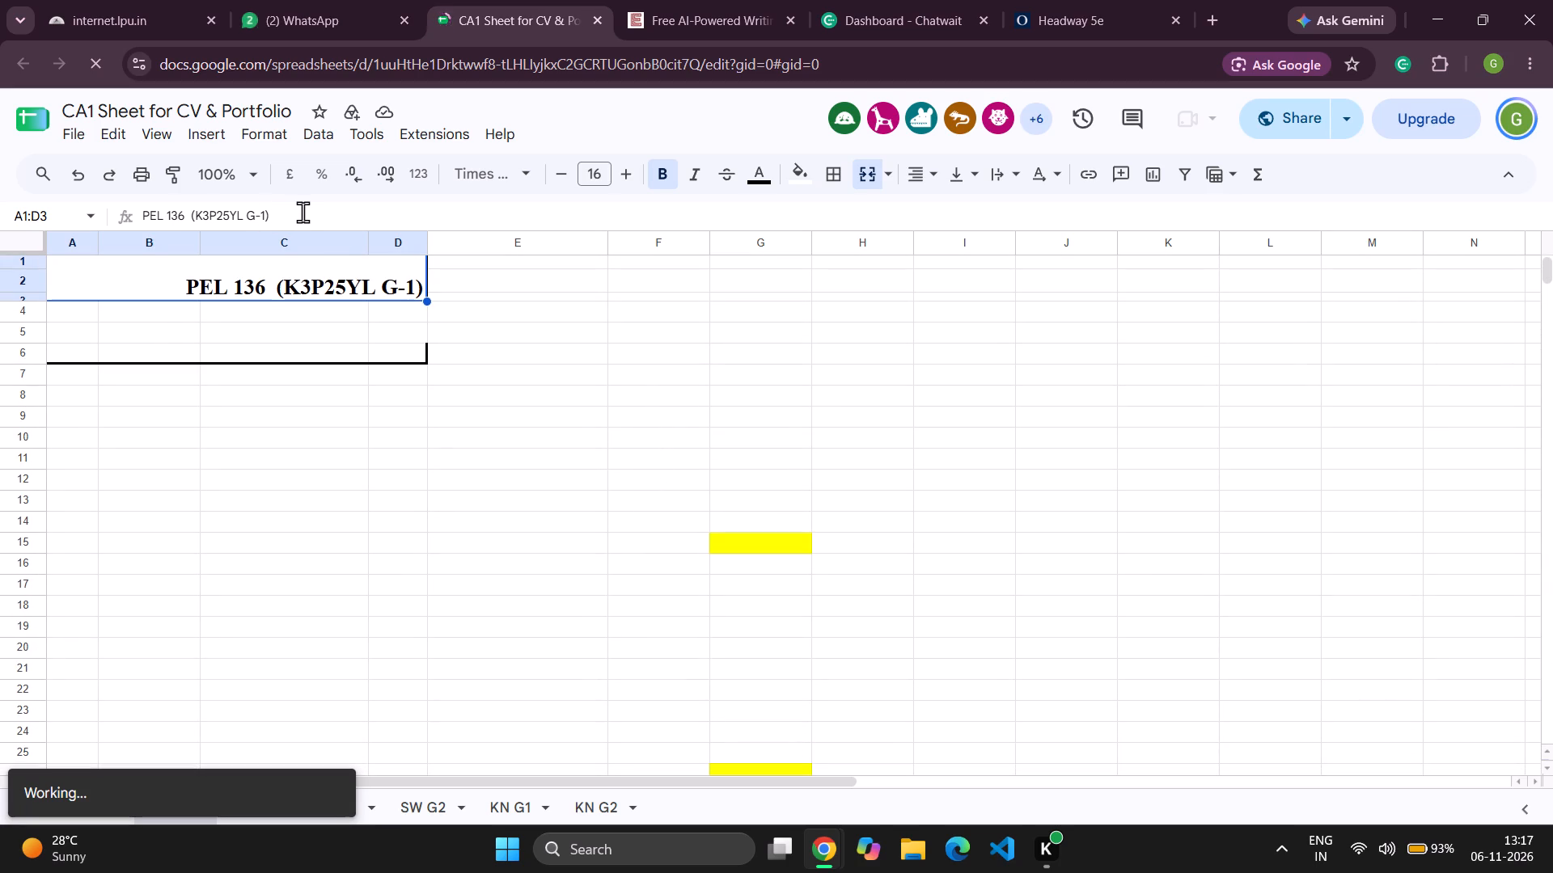
Decline the Gemini student plan offer covering the spreadsheet.
click(412, 285)
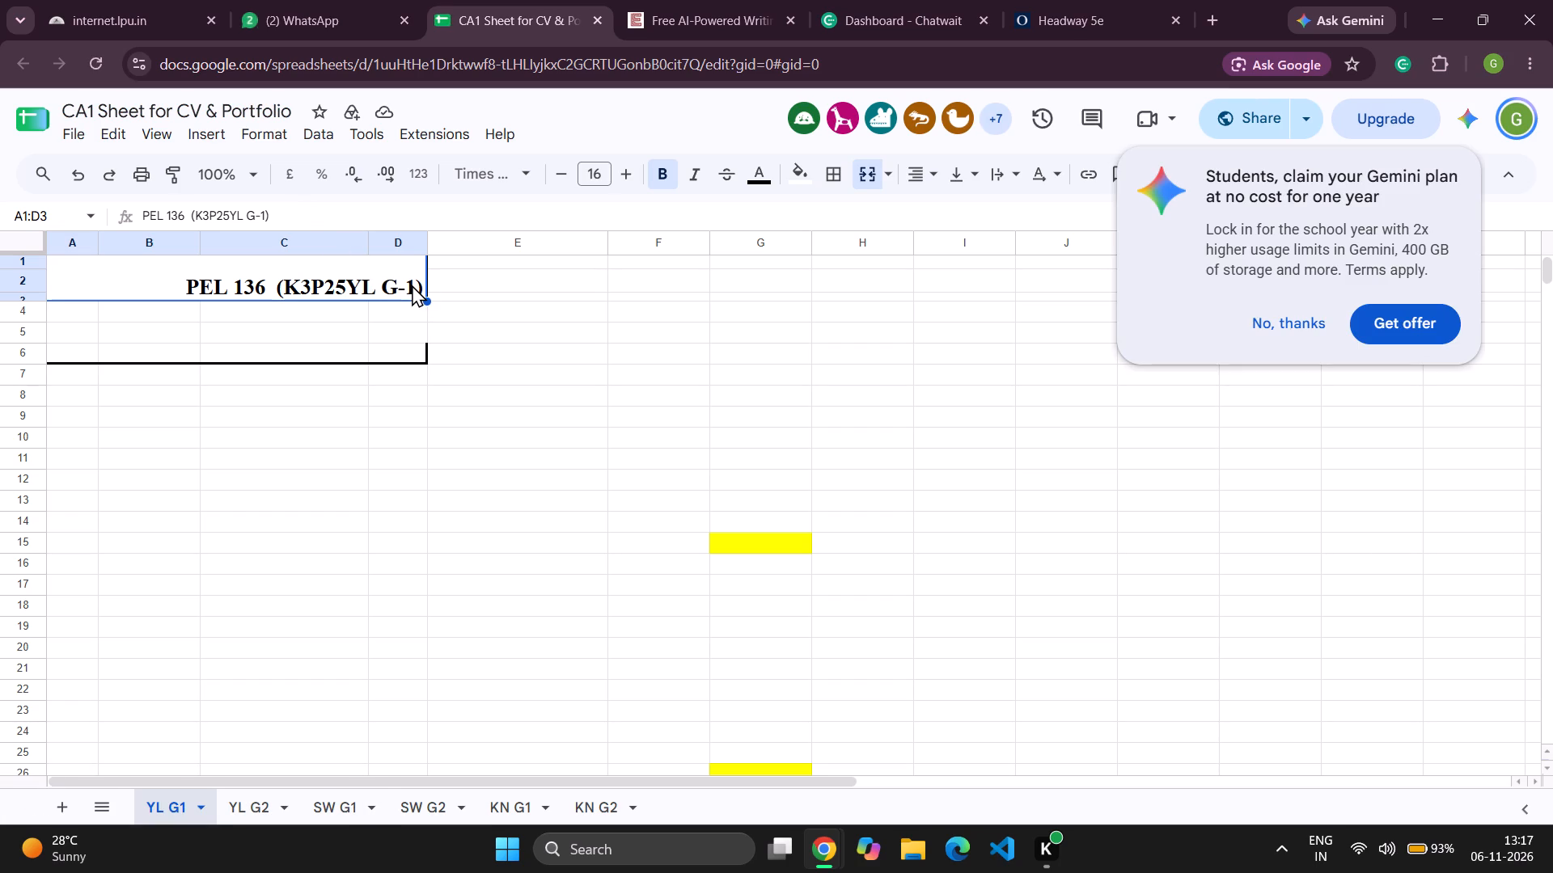
click(1279, 314)
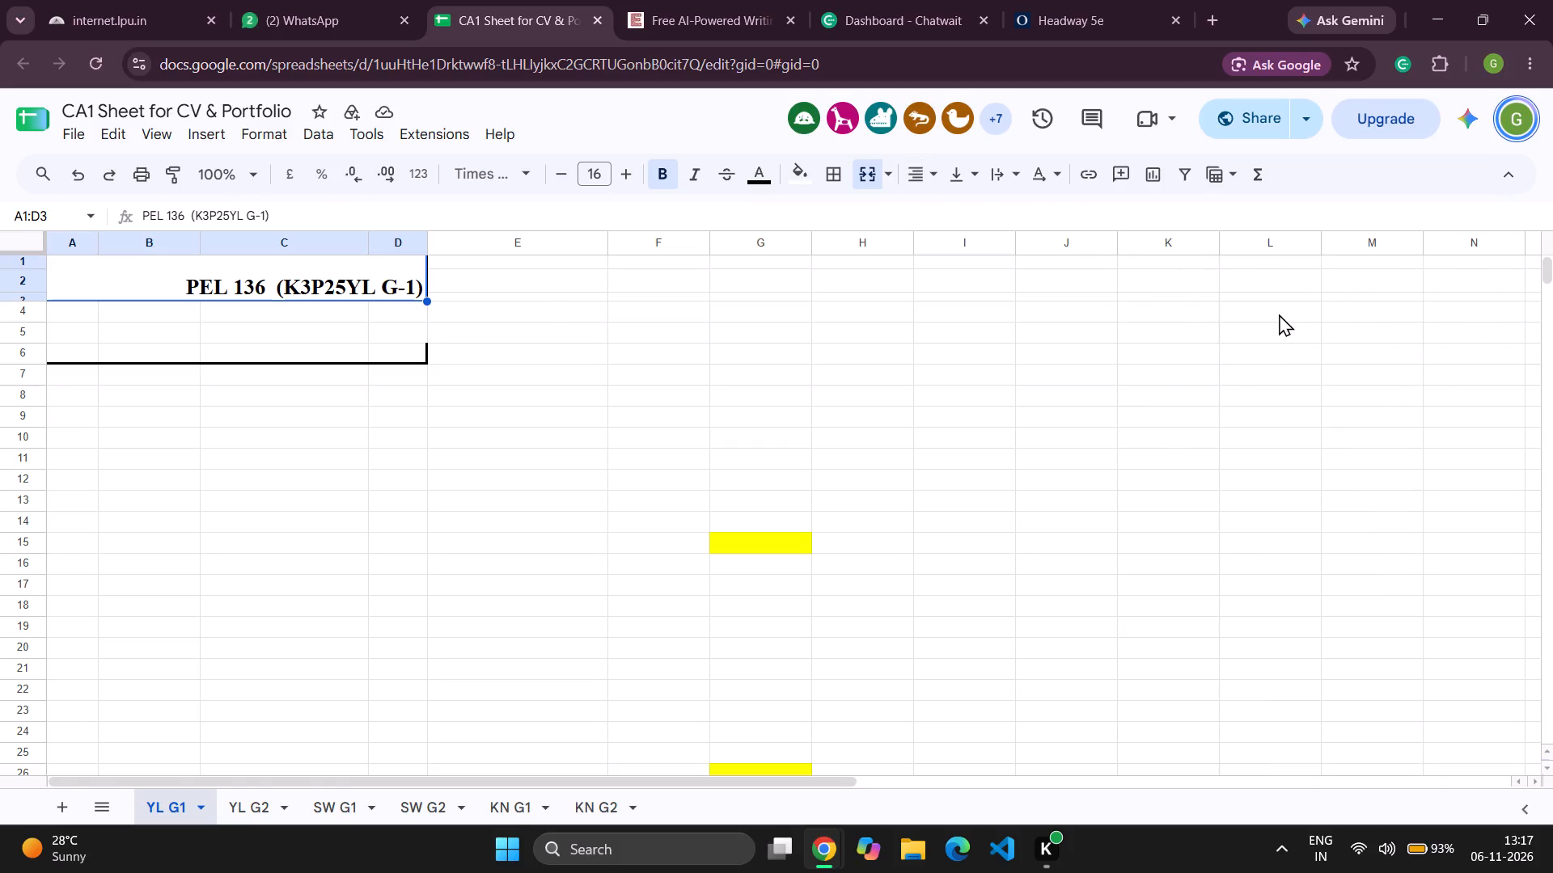
click(377, 273)
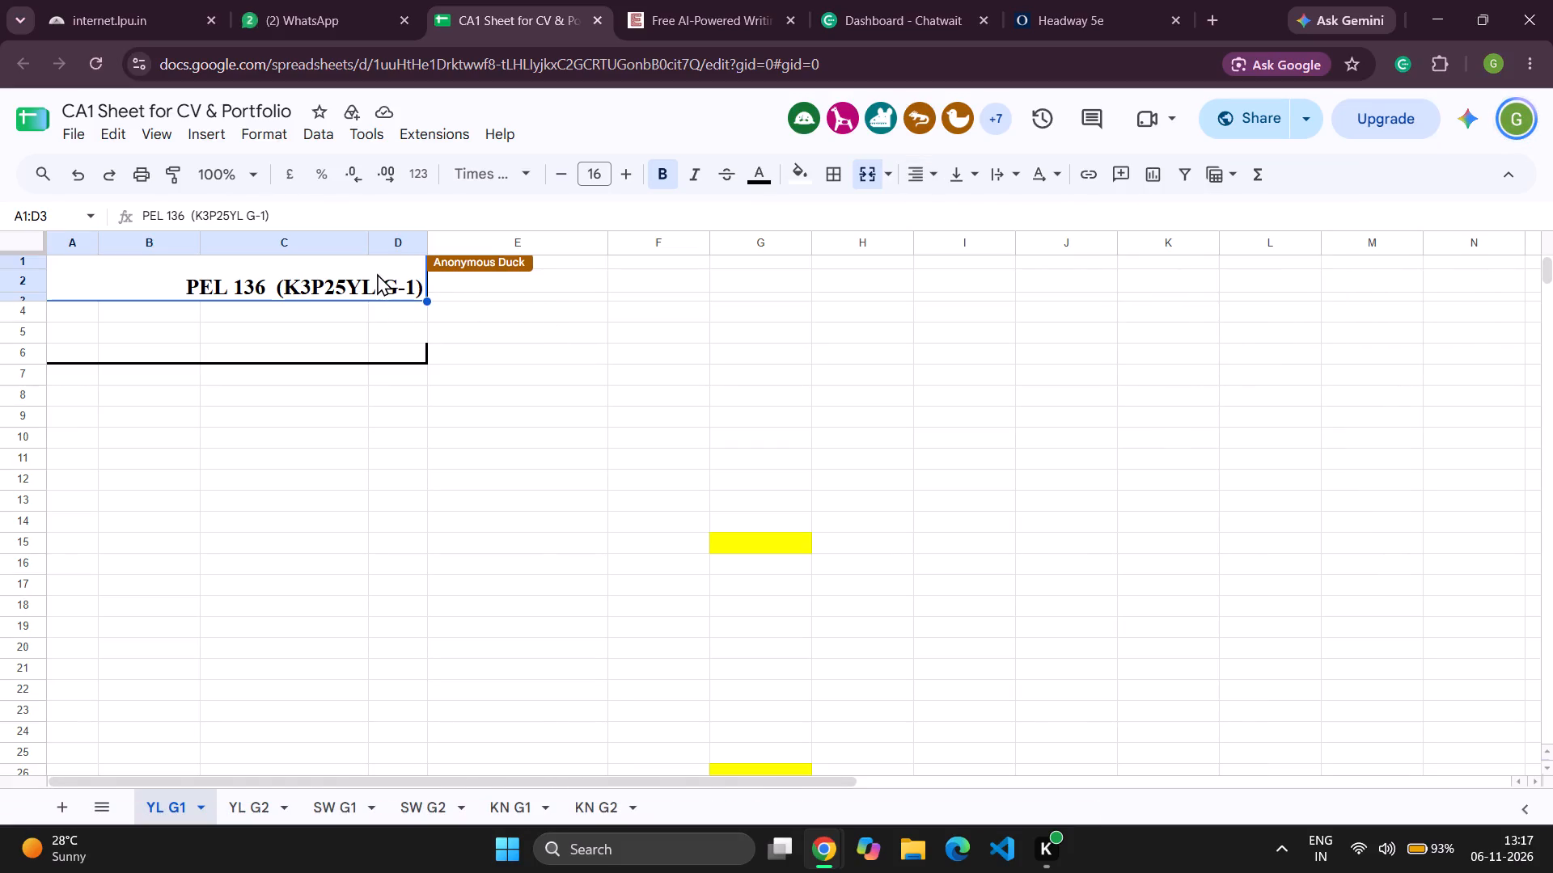
Open the SW G2 sheet and examine the student rows with their CV and LinkedIn entries.
click(434, 812)
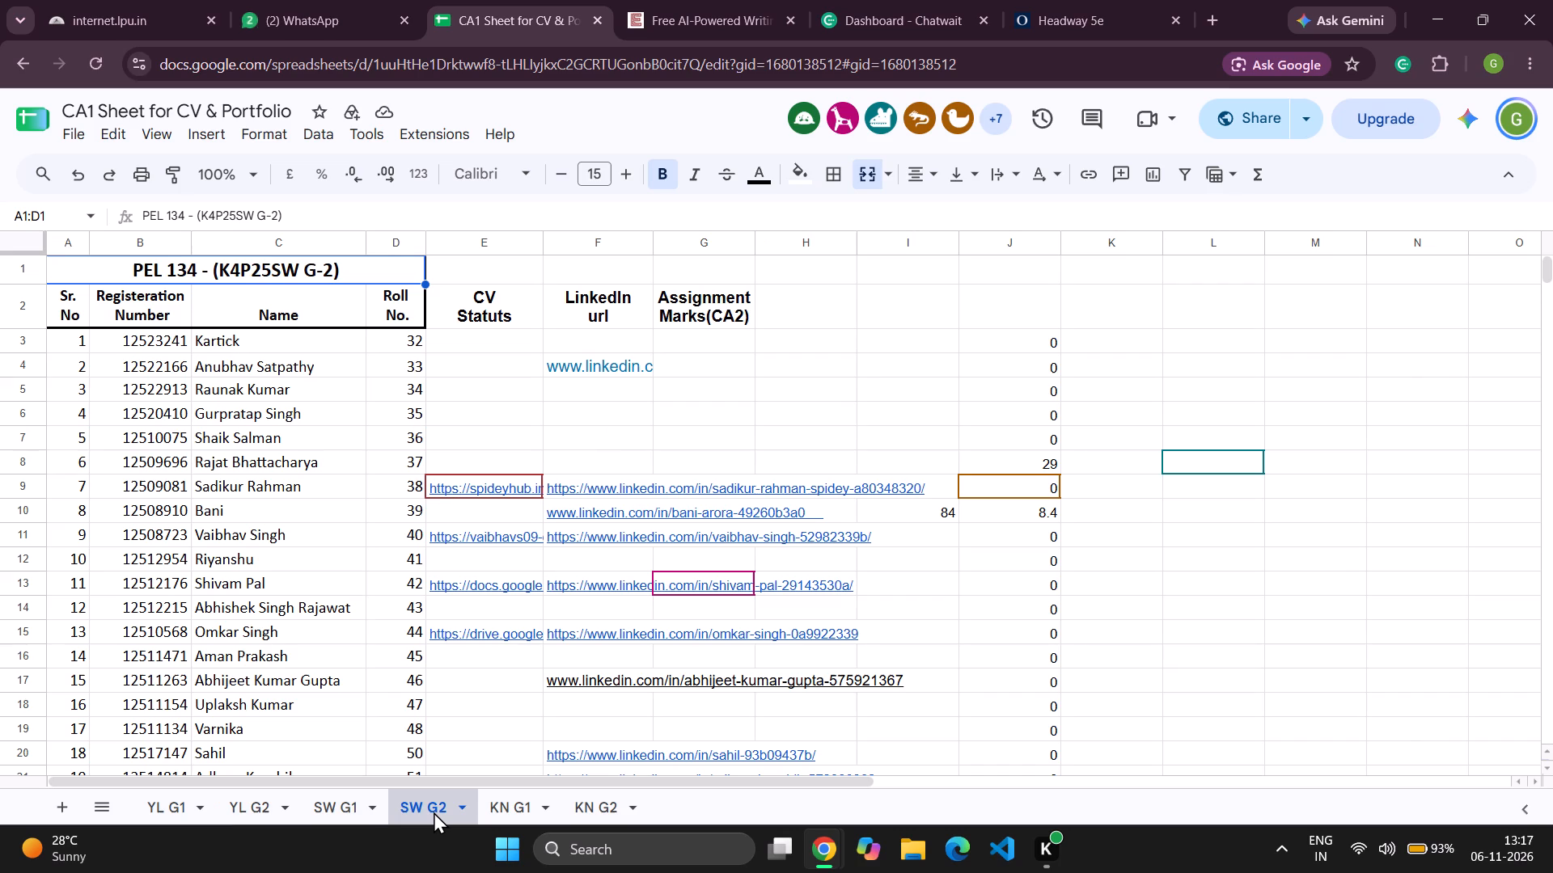
scroll(542, 550, right, 1)
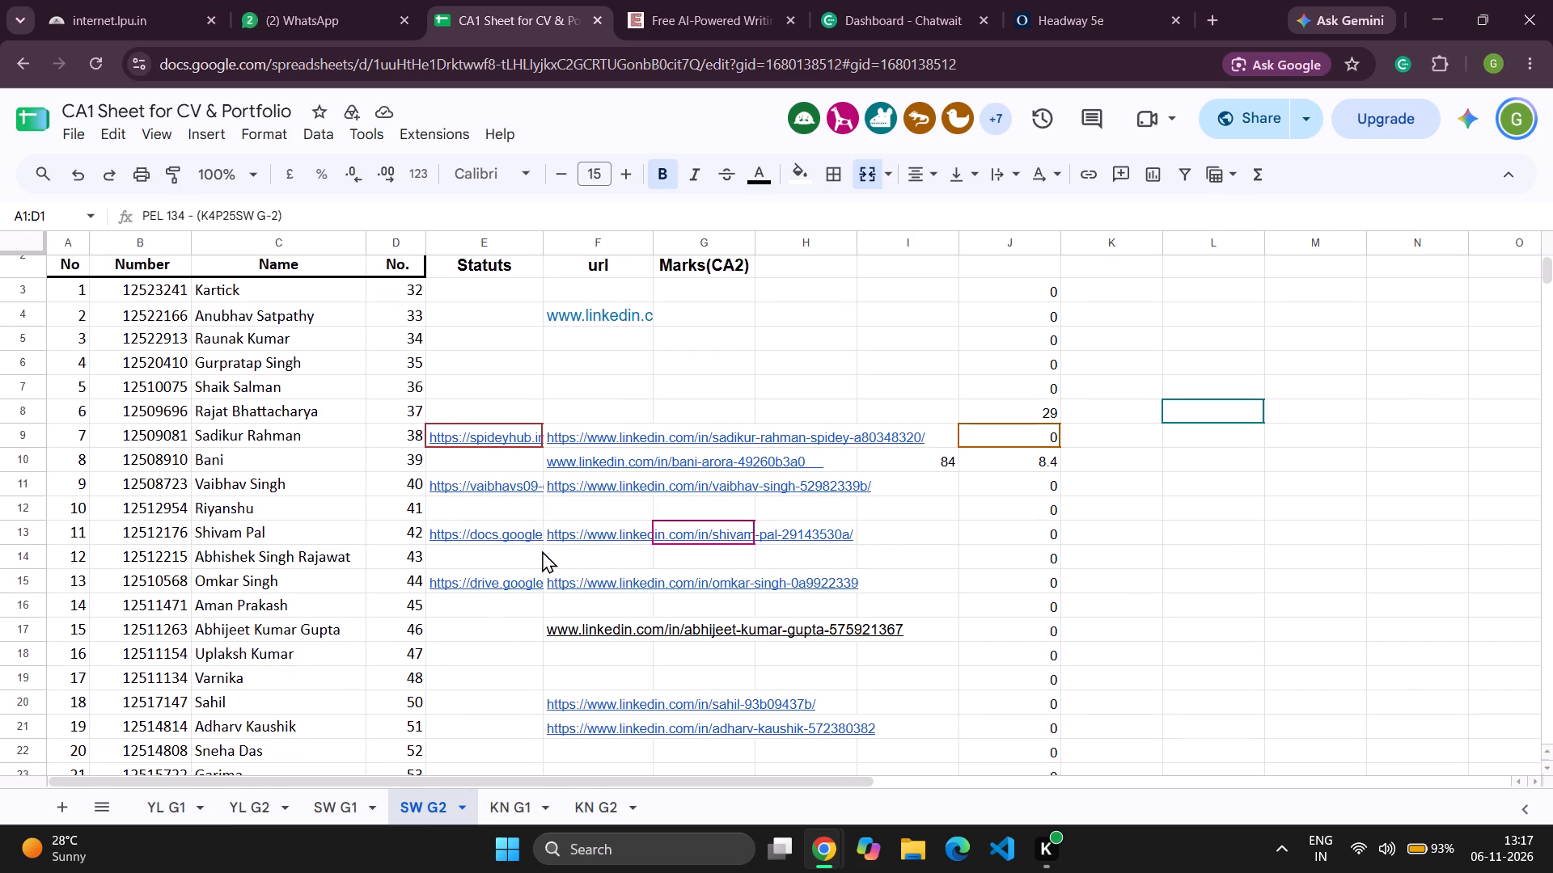
scroll(542, 550, right, 1)
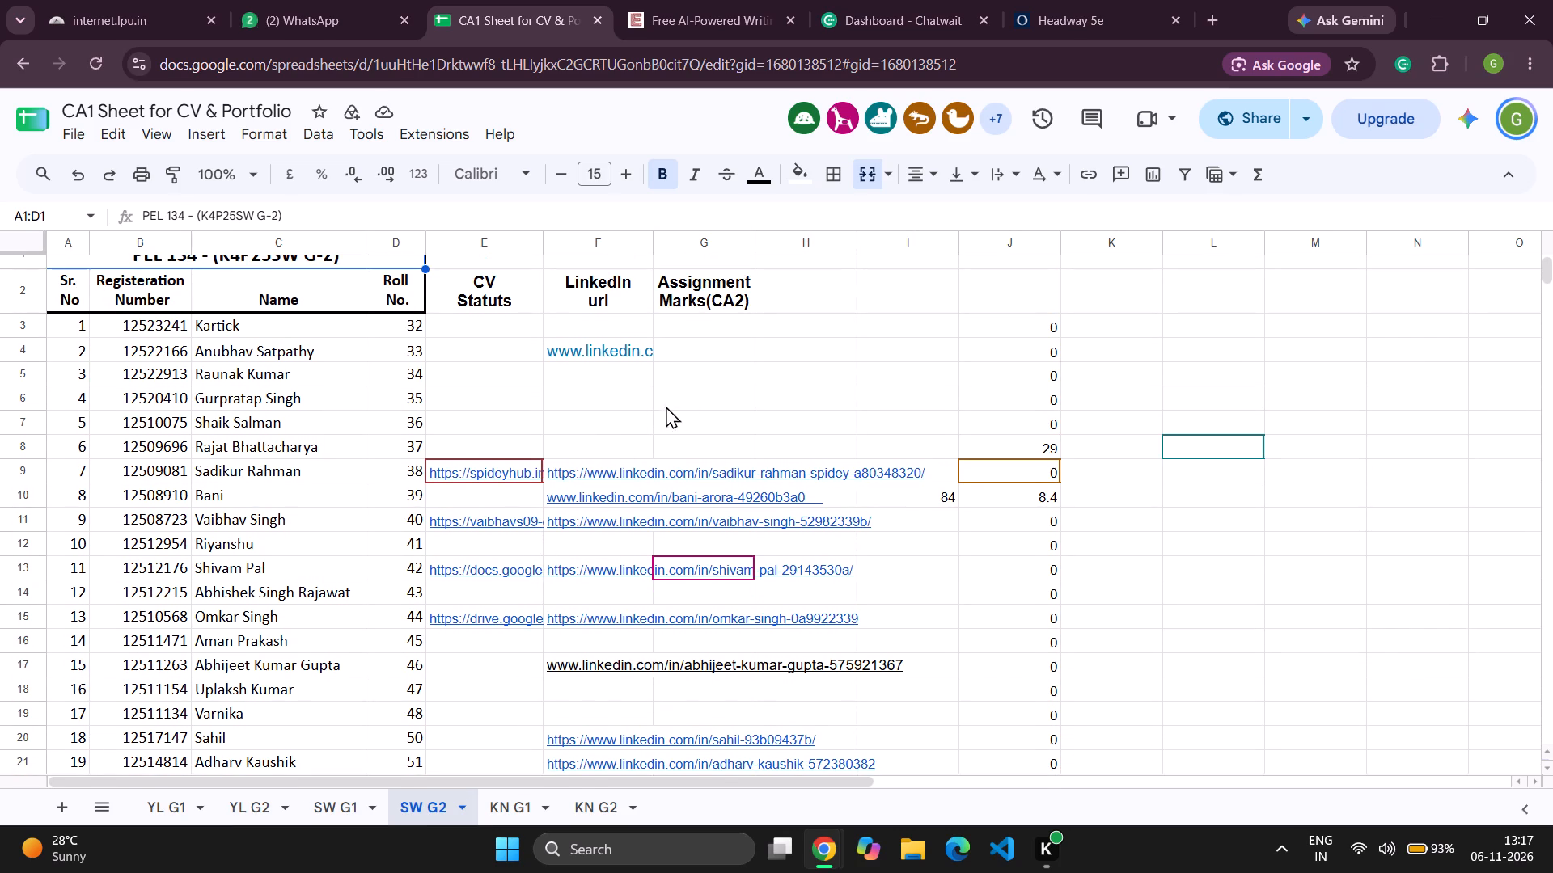
scroll(686, 415, down, 1)
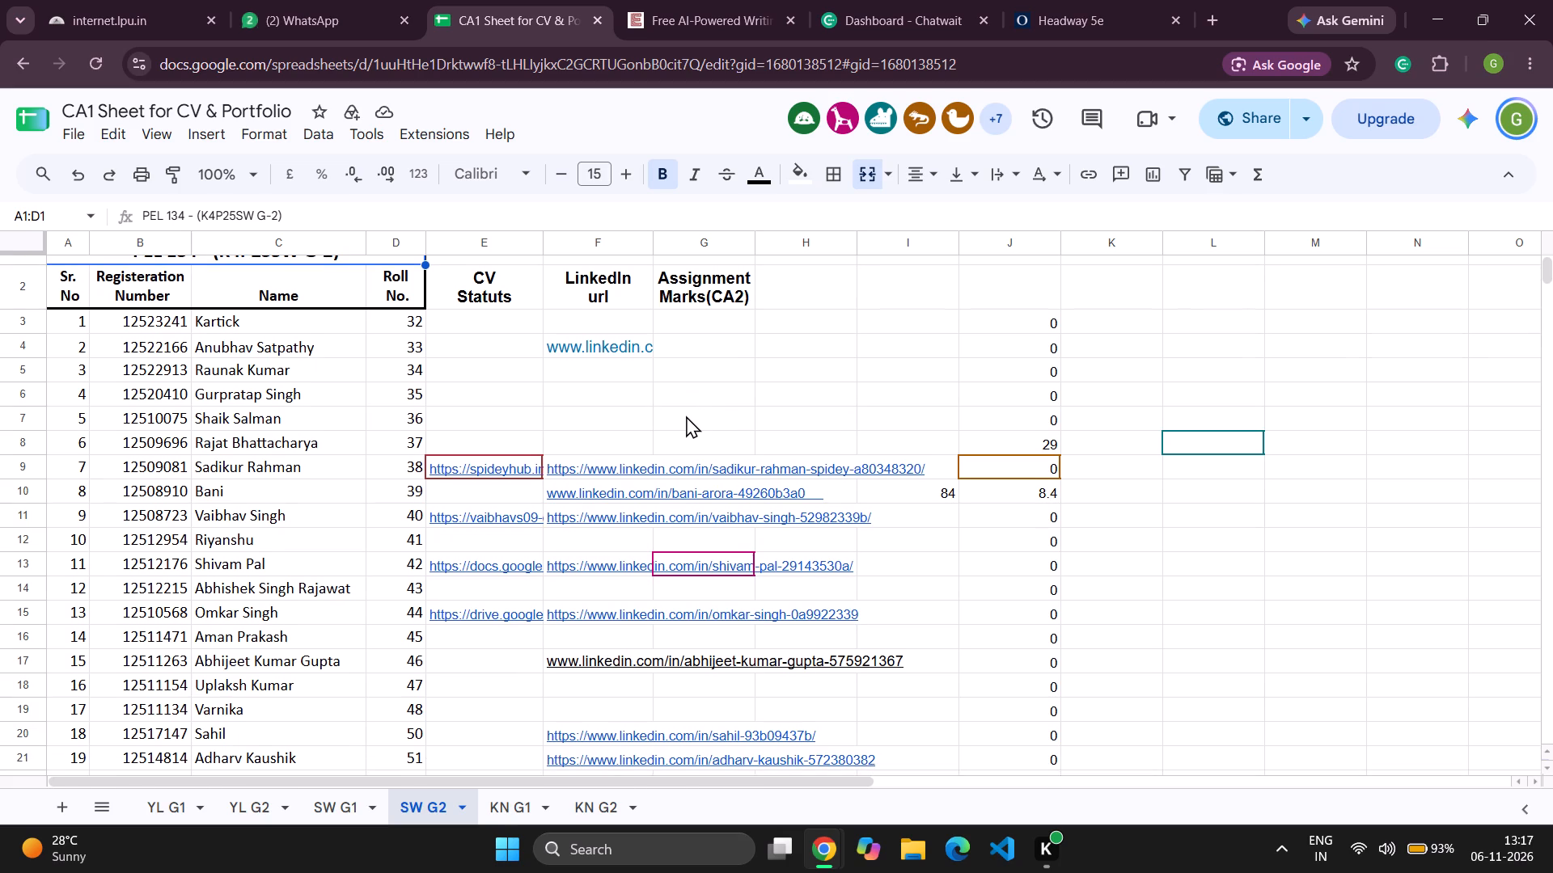
scroll(686, 415, down, 4)
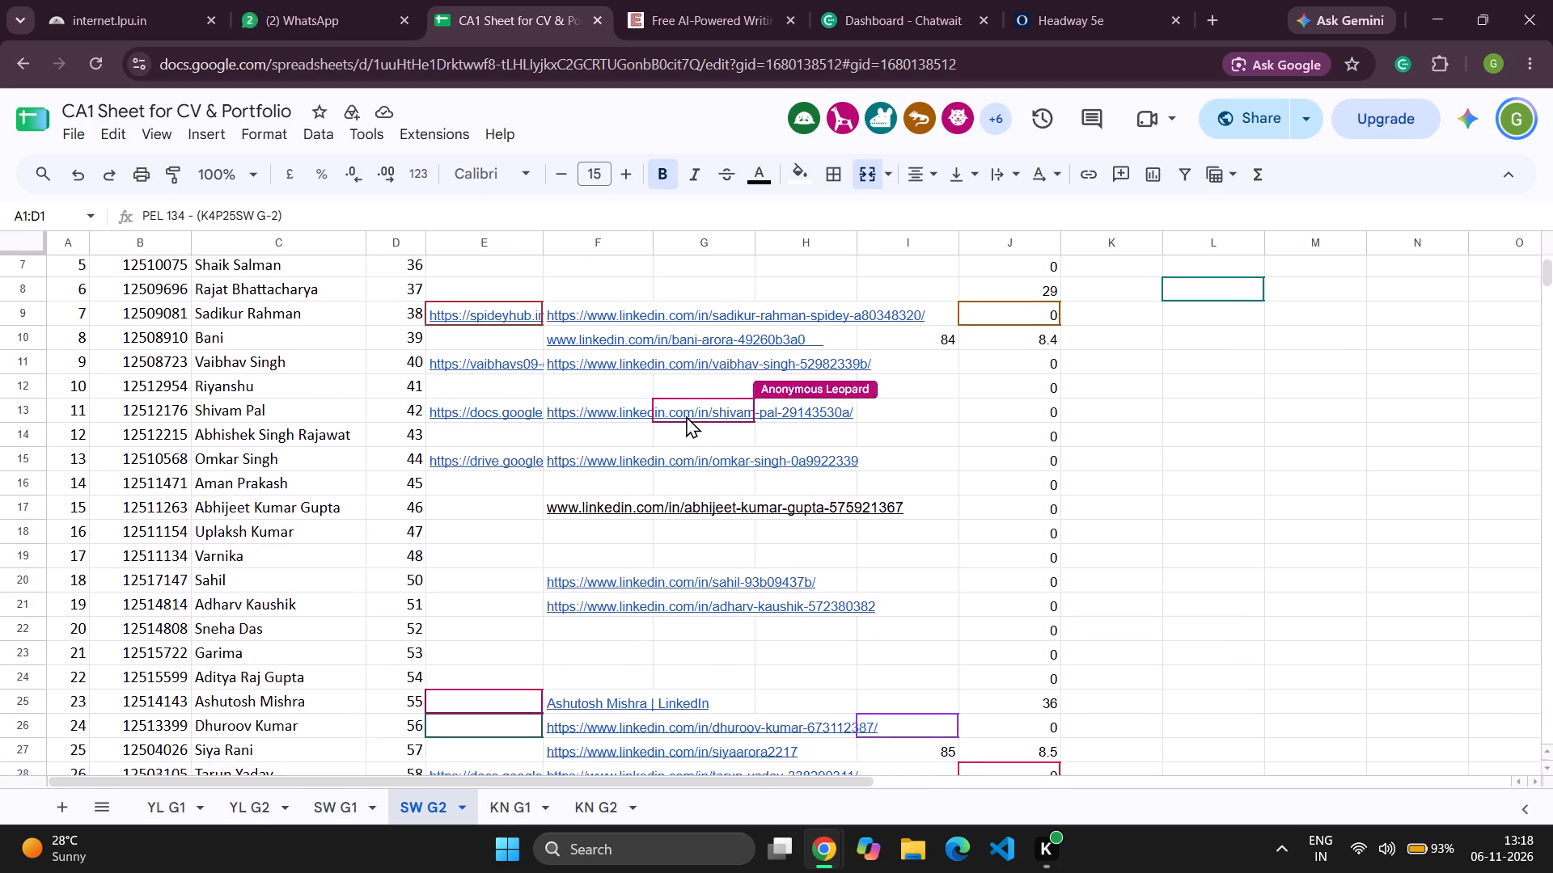
scroll(686, 415, down, 1)
scroll(686, 415, up, 1)
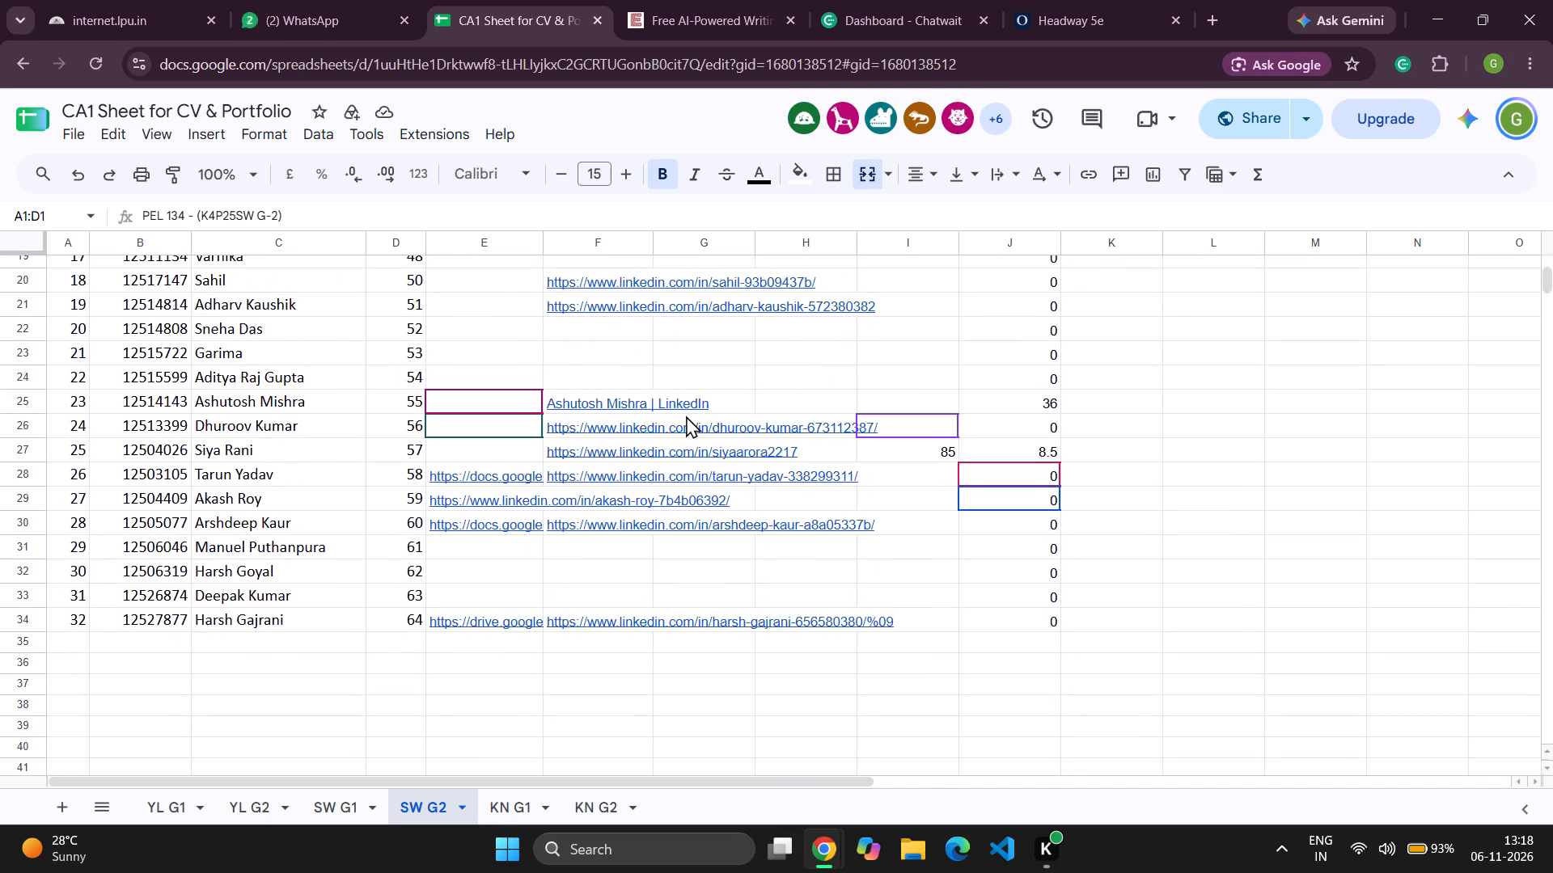
scroll(686, 415, up, 1)
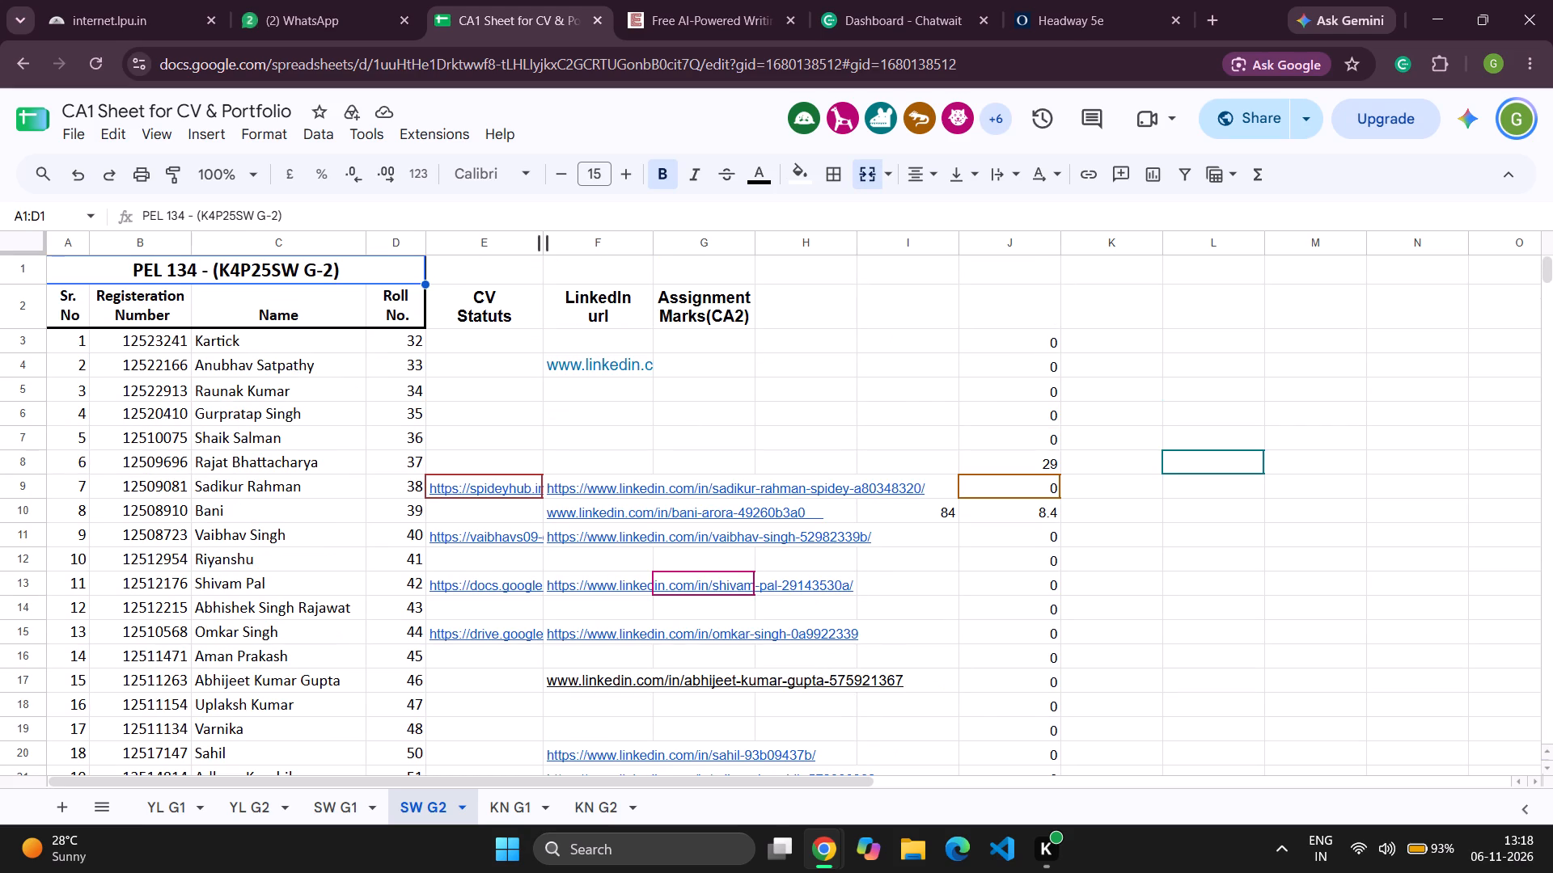
Widen the CV Statuts, LinkedIn url and Assignment Marks(CA2) columns so their contents have more room.
drag(541, 241, 723, 246)
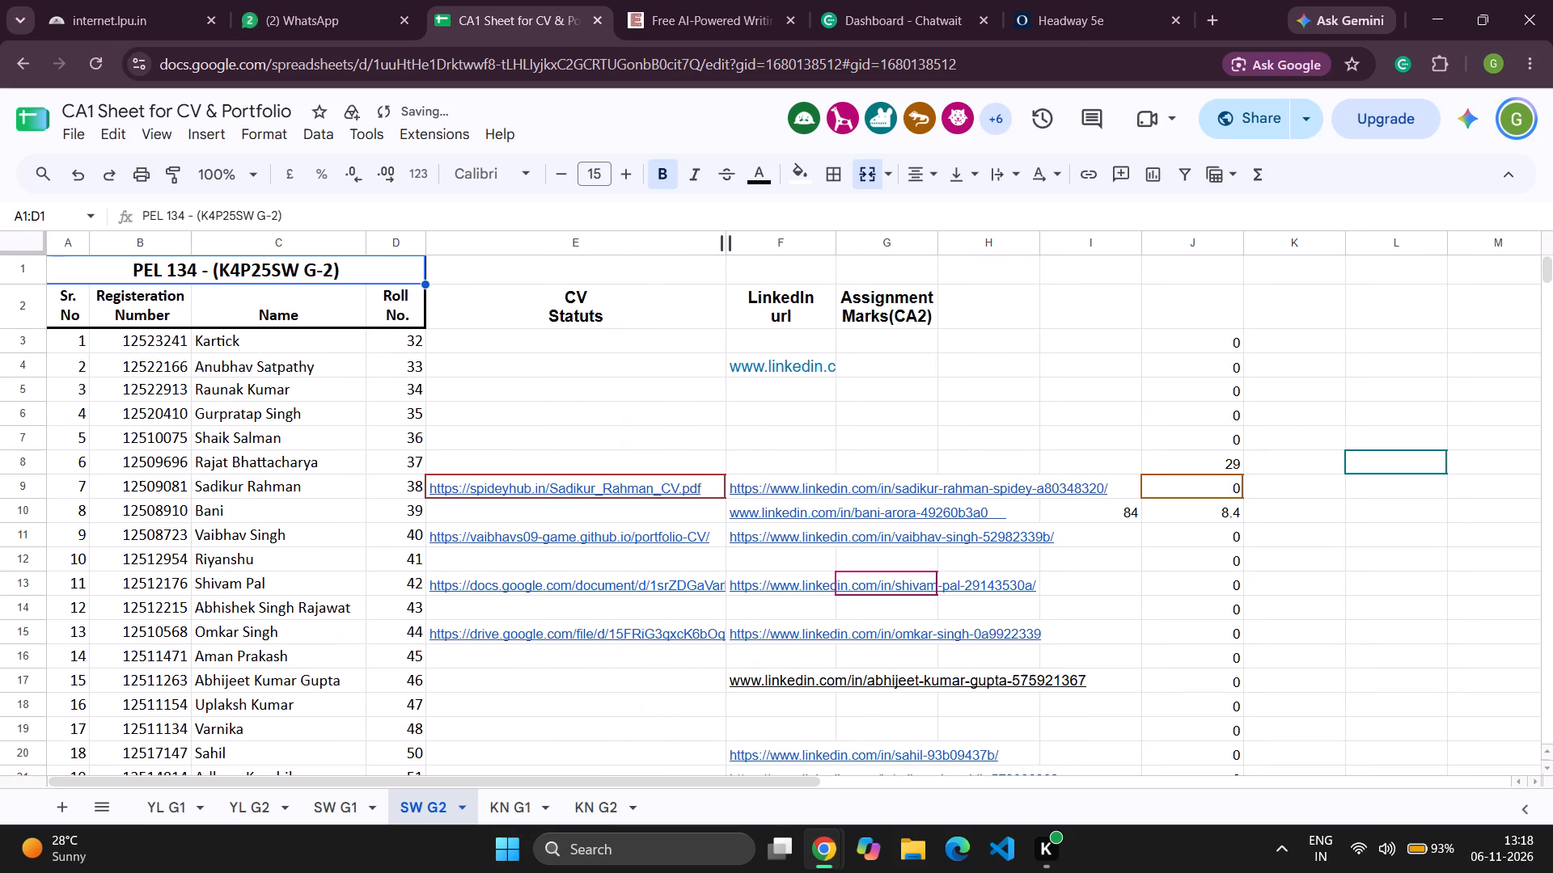
drag(723, 246, 845, 227)
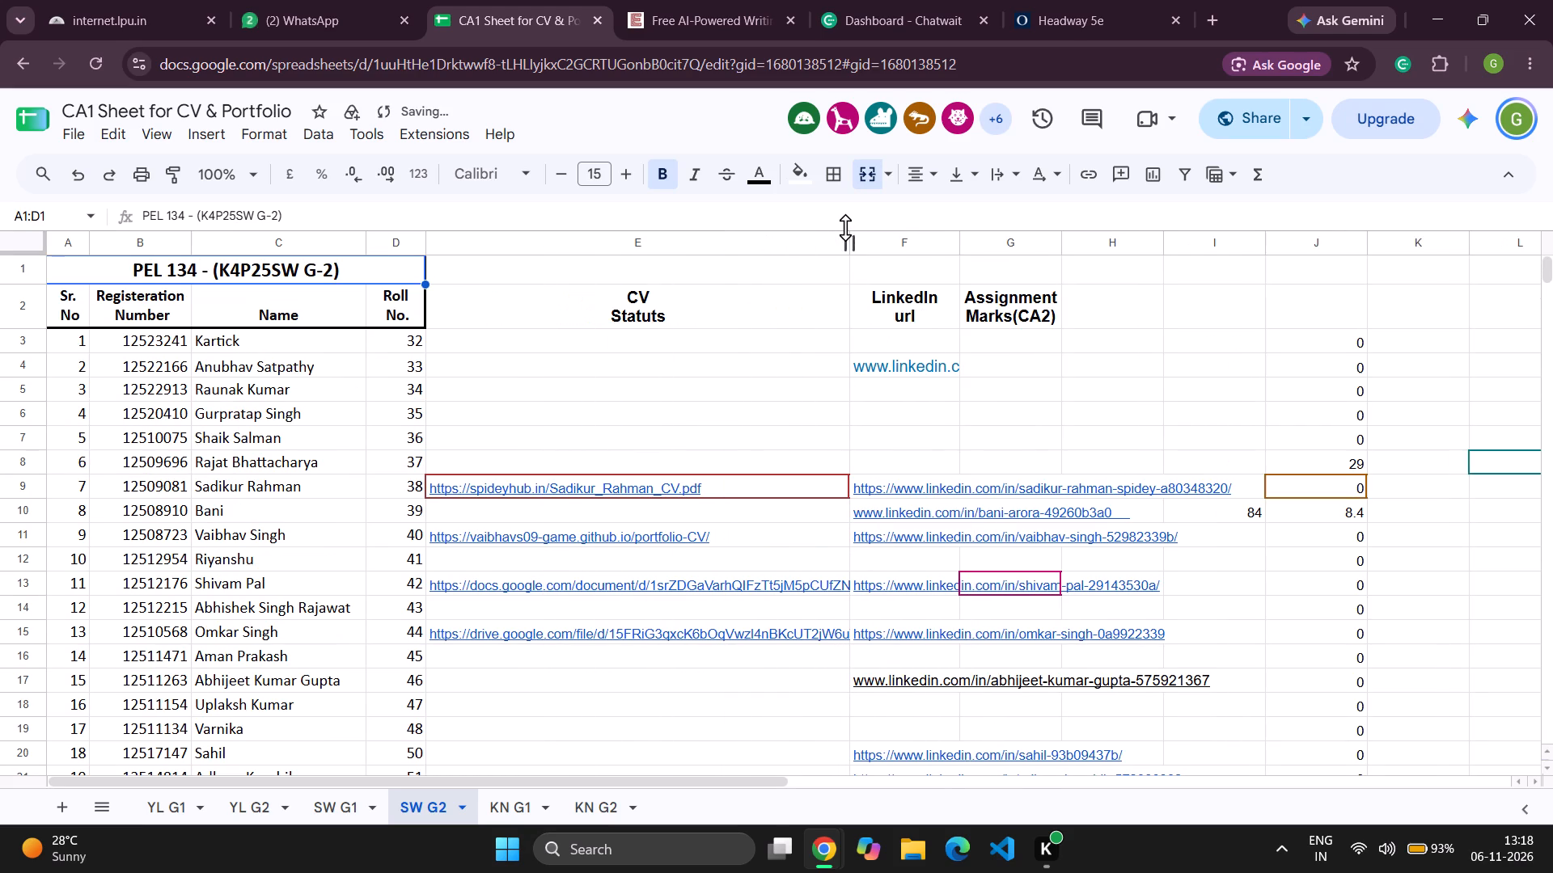
drag(960, 242, 995, 244)
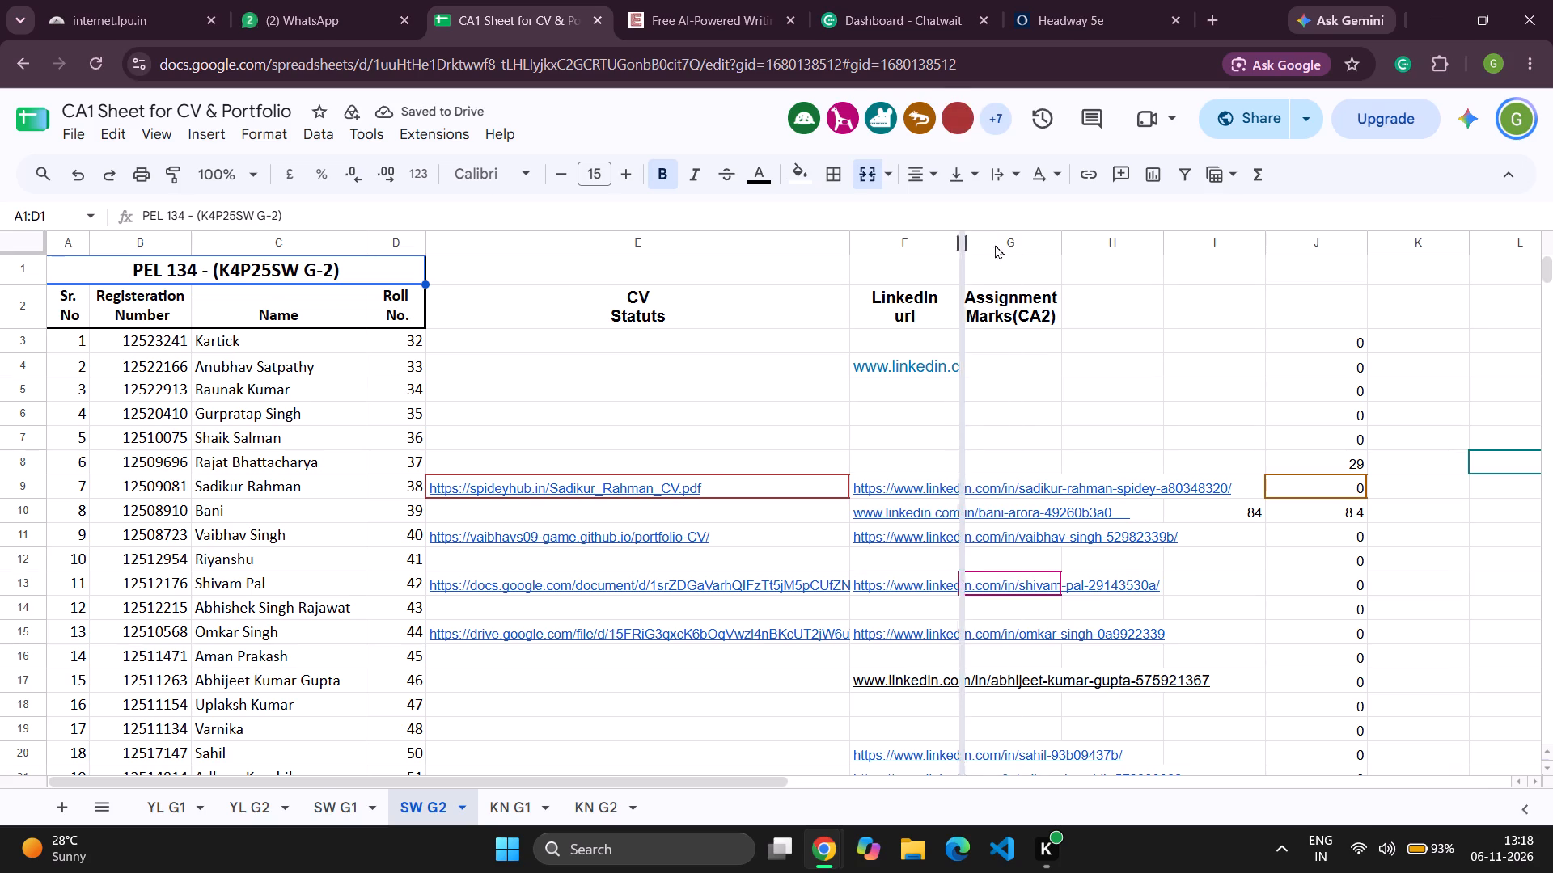
drag(995, 244, 1335, 256)
scroll(1179, 292, left, 7)
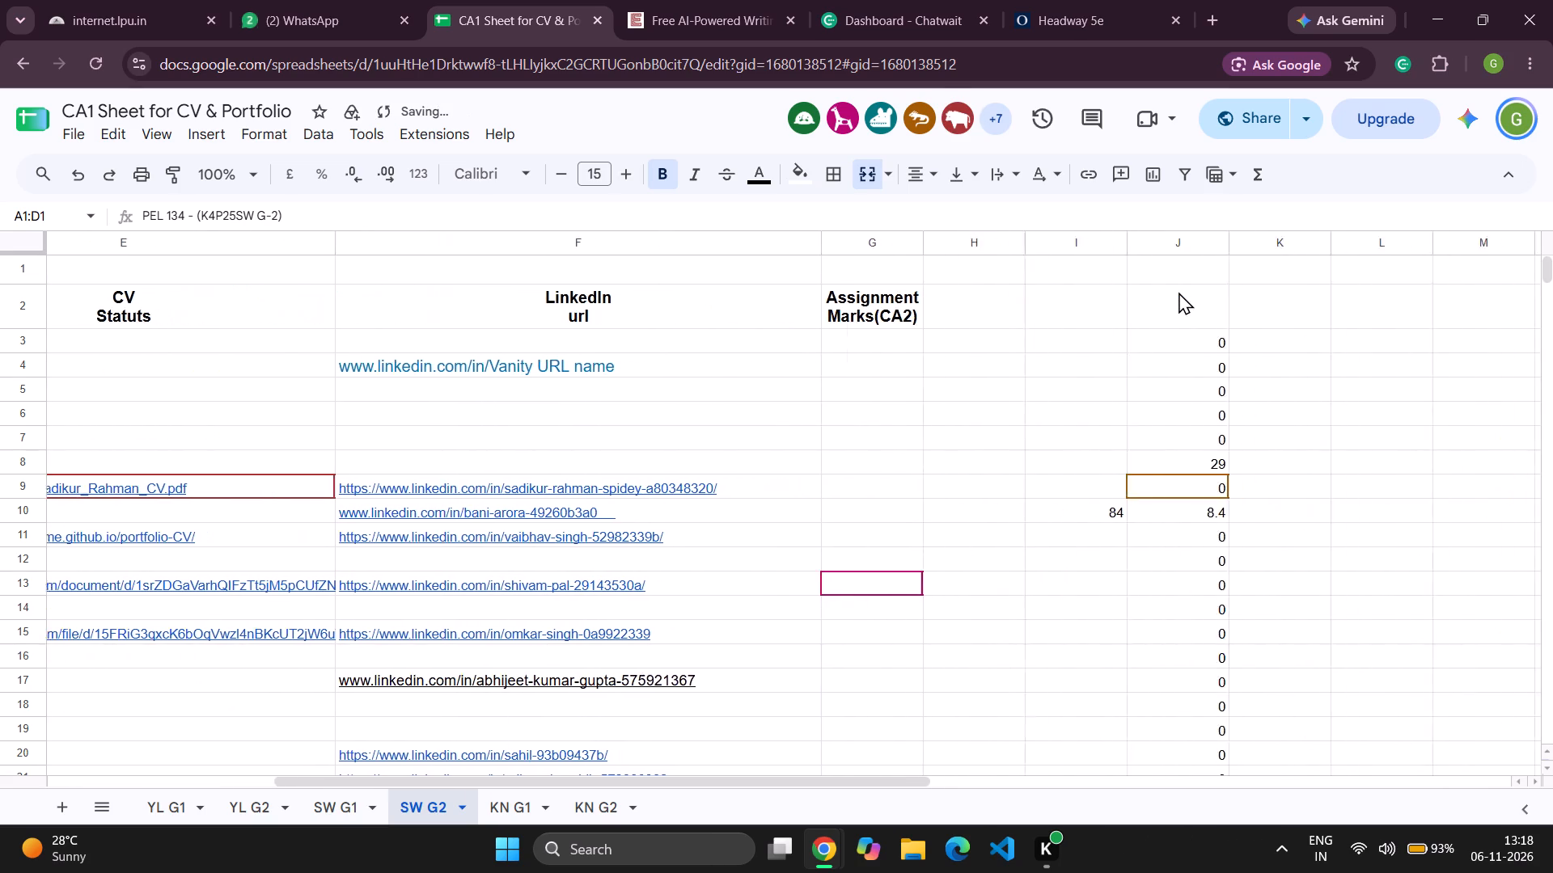
drag(879, 251, 1138, 229)
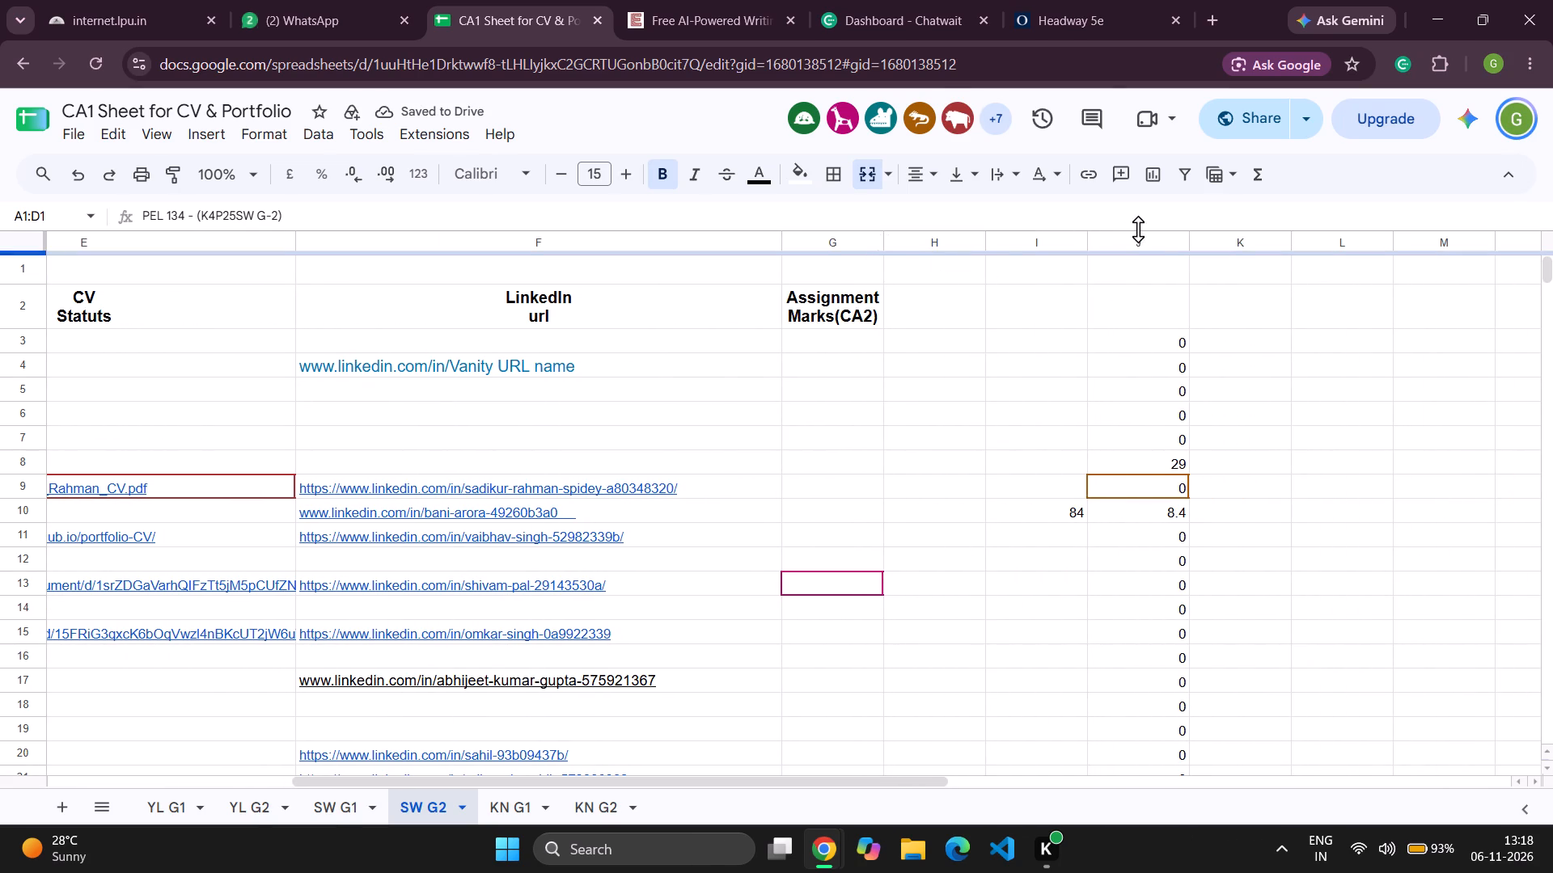
drag(1138, 229, 879, 243)
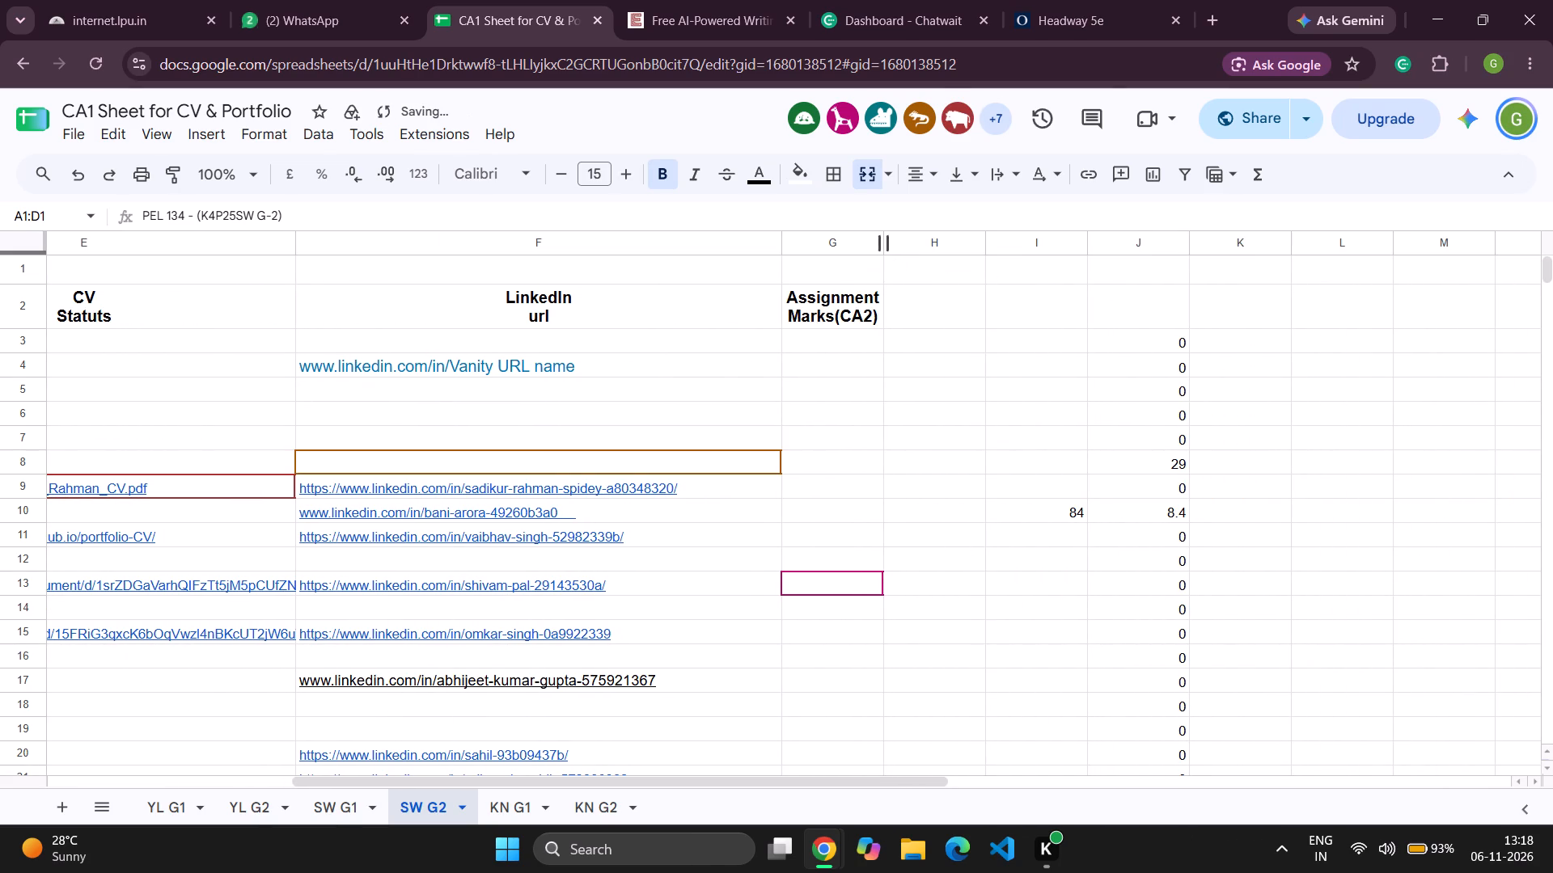
drag(888, 238, 1116, 213)
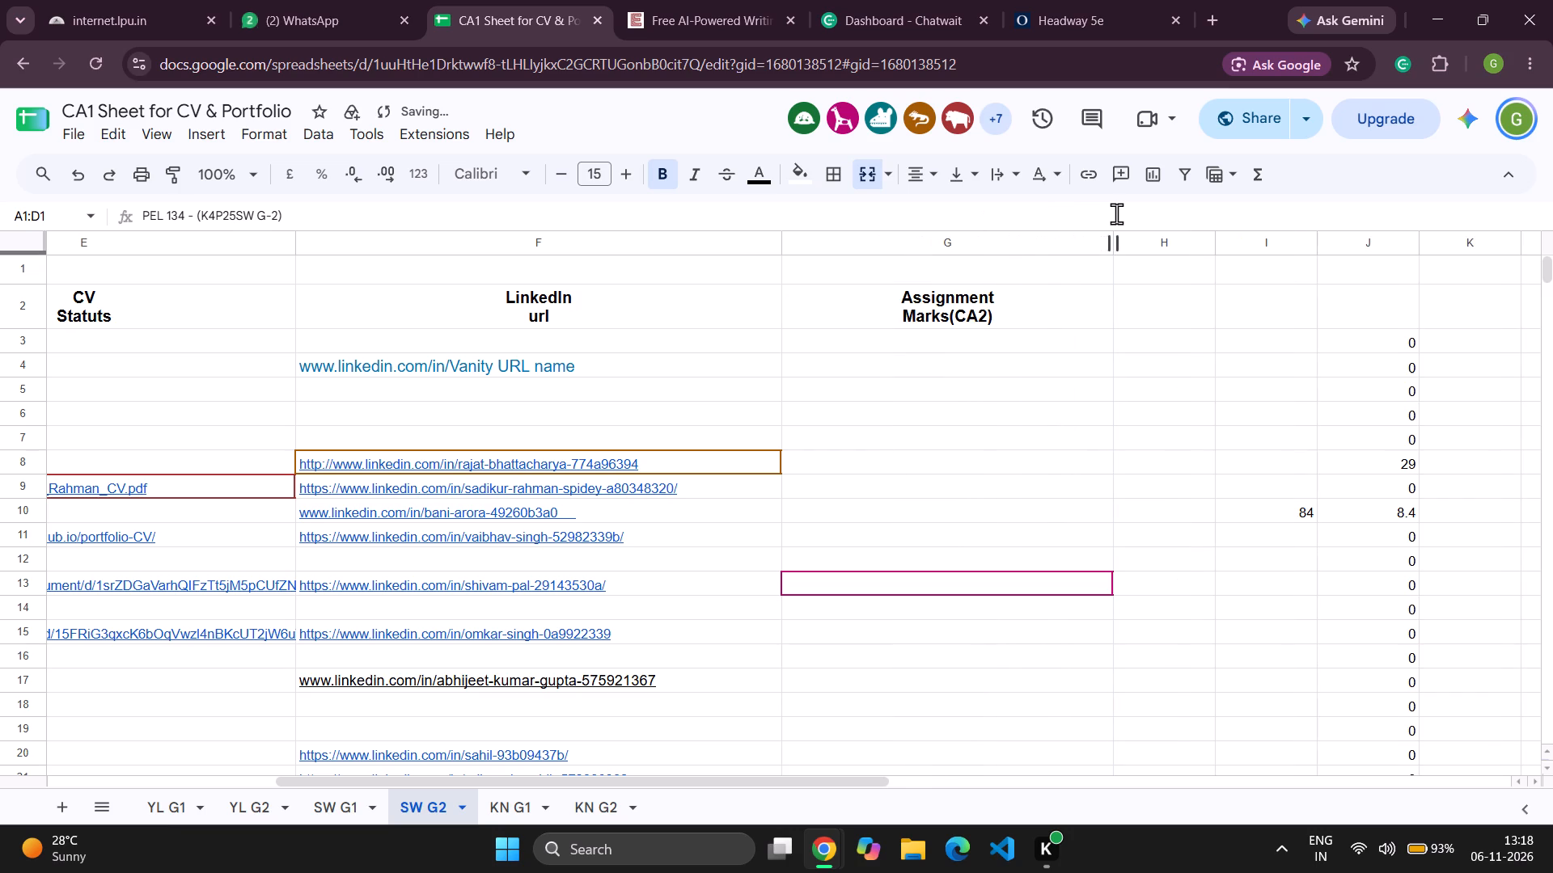
Select the CV Statuts cell E6 in the row for roll number 35.
scroll(1191, 263, right, 1)
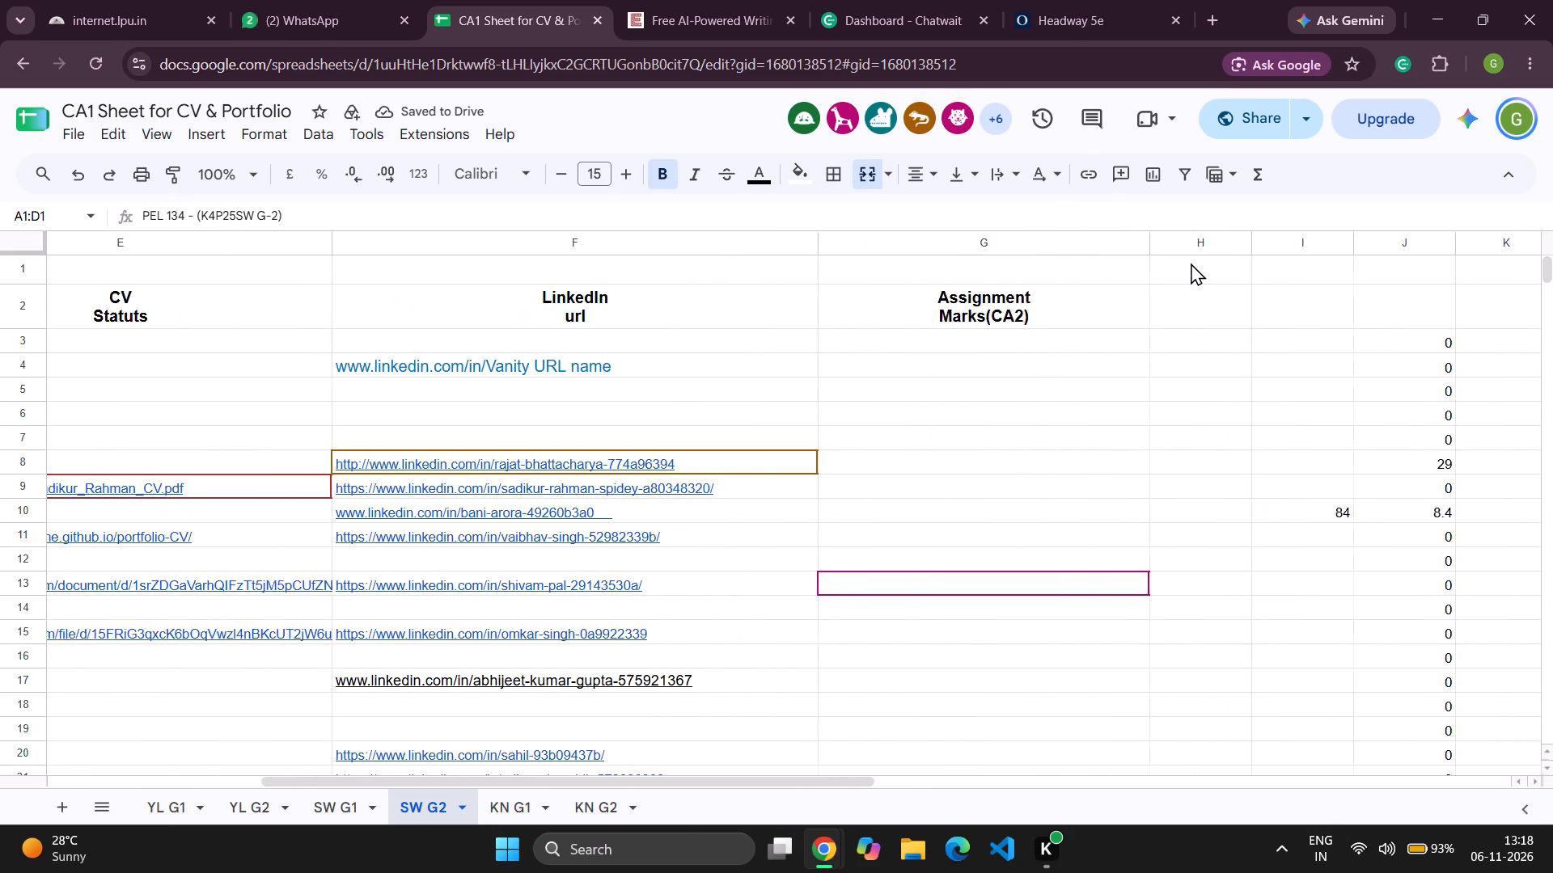
scroll(1191, 263, right, 5)
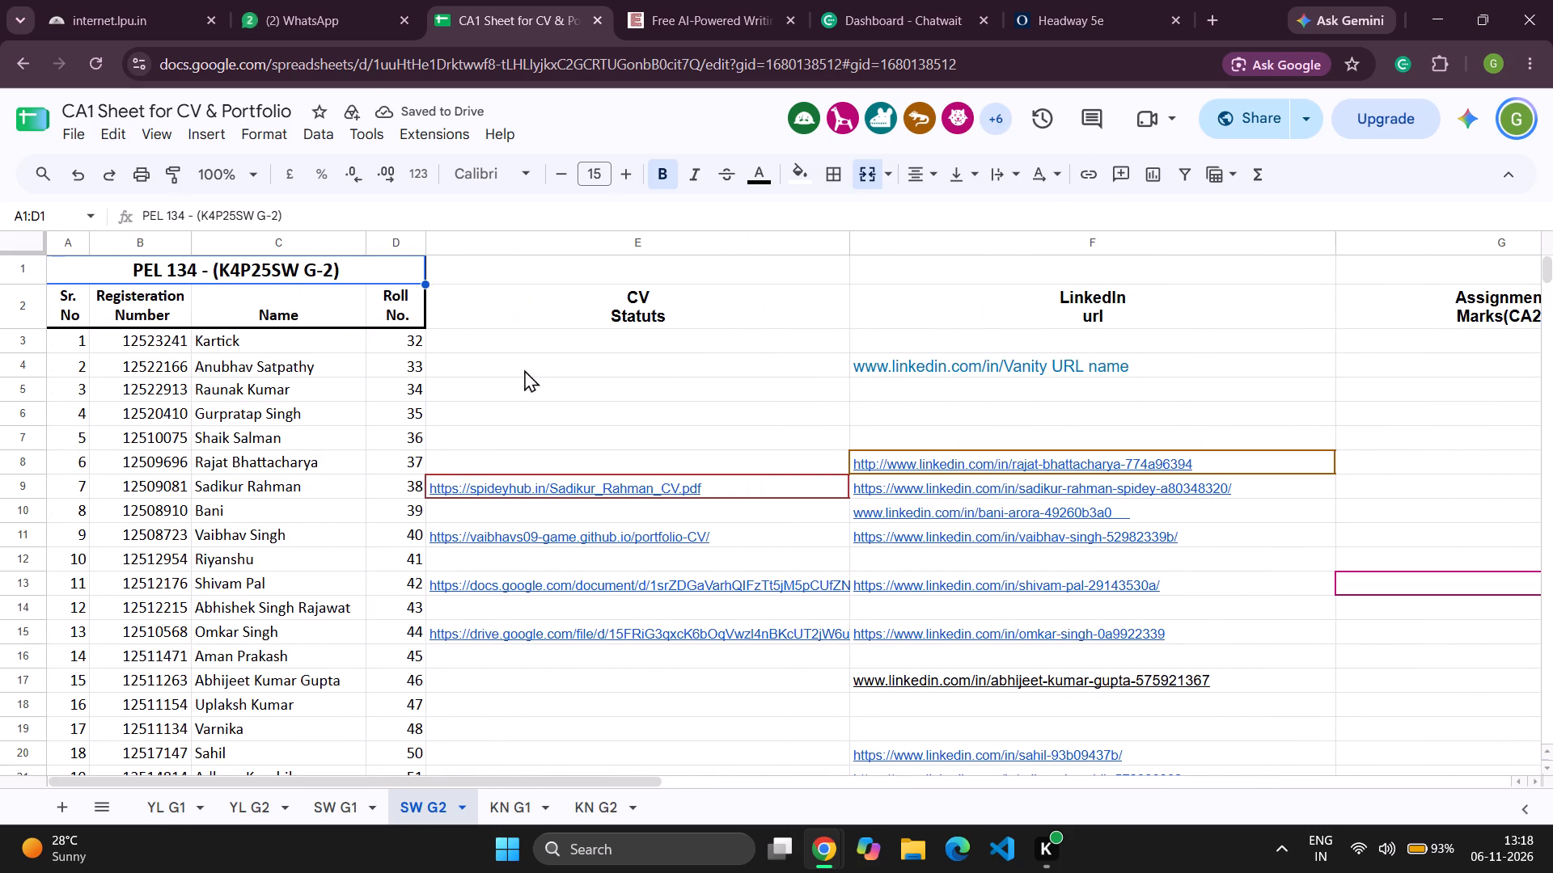
click(572, 416)
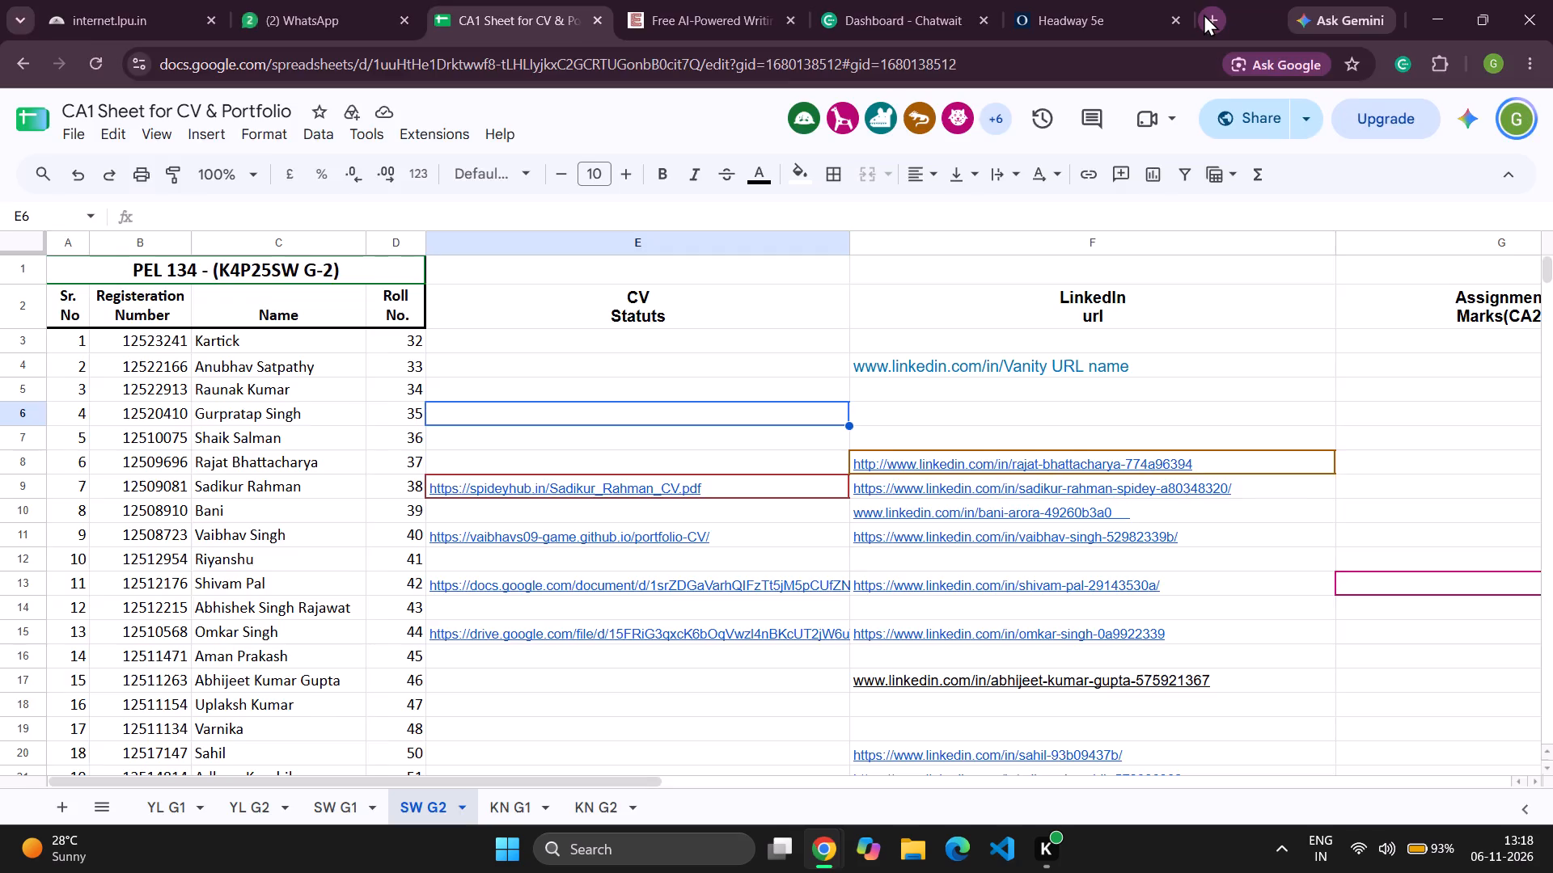
Switch to File Explorer and open the Downloads folder.
double_click(36, 236)
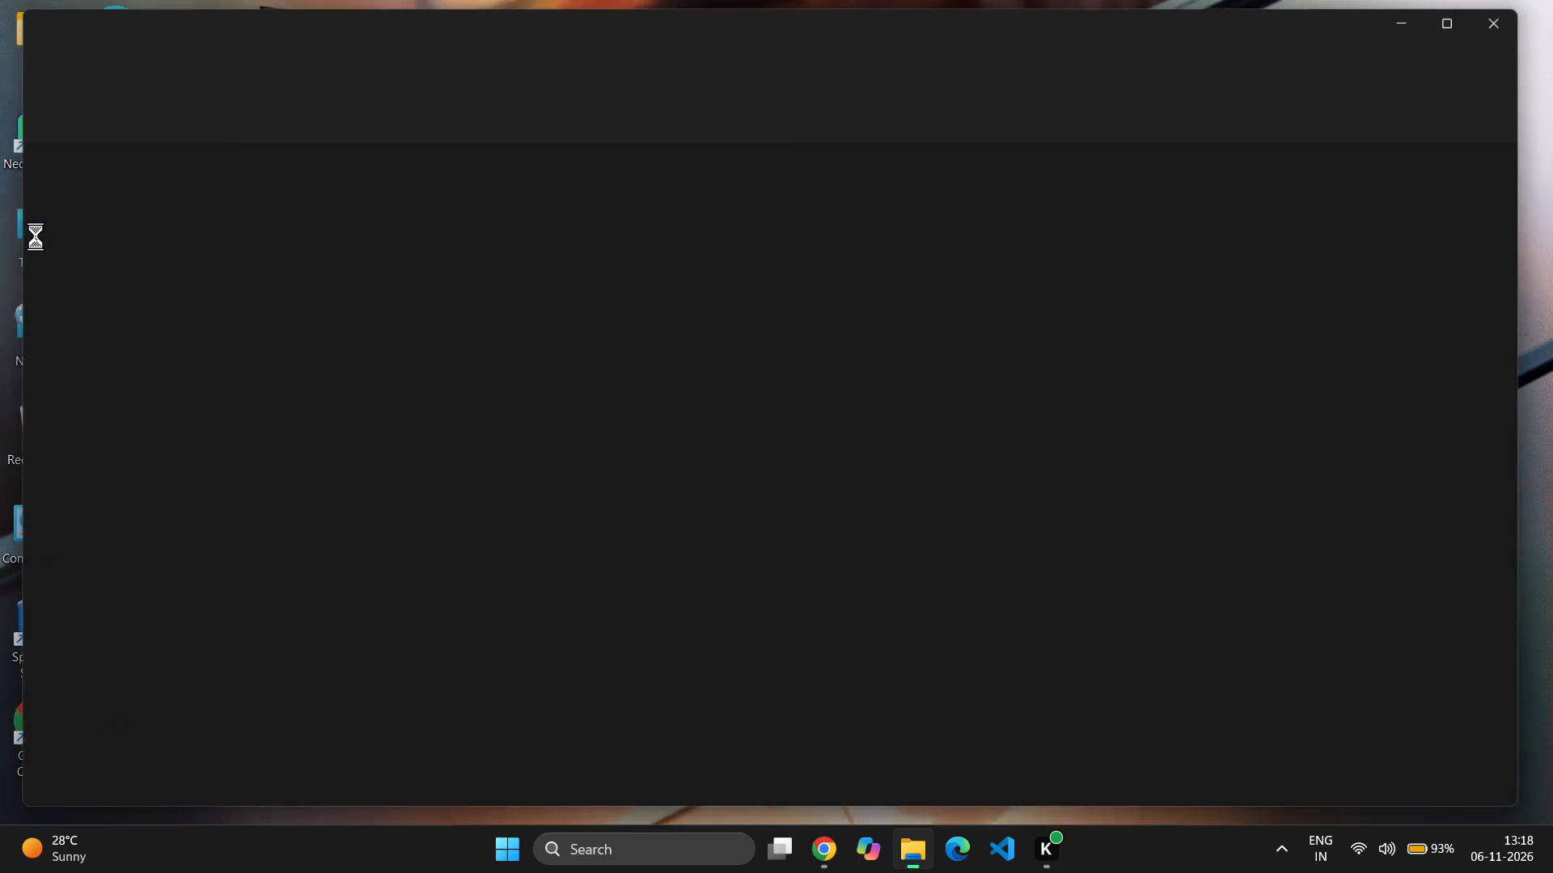
click(133, 416)
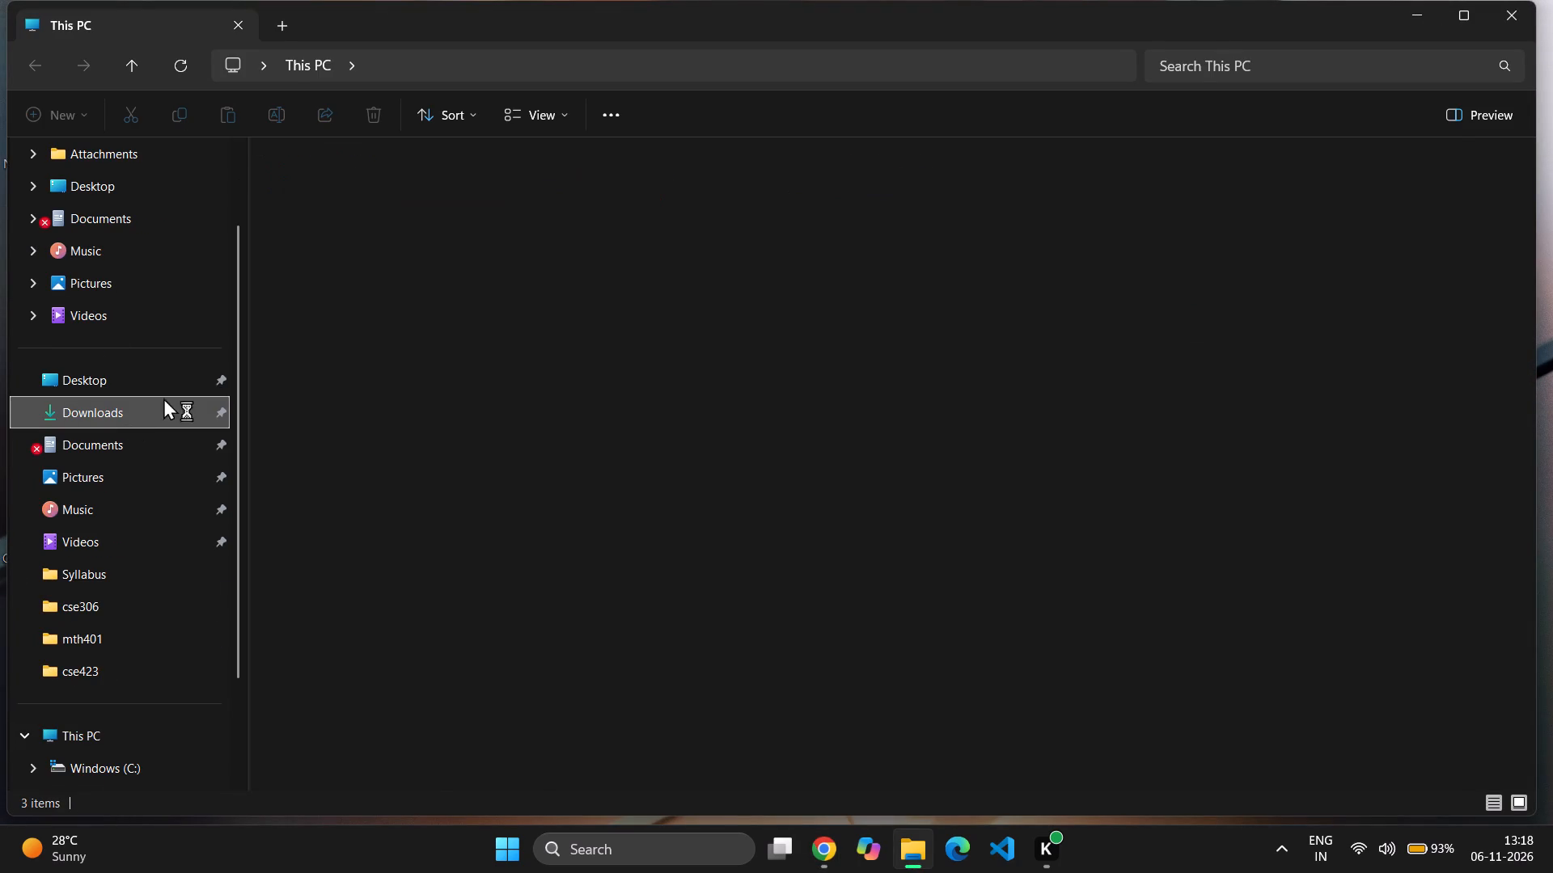
Look through the files in the Downloads folder for the student's CV.
scroll(421, 403, down, 3)
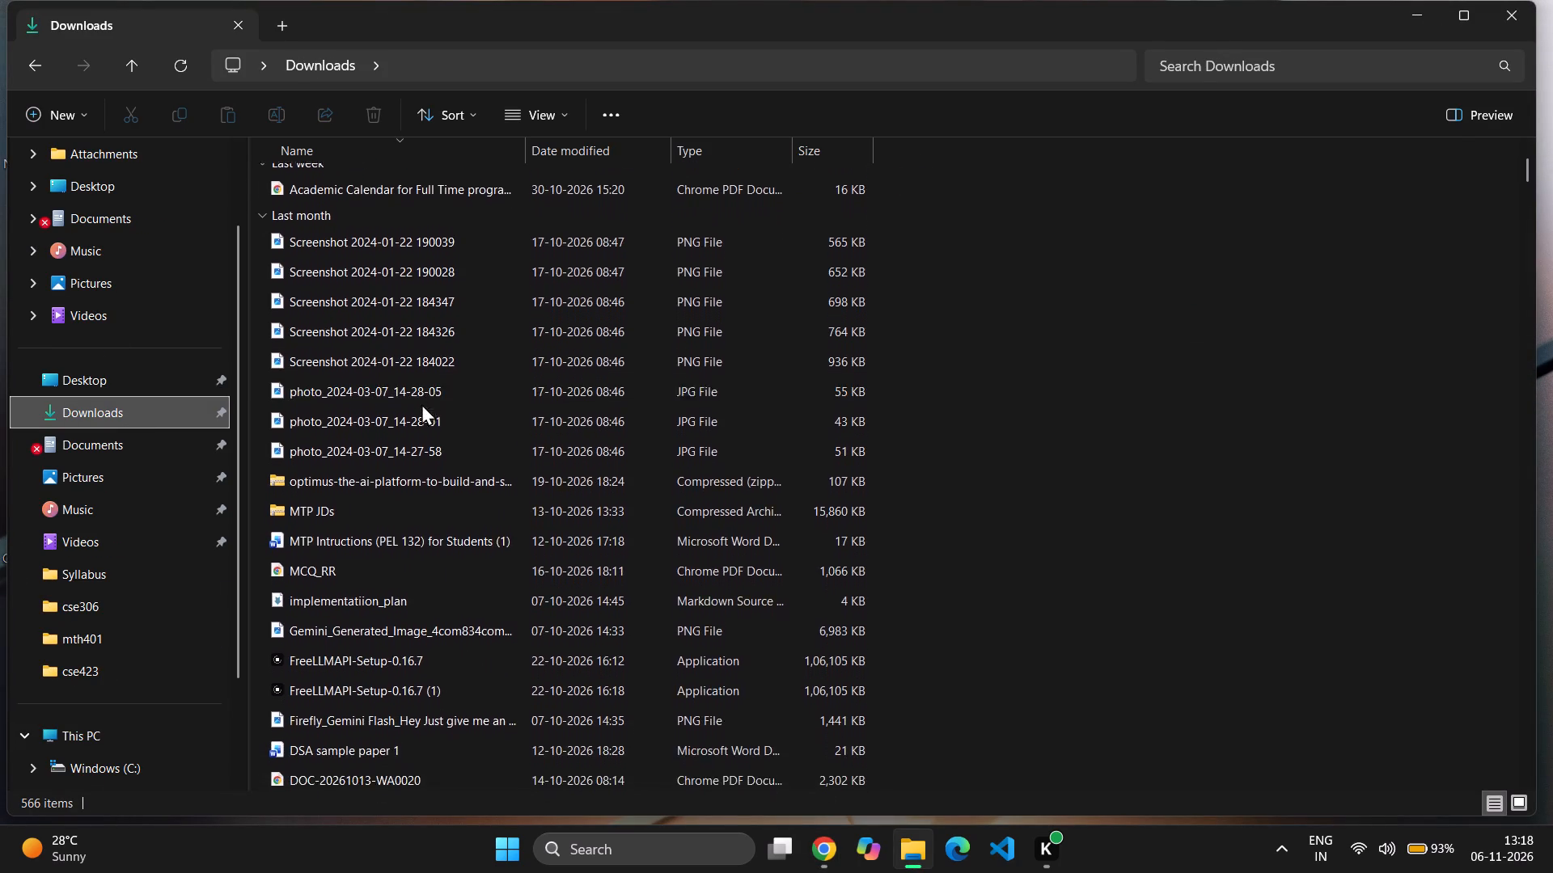
scroll(421, 403, down, 3)
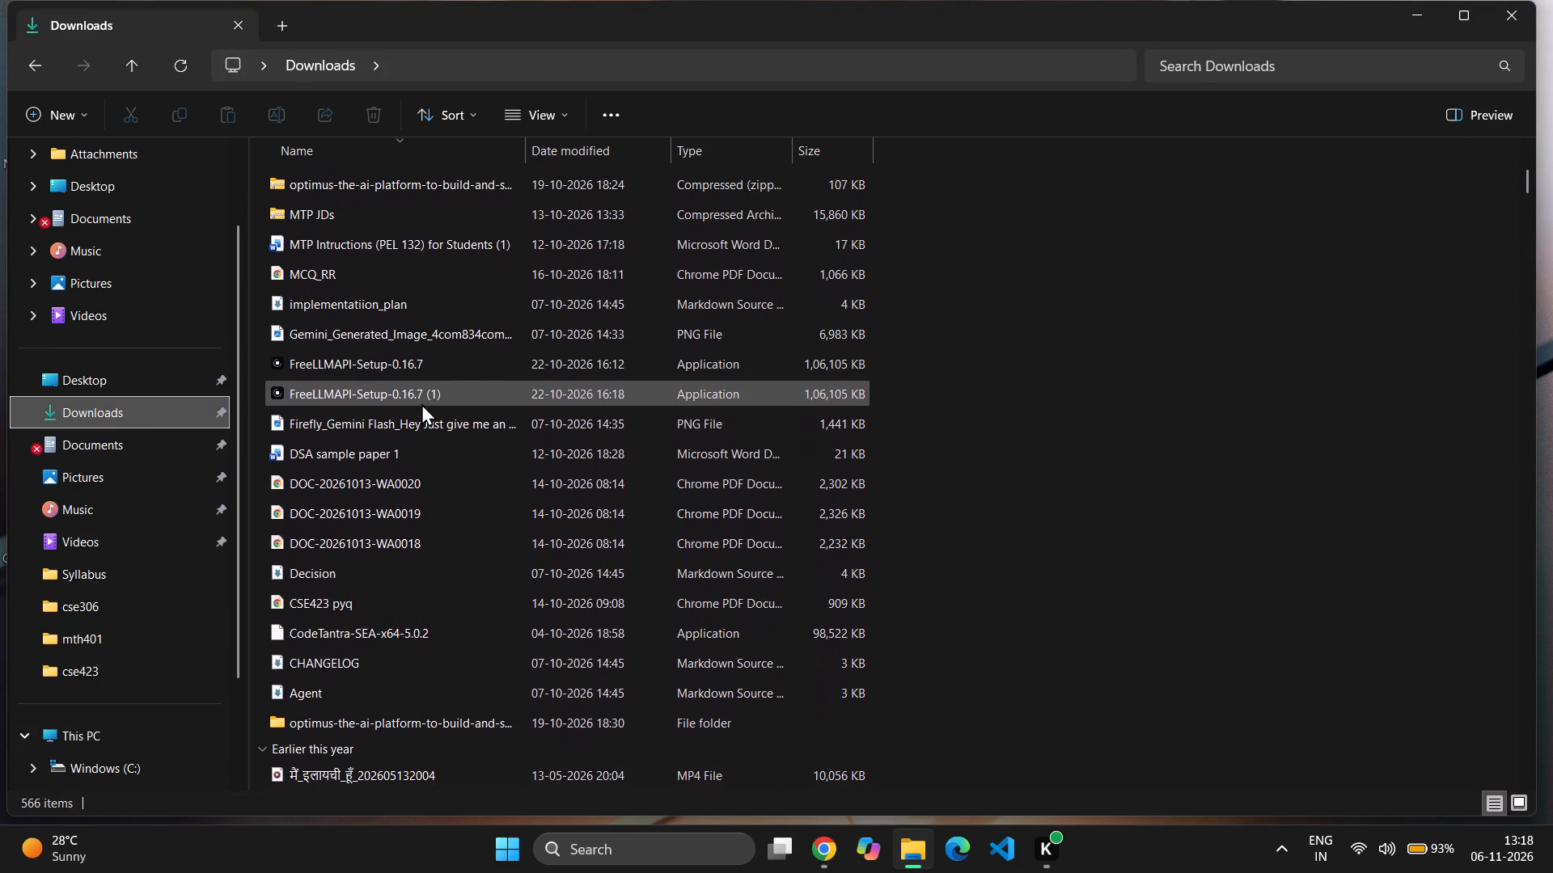
scroll(421, 403, down, 3)
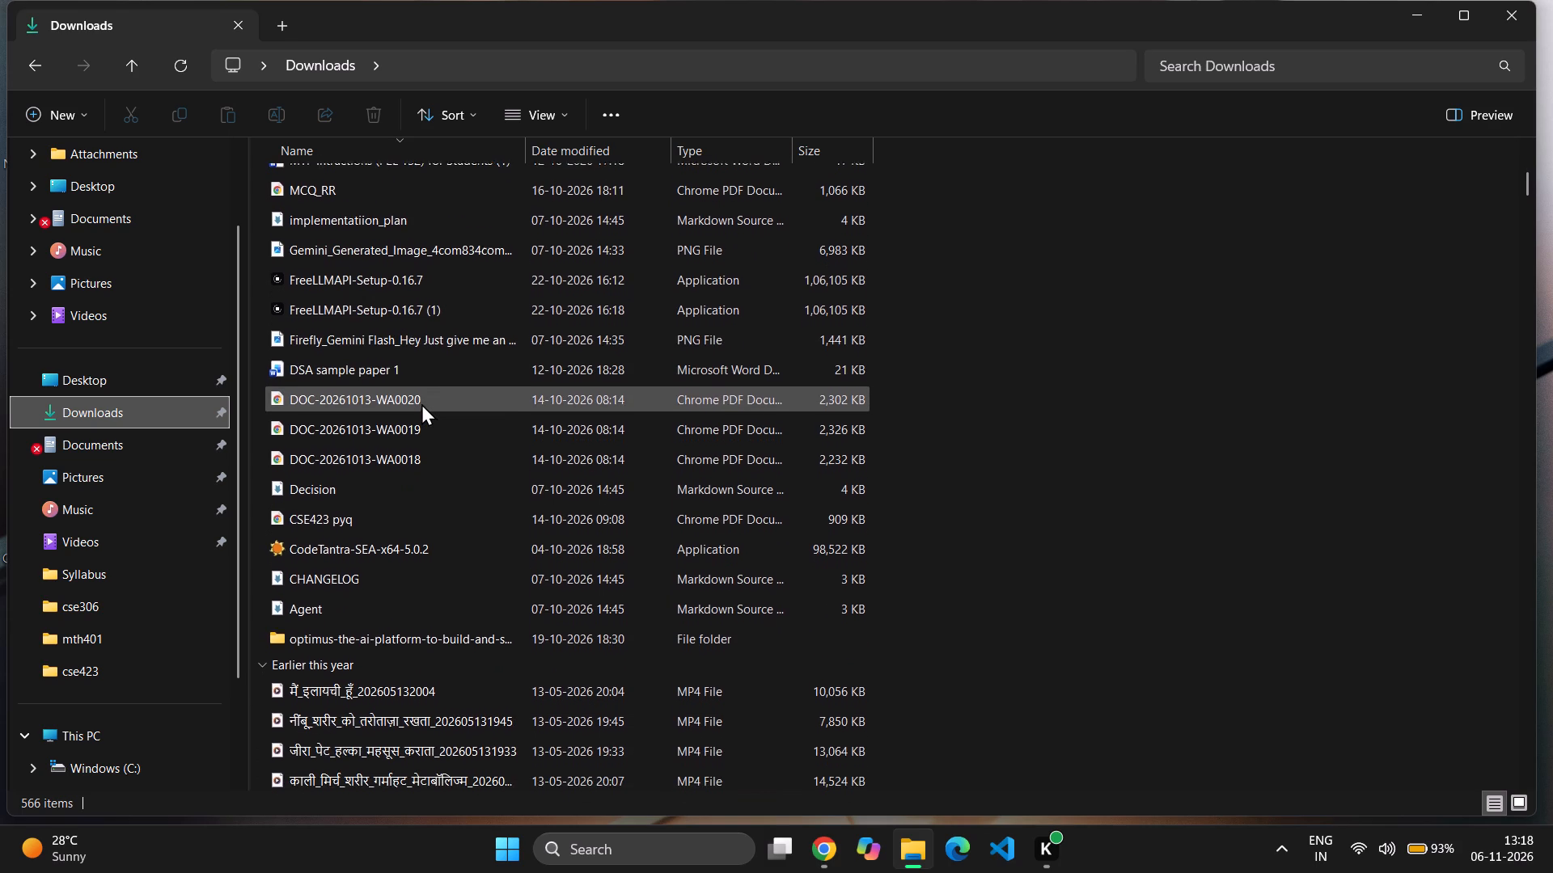
scroll(421, 403, down, 6)
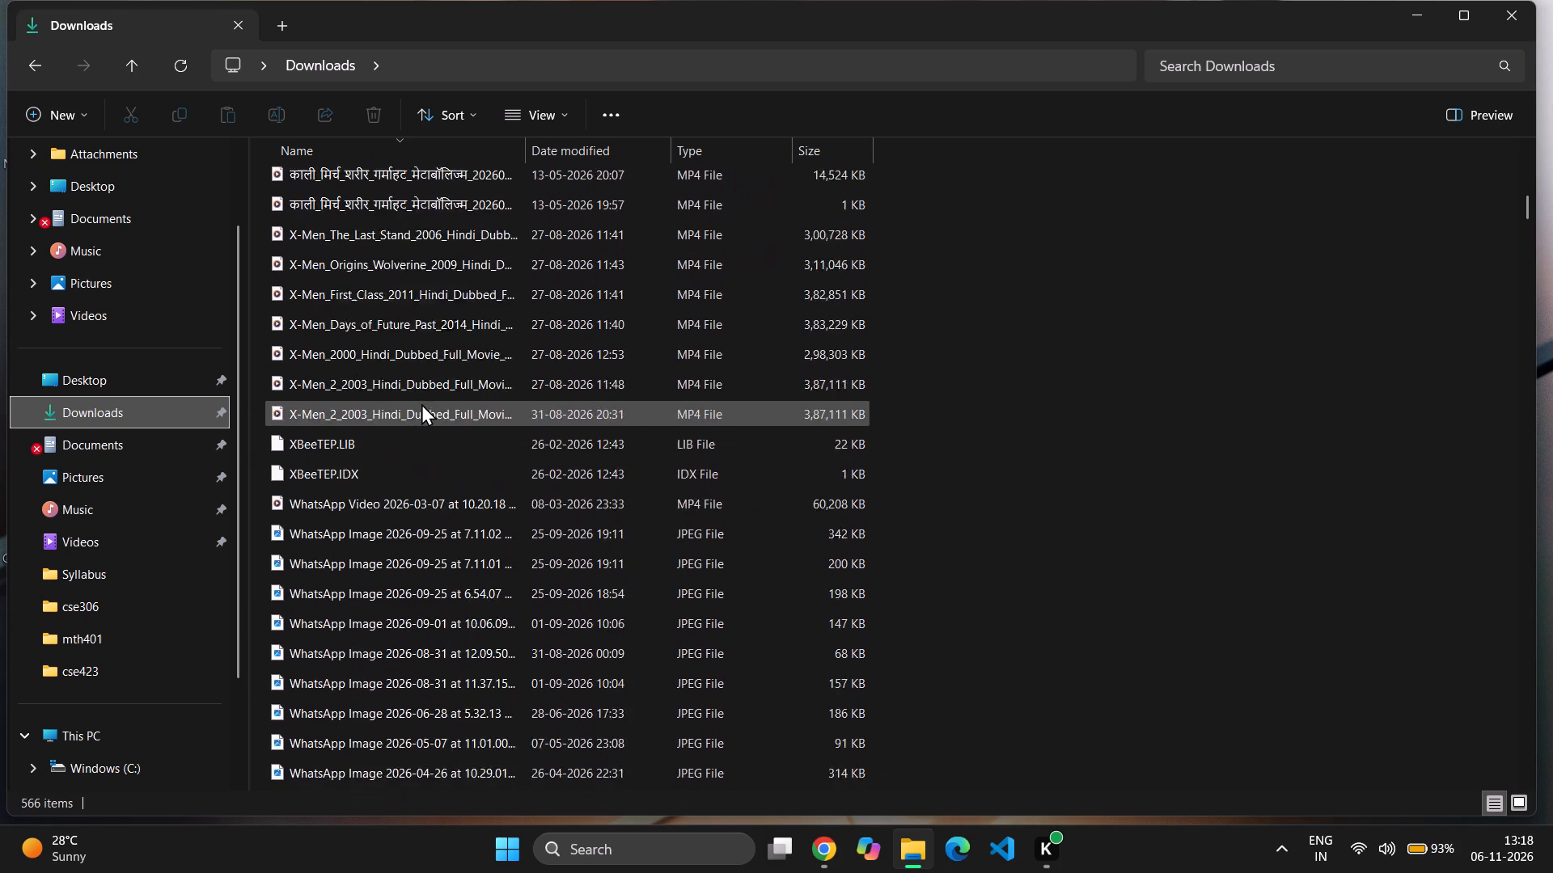
scroll(421, 403, down, 6)
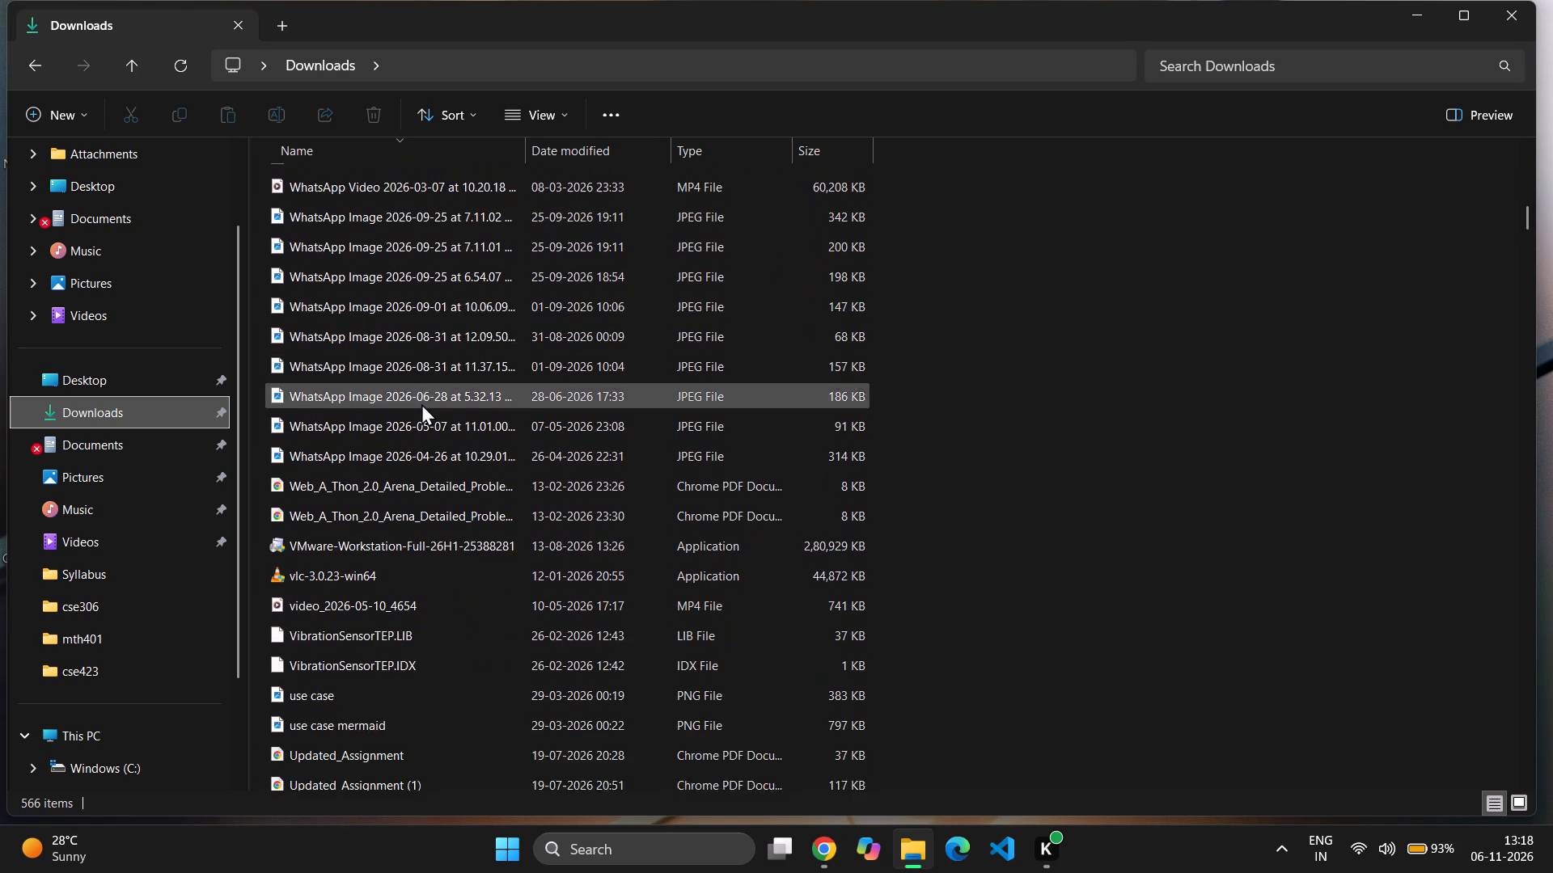
scroll(421, 403, down, 5)
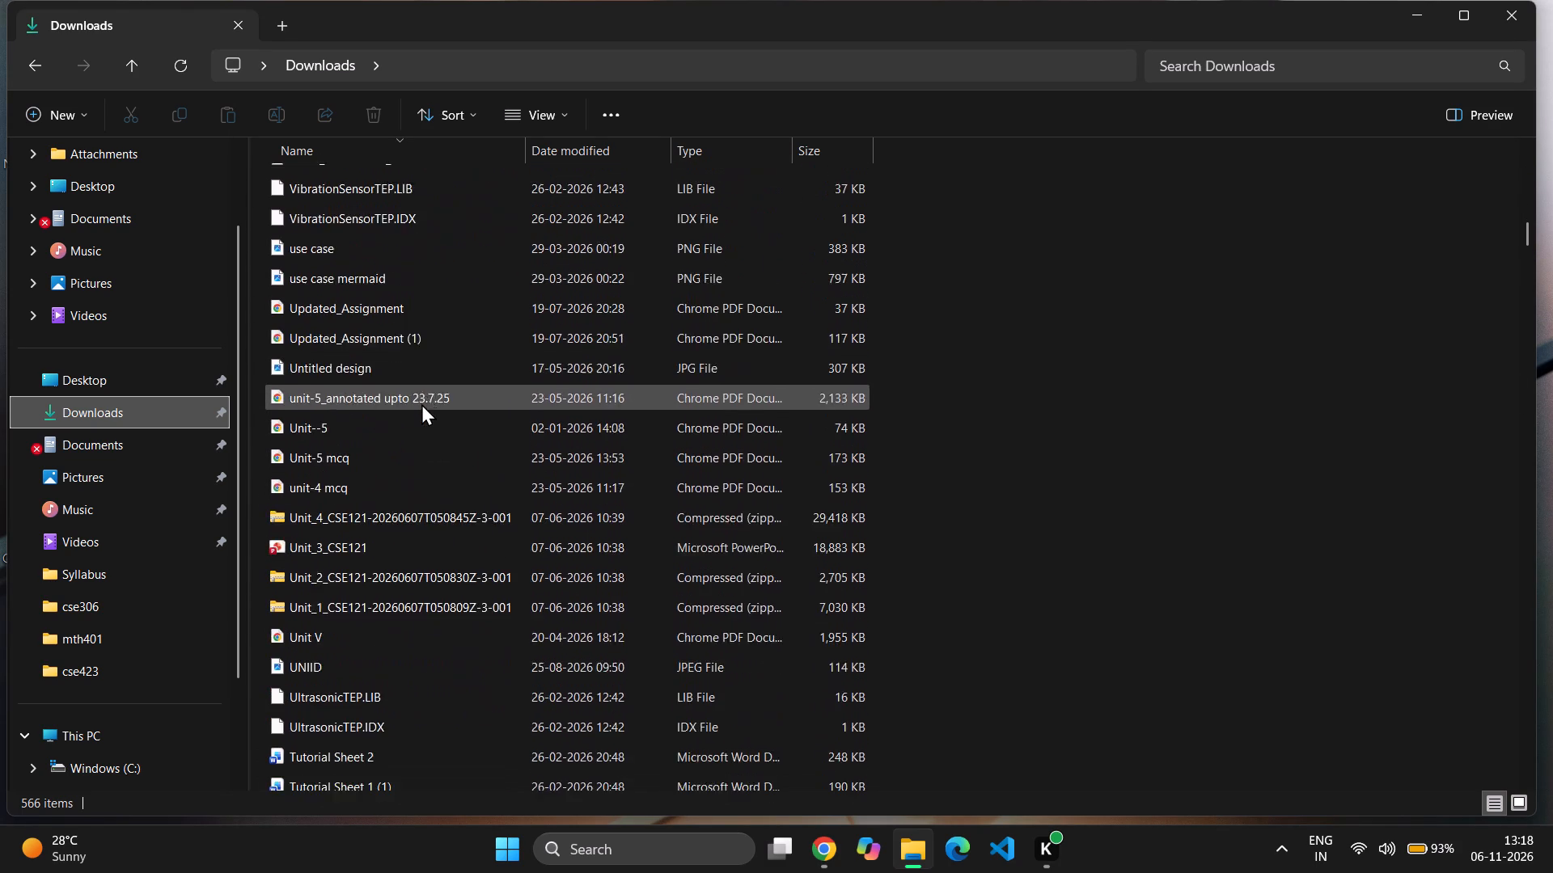
scroll(421, 403, down, 5)
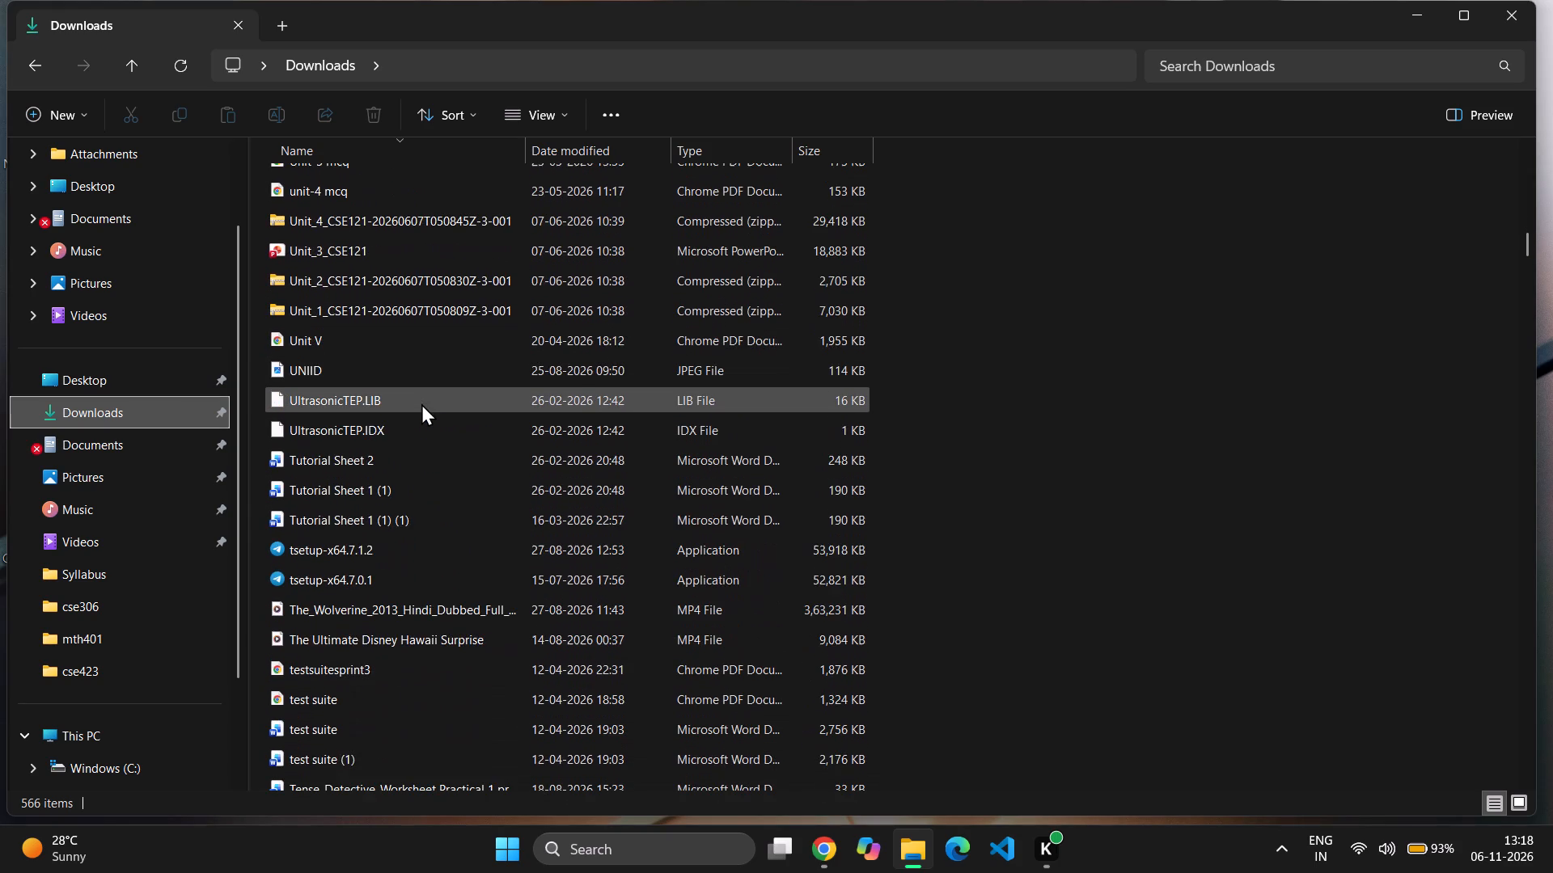
scroll(421, 403, down, 4)
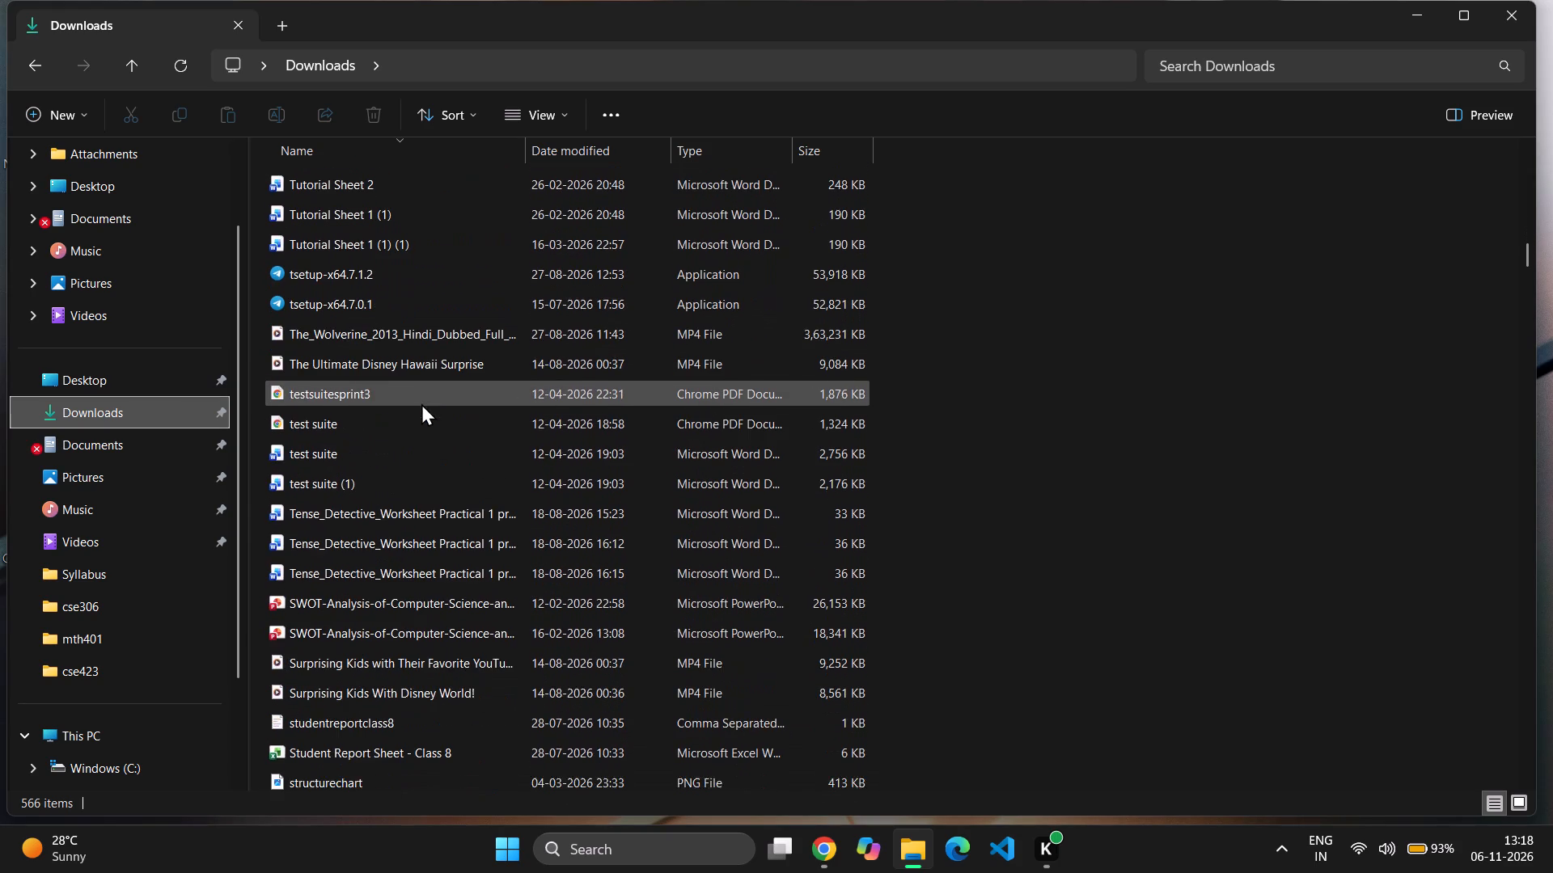
scroll(421, 403, down, 4)
scroll(421, 403, up, 20)
scroll(421, 403, up, 11)
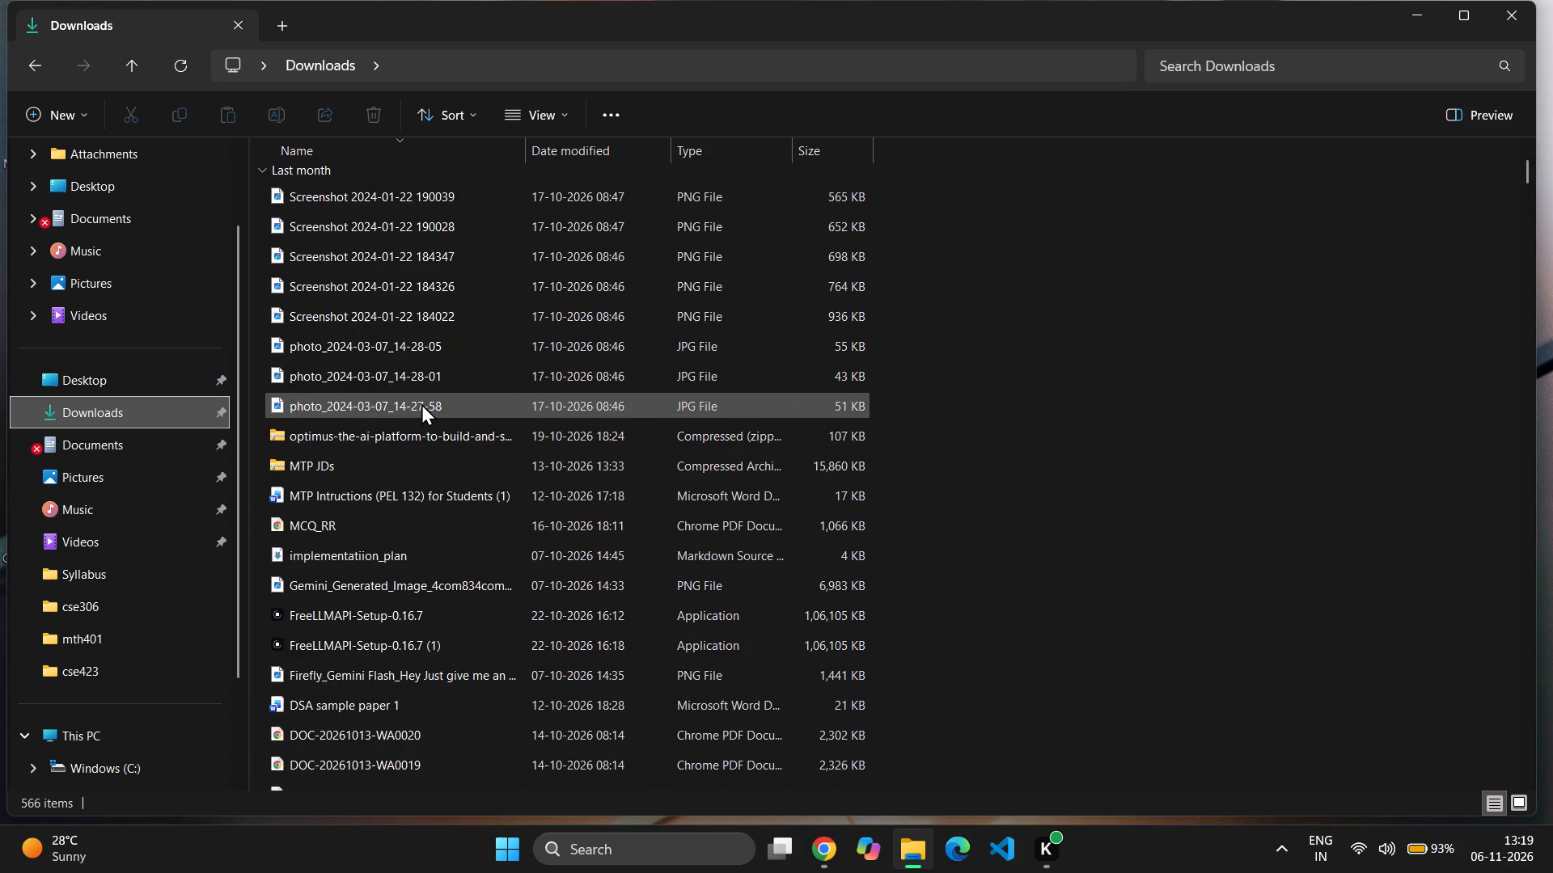
scroll(421, 403, up, 4)
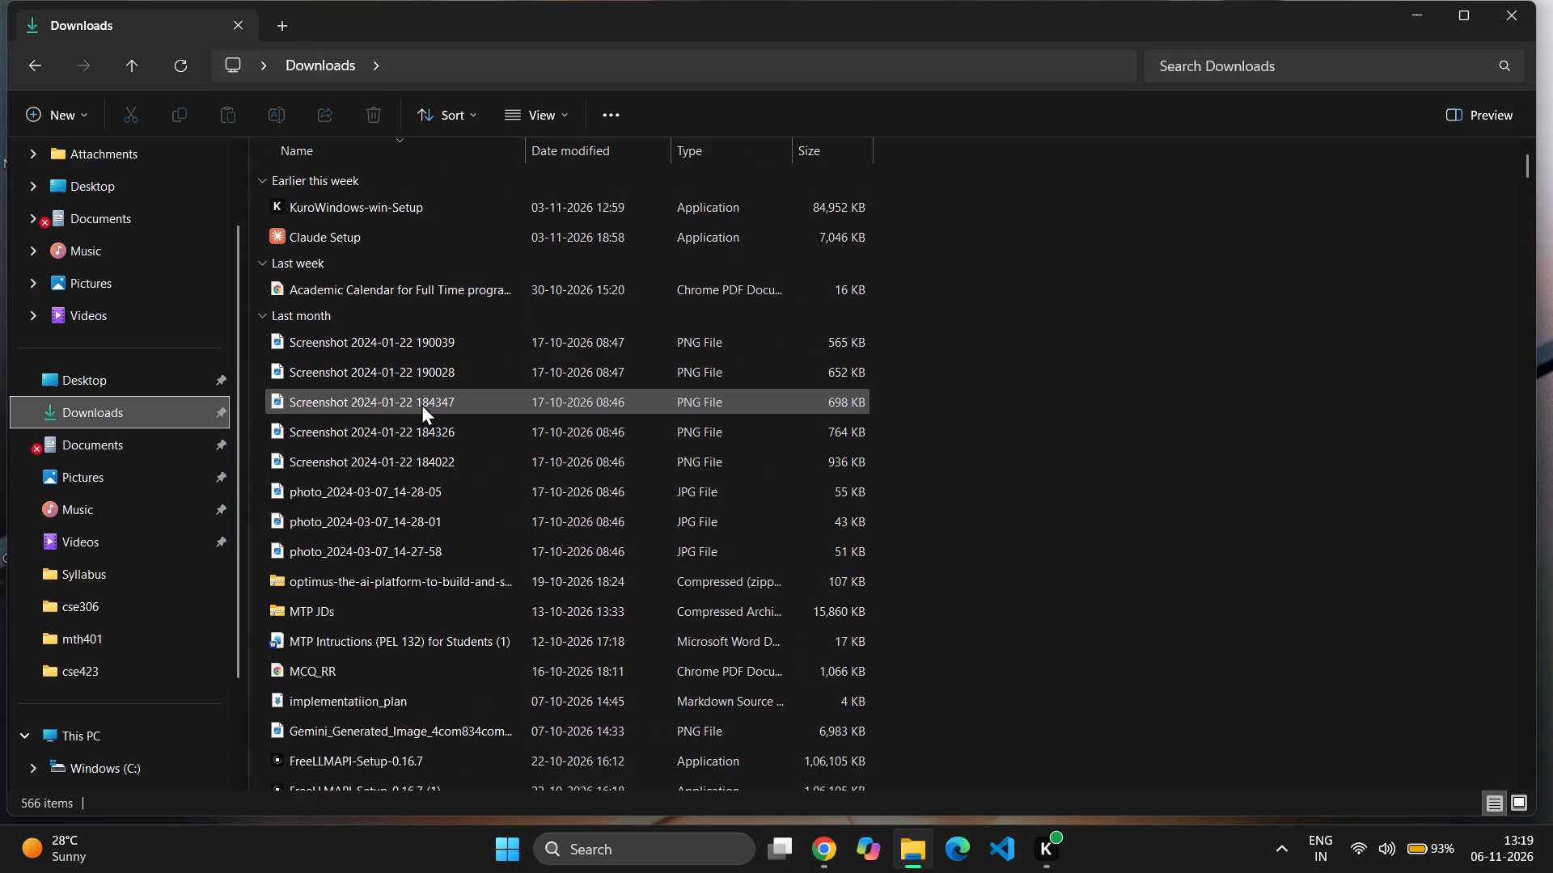
Open the Documents folder and look through its files for the CV.
click(125, 453)
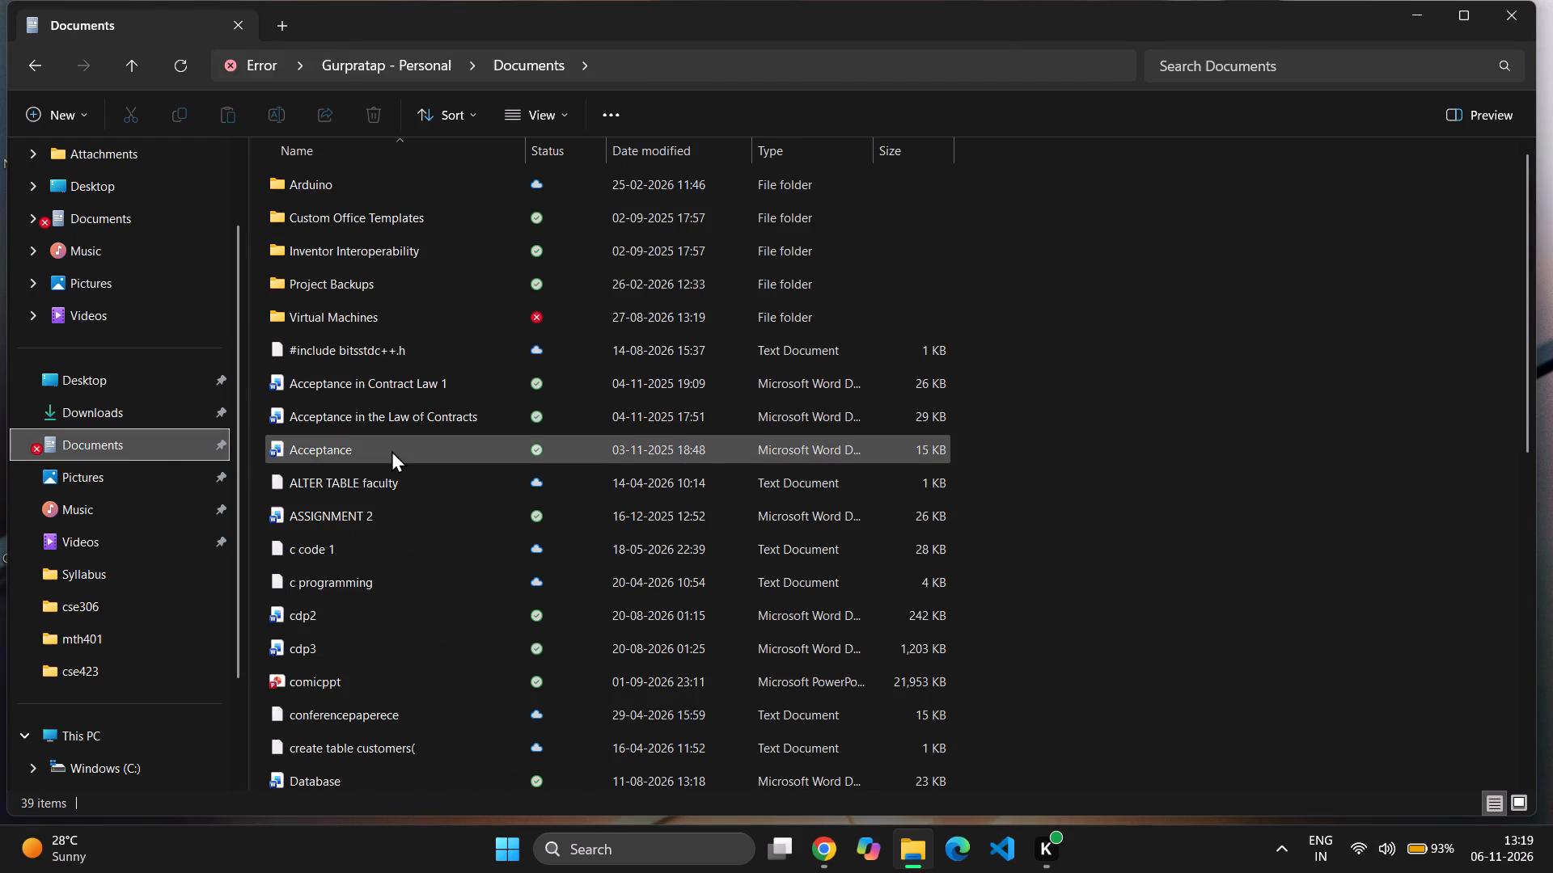
scroll(391, 450, down, 10)
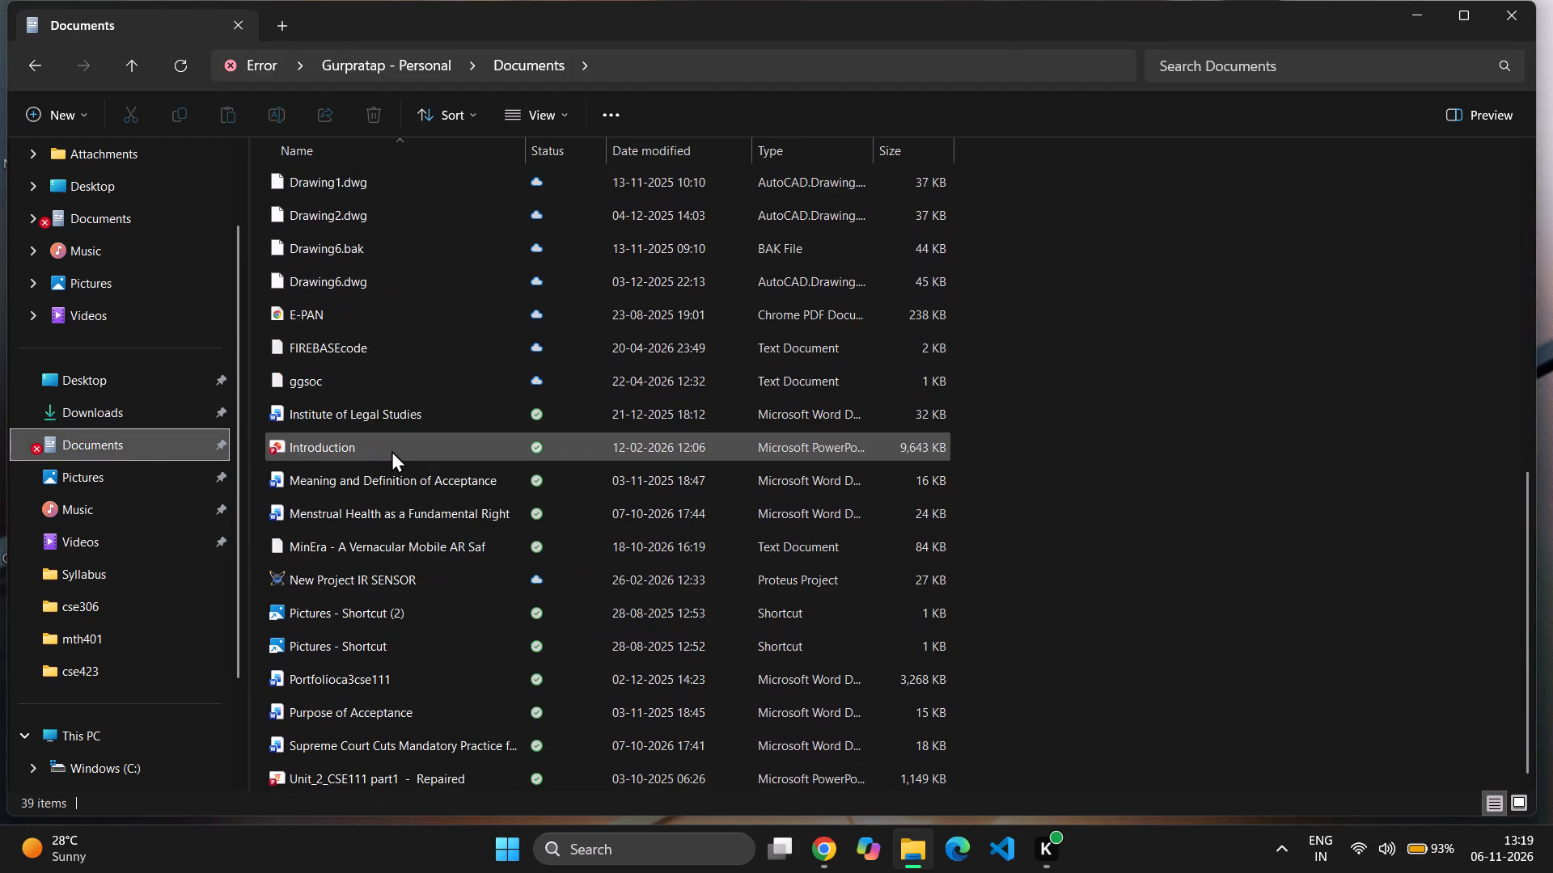
scroll(391, 450, down, 1)
scroll(391, 450, up, 12)
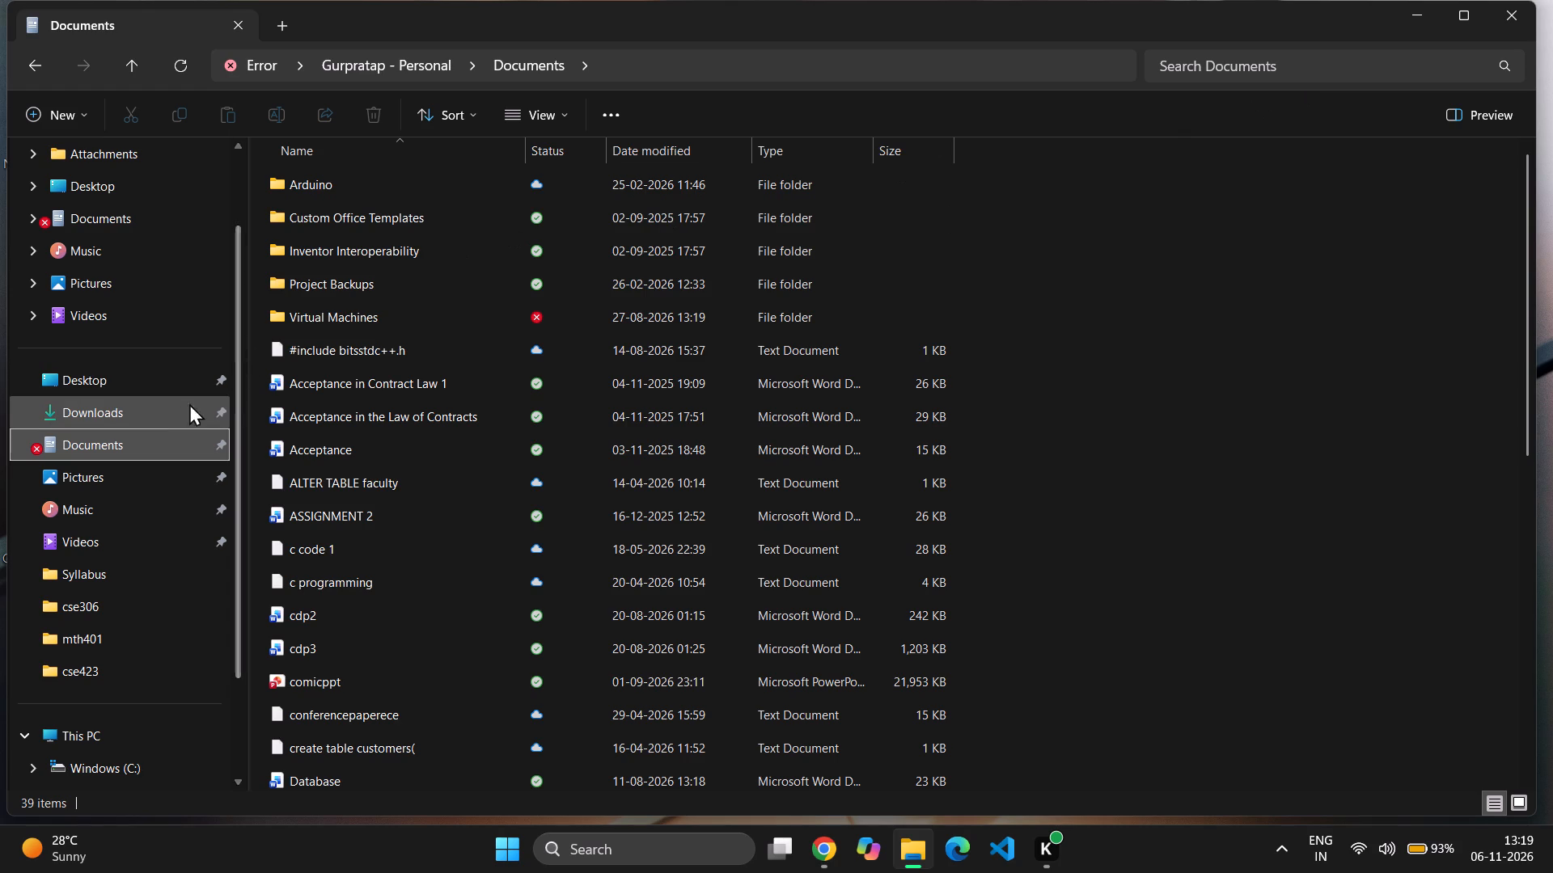
Return to the Downloads folder and look through its file list again for the CV.
click(170, 411)
scroll(518, 363, down, 1)
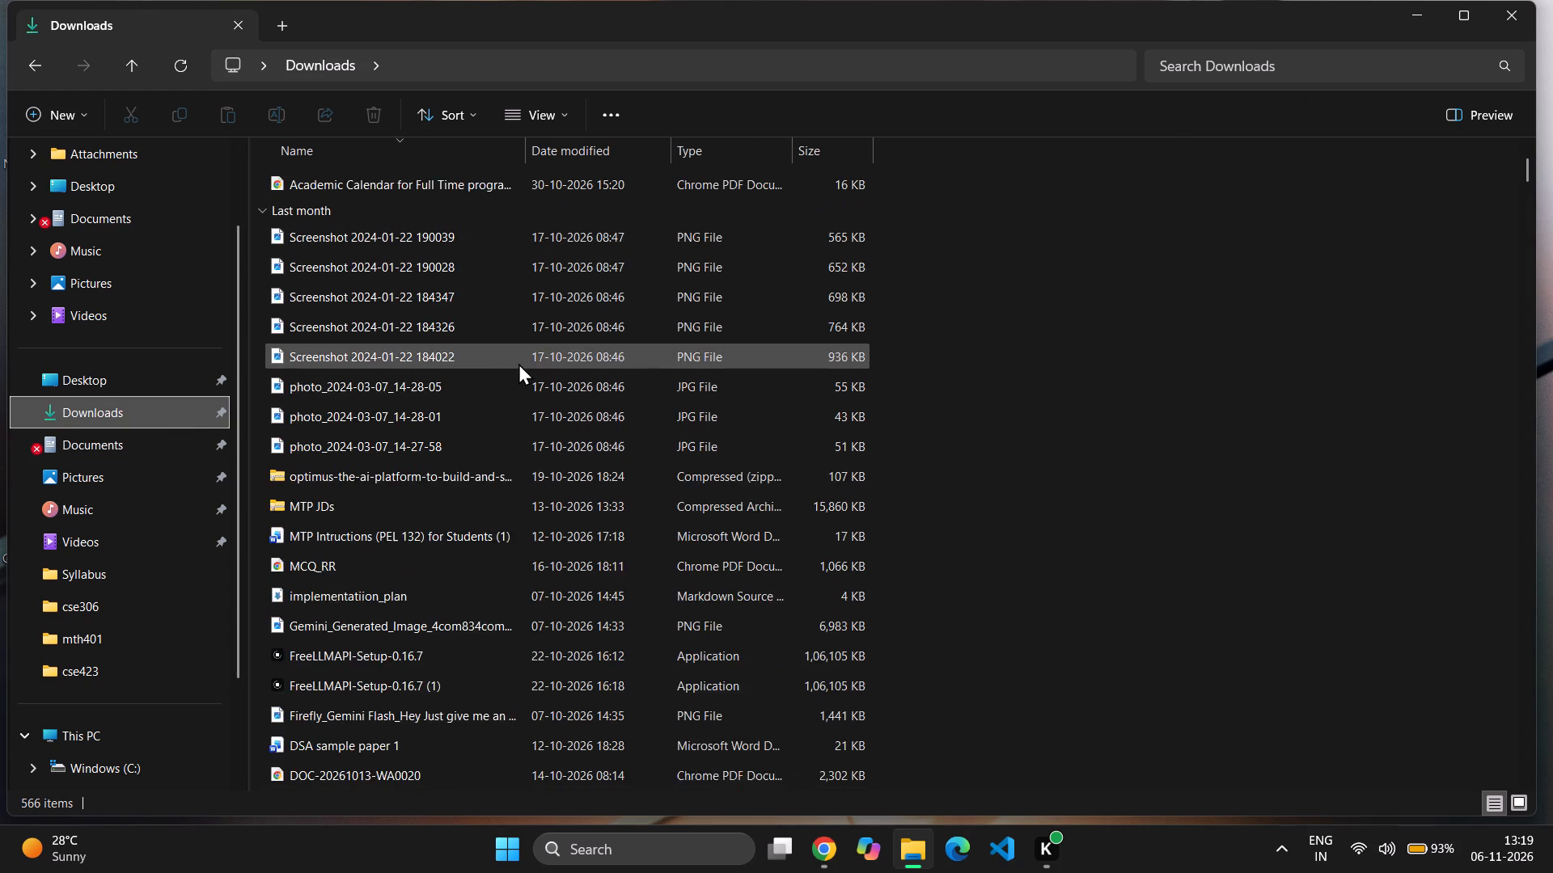
scroll(518, 363, down, 3)
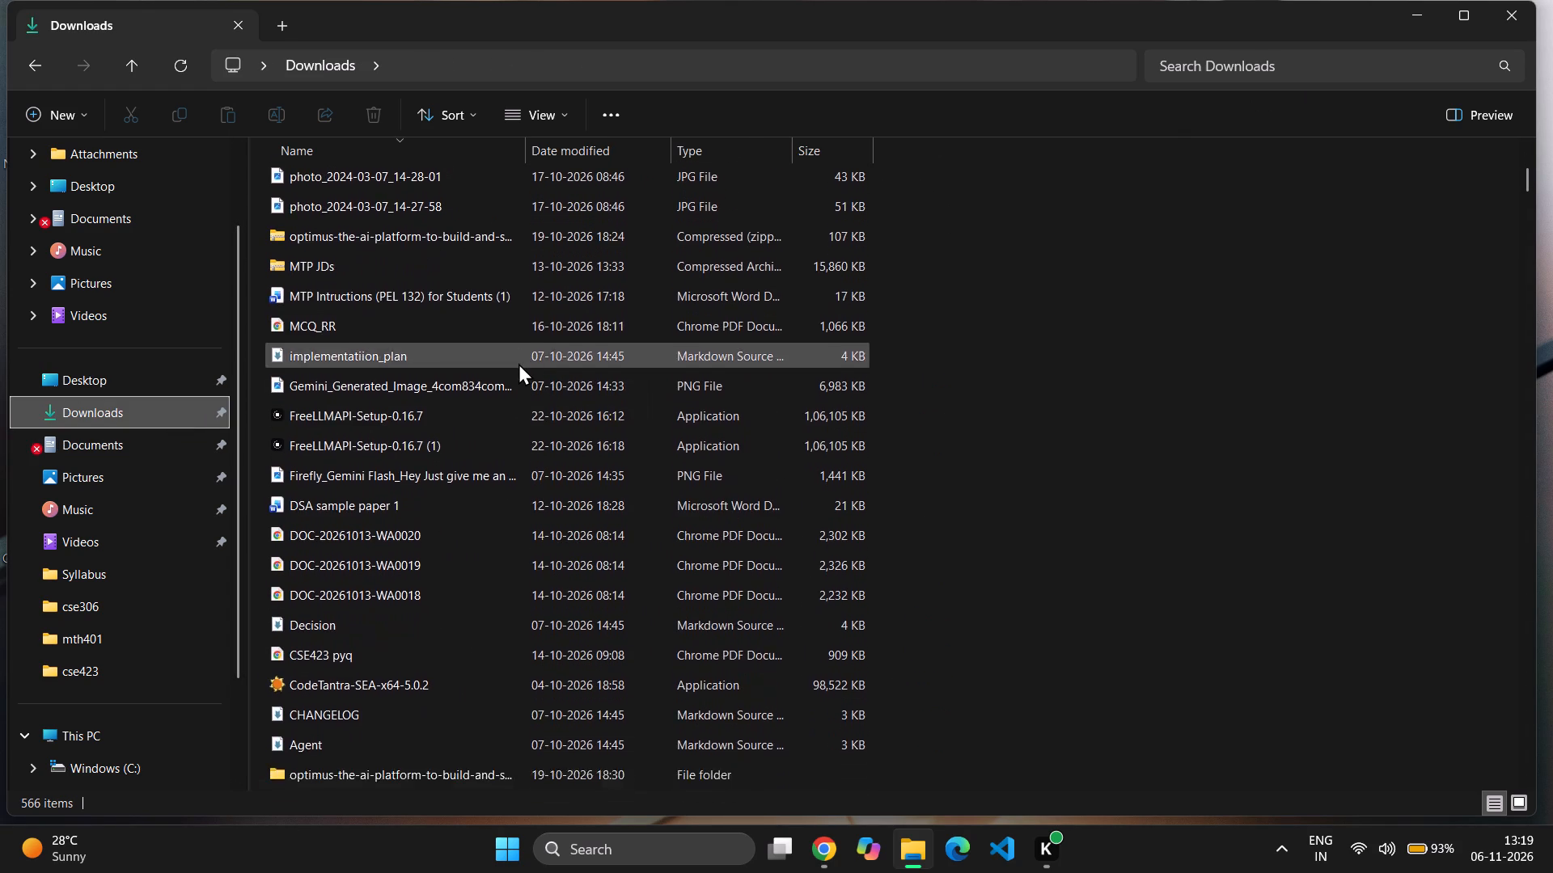
scroll(518, 363, down, 1)
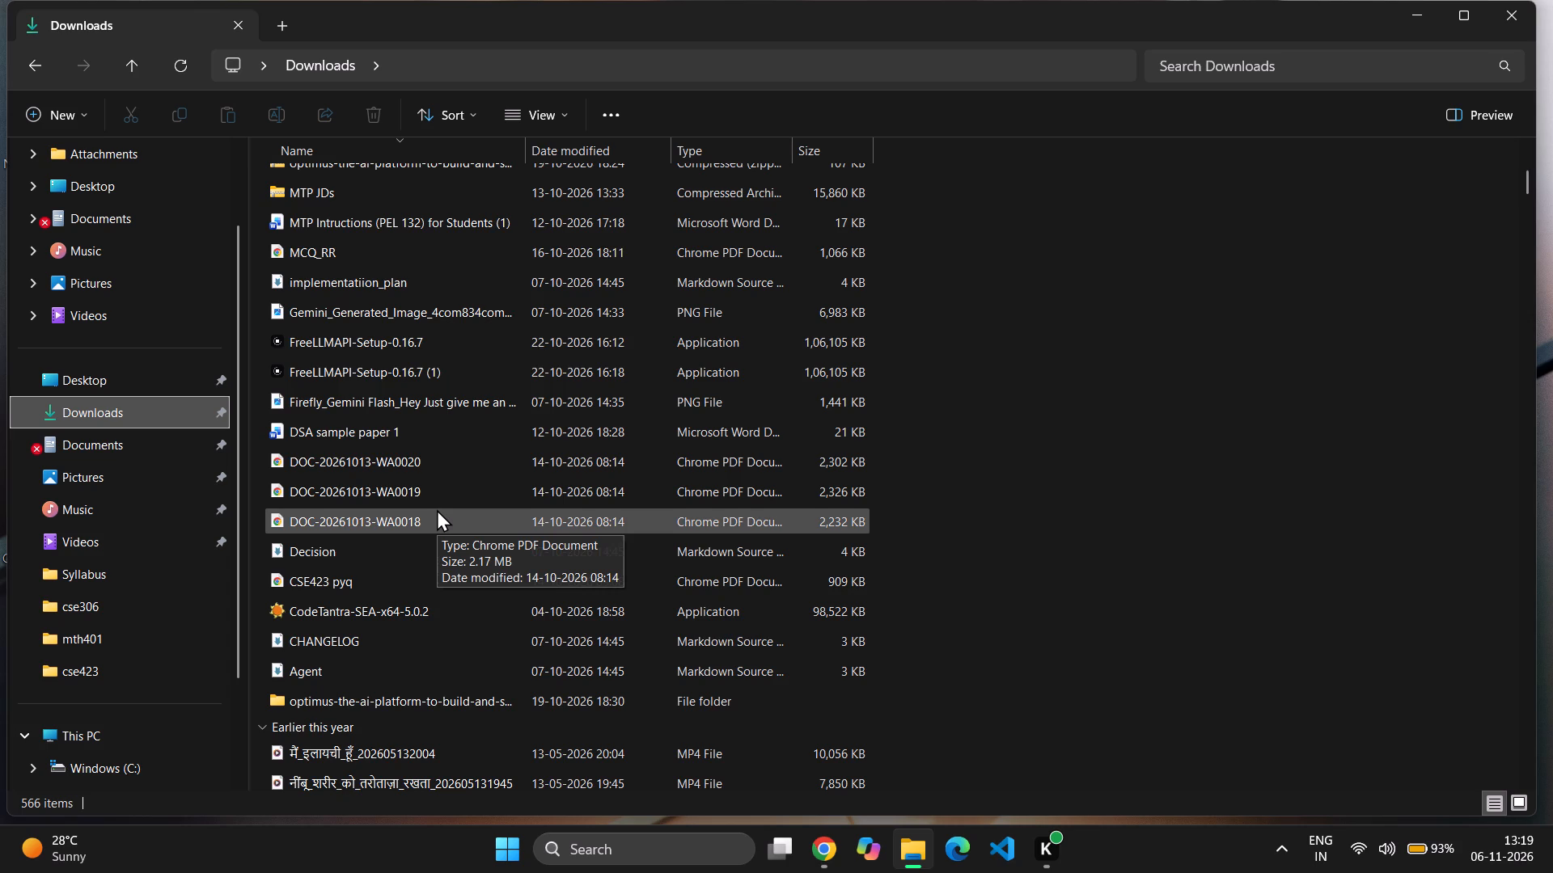
scroll(437, 509, down, 9)
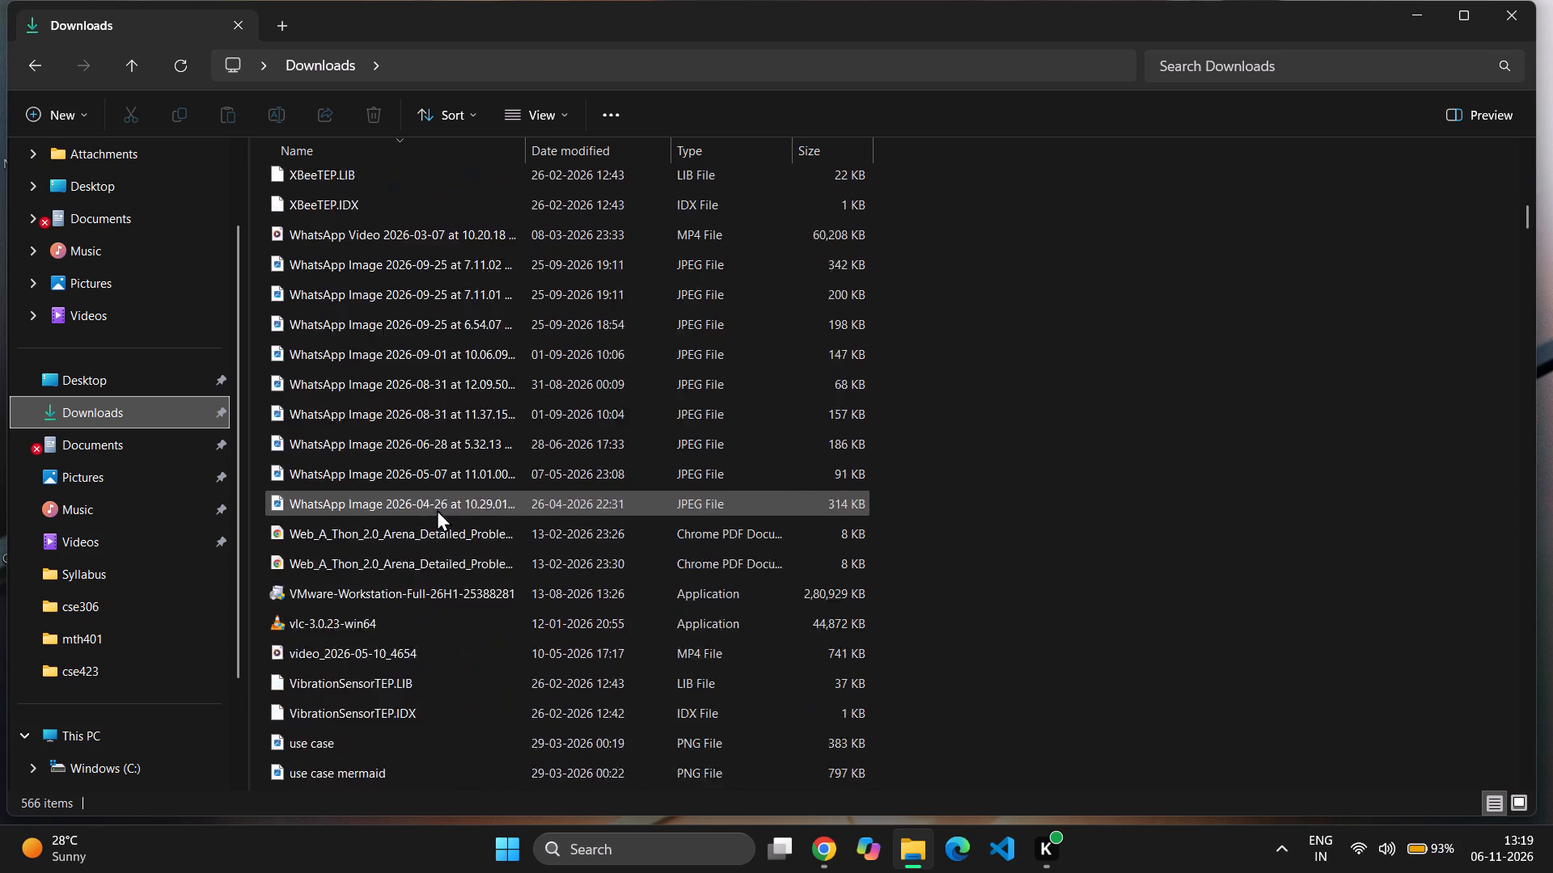
scroll(437, 509, down, 11)
scroll(437, 509, up, 6)
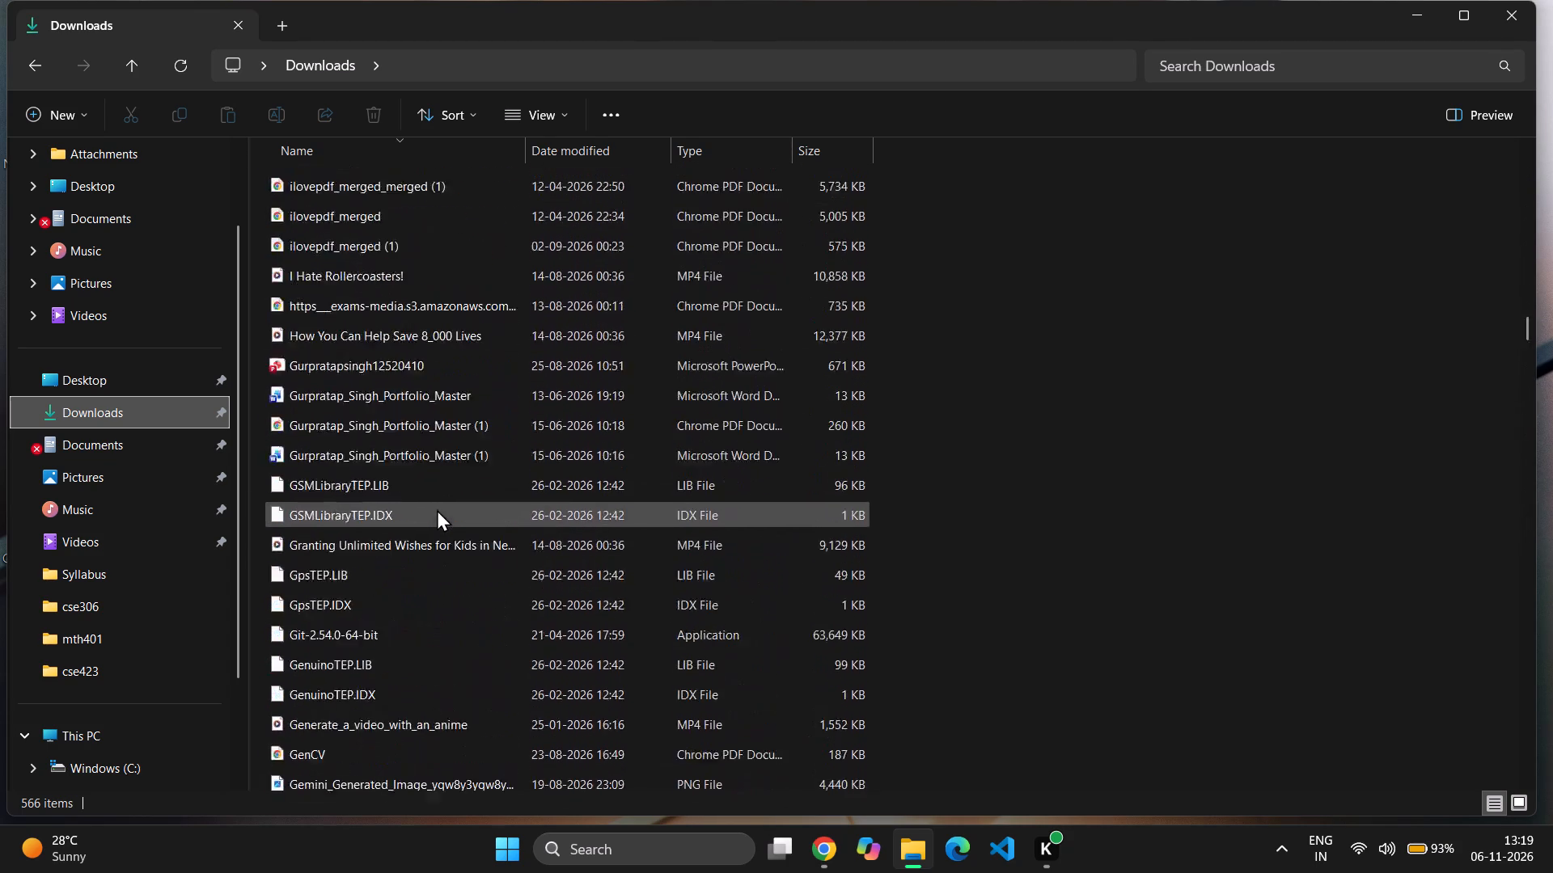
Search the Downloads folder for "cv", then clear the search.
click(1313, 78)
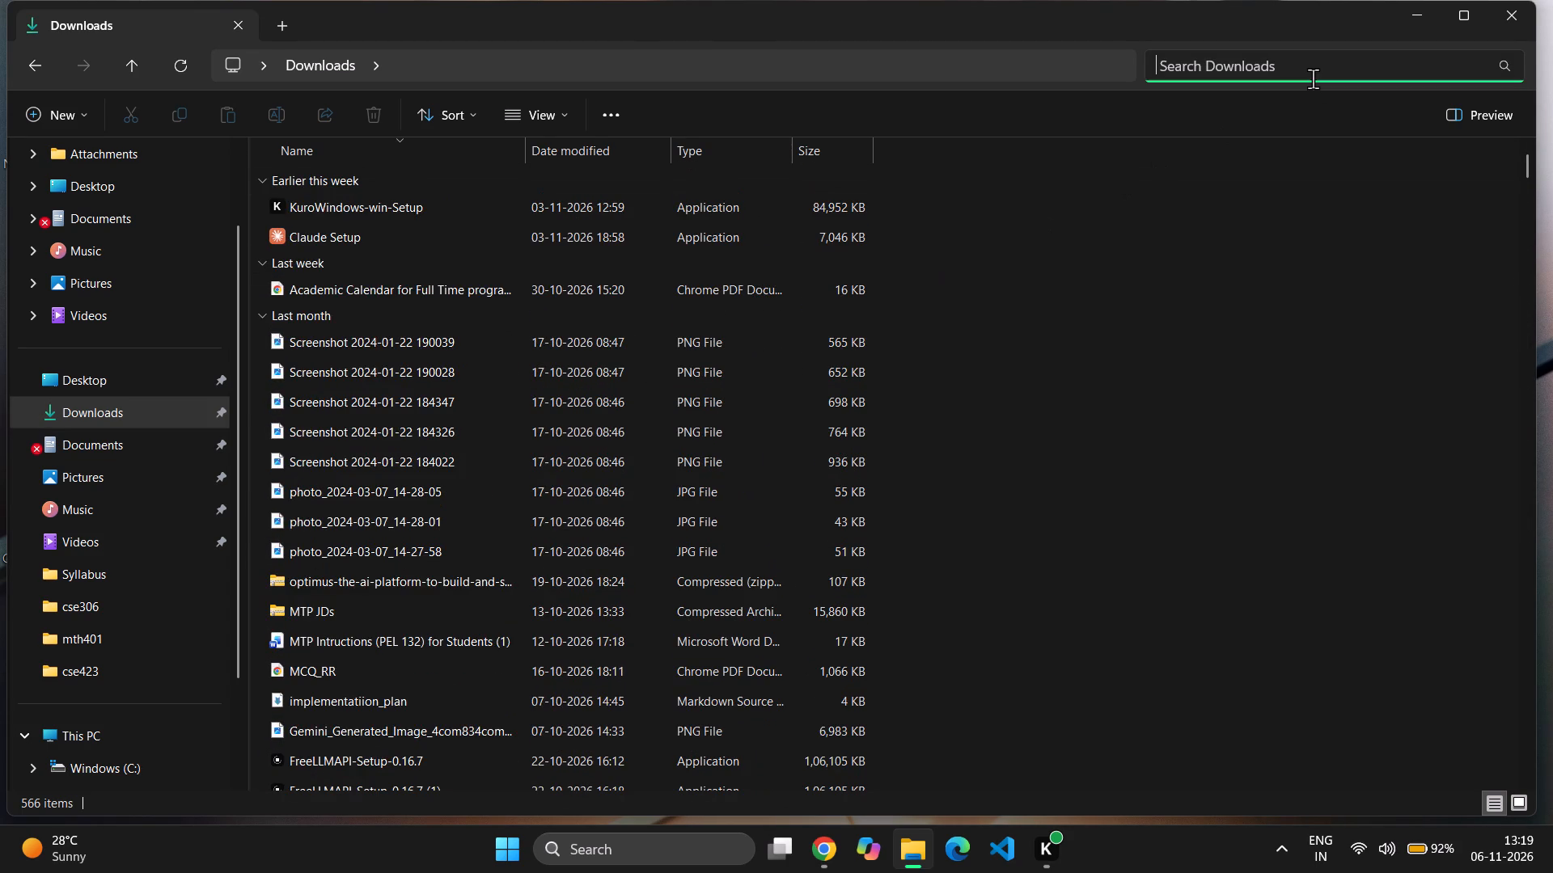
text(cv)
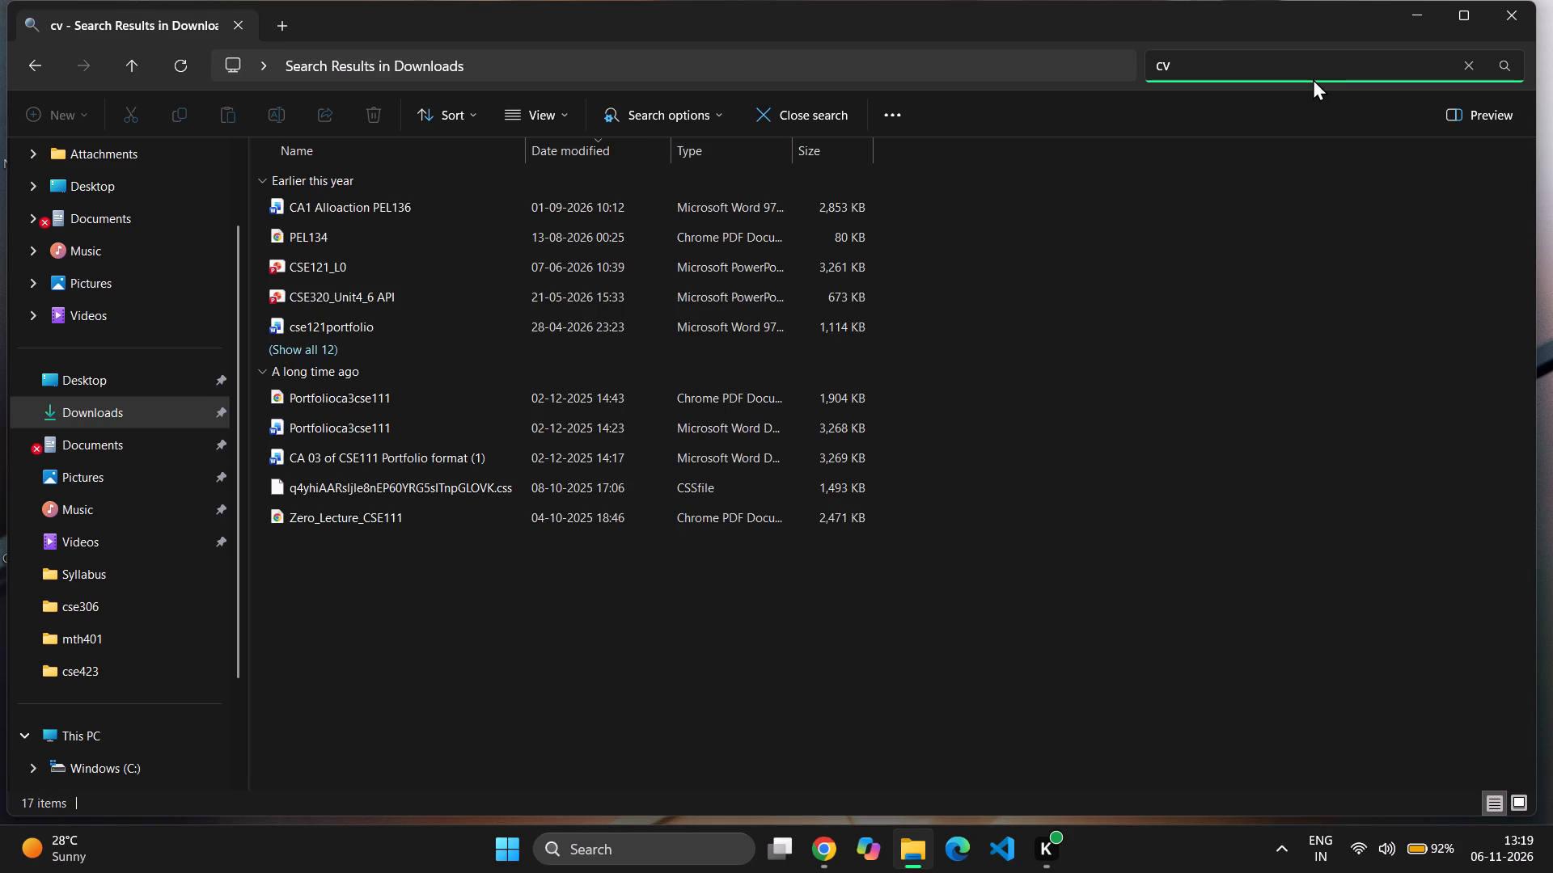
key(BackSpace)
key(BackSpace)
key(BackSpace)
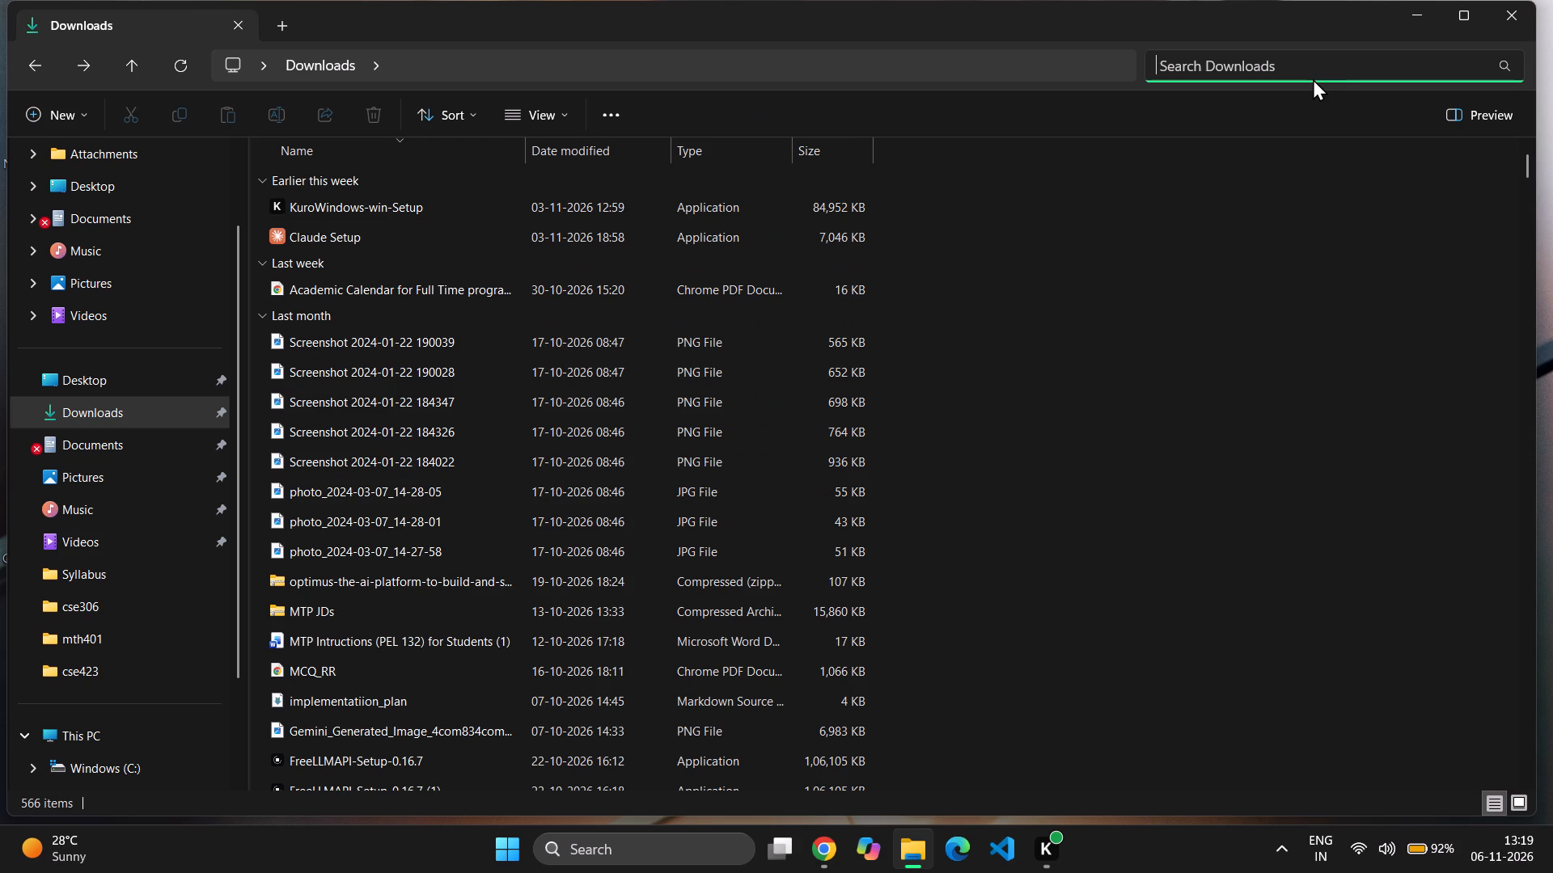
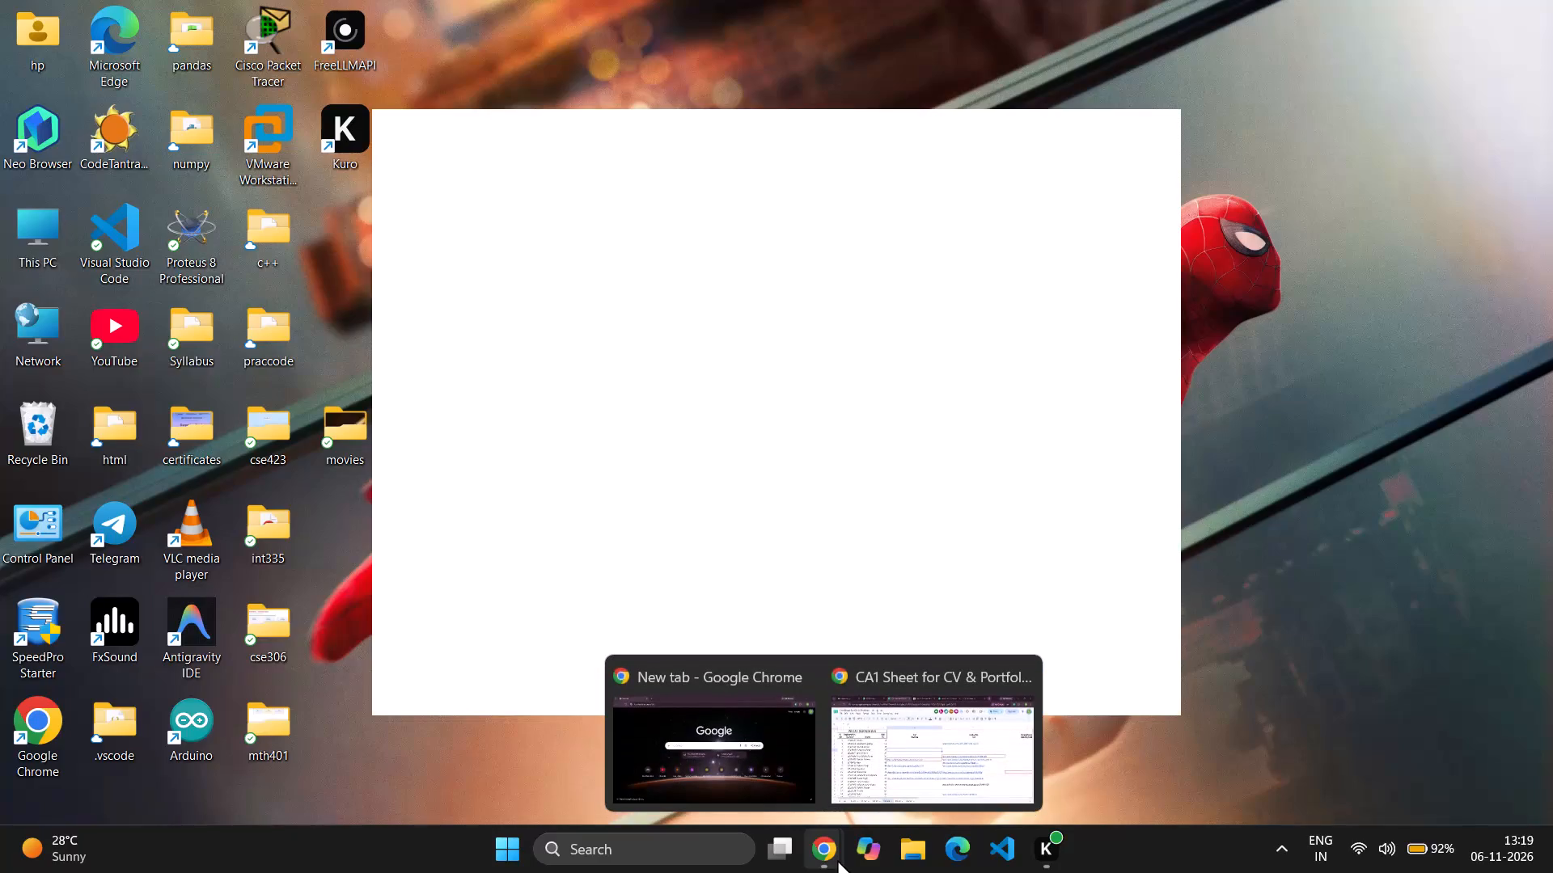
Switch to Chrome's new tab window, open the Canva home page and dismiss its pop-up.
click(853, 743)
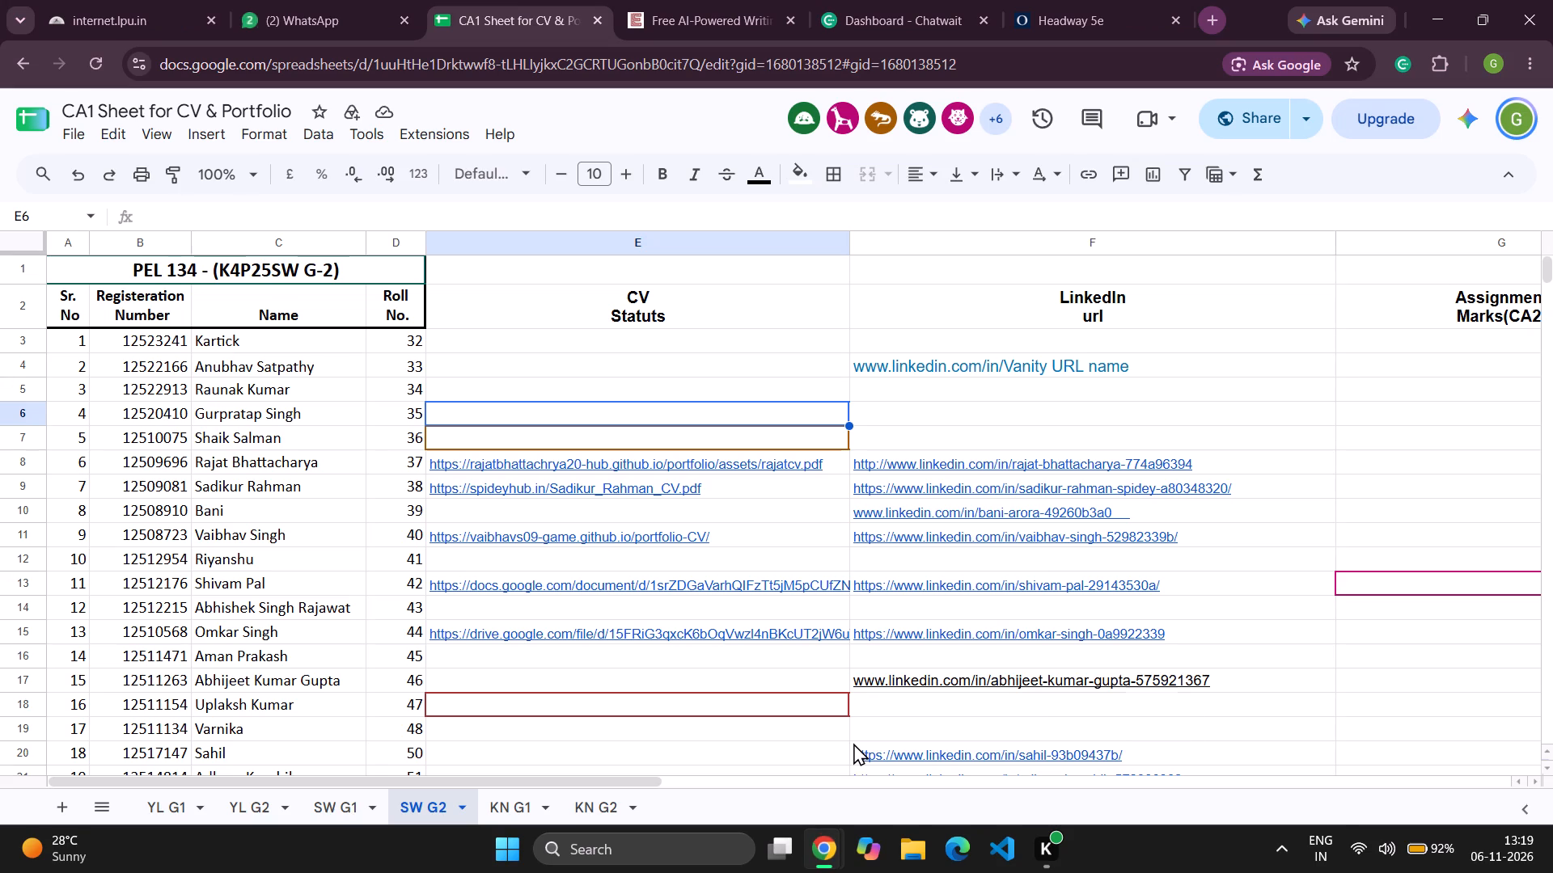
click(730, 753)
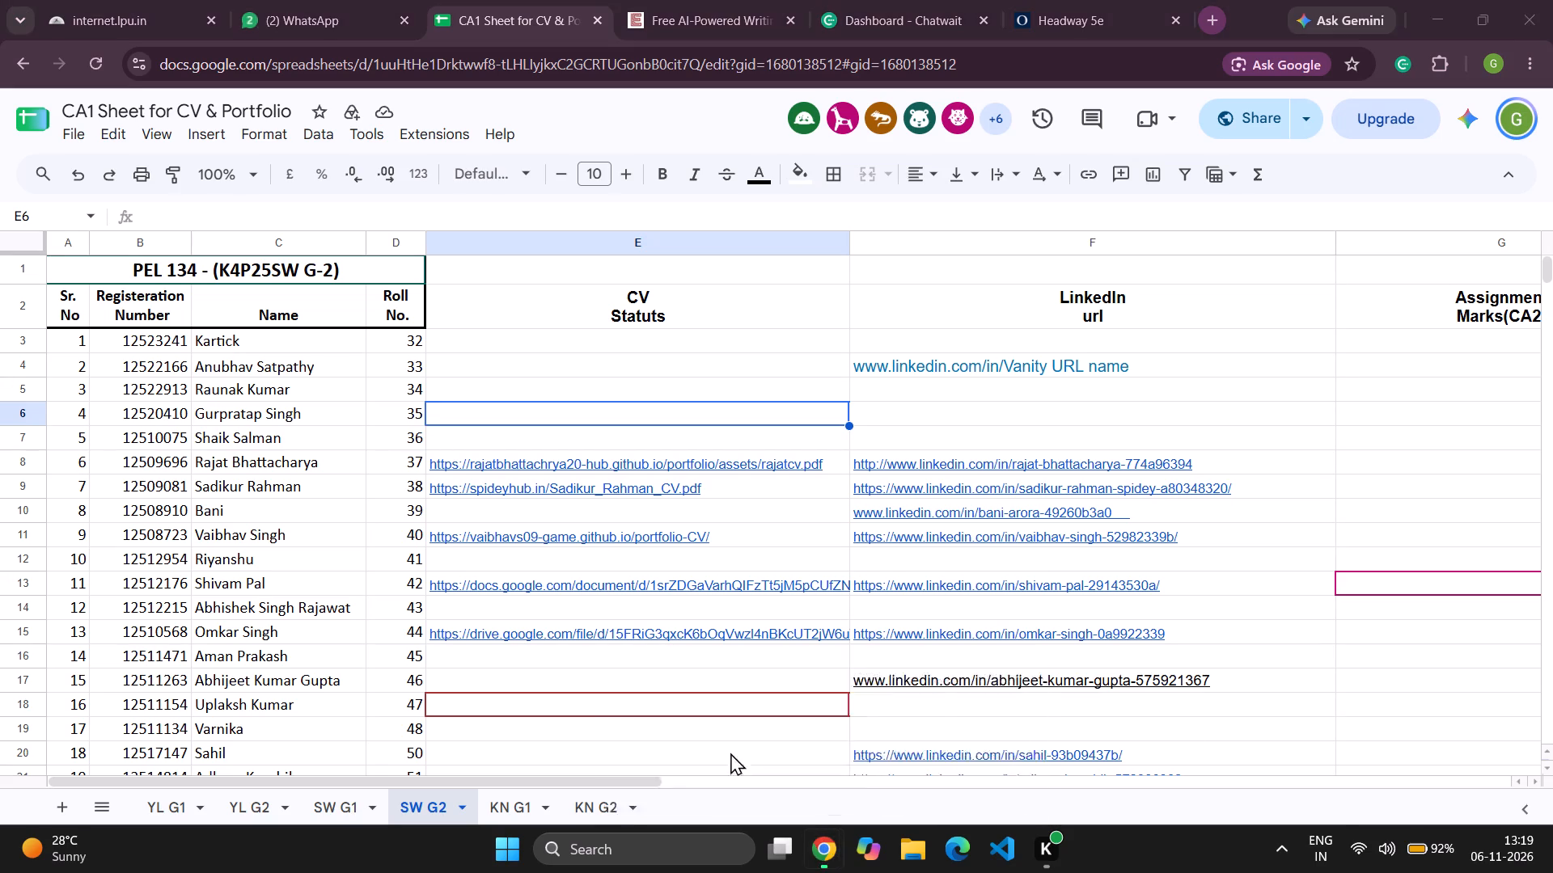
text(canv)
key(Return)
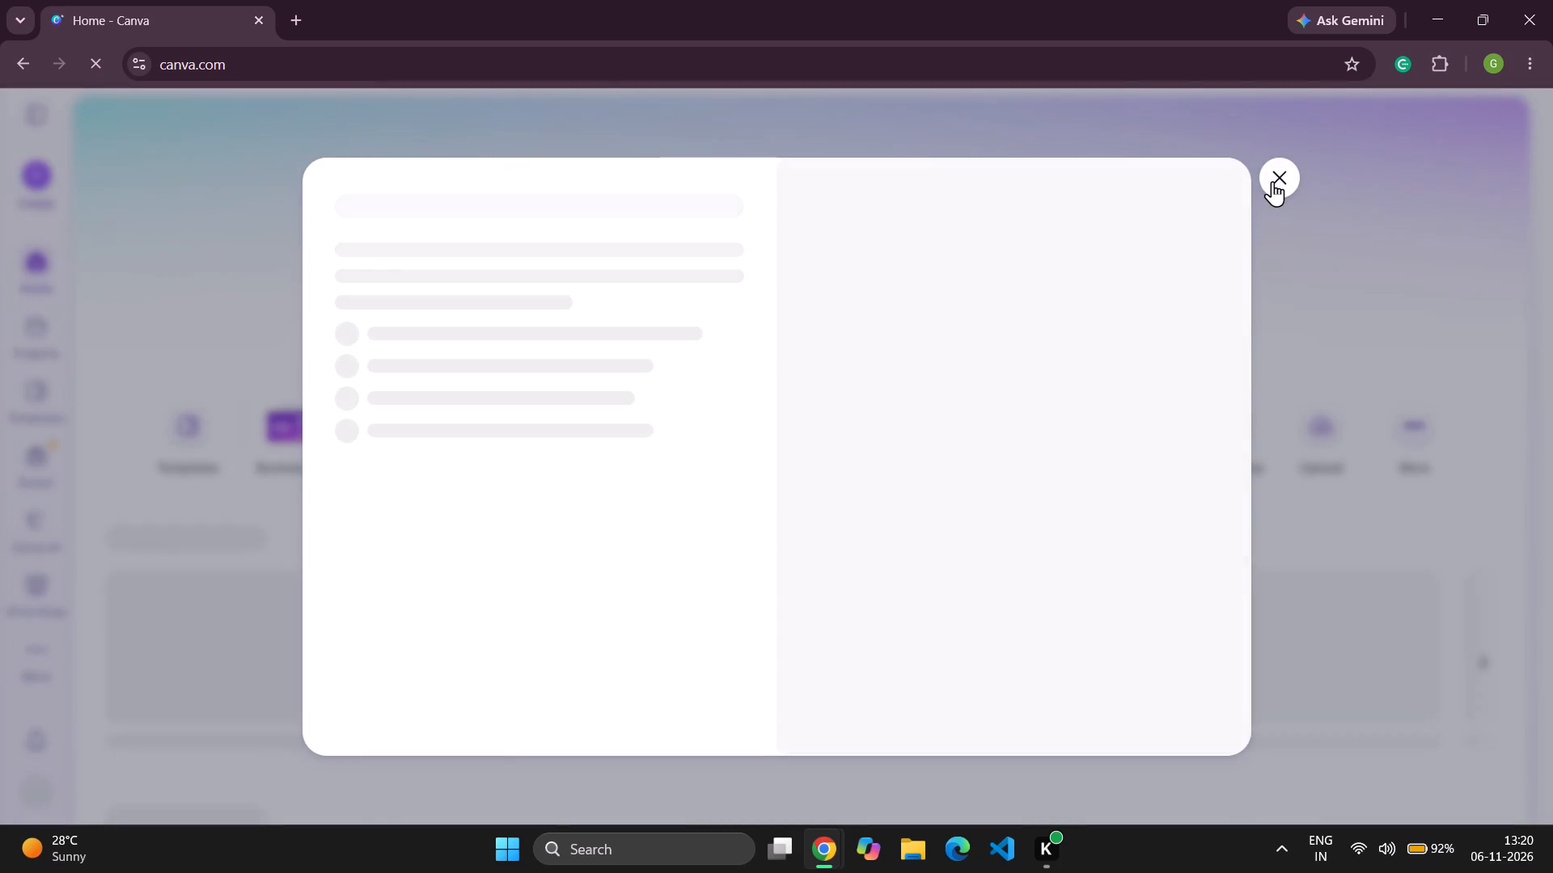
click(1283, 177)
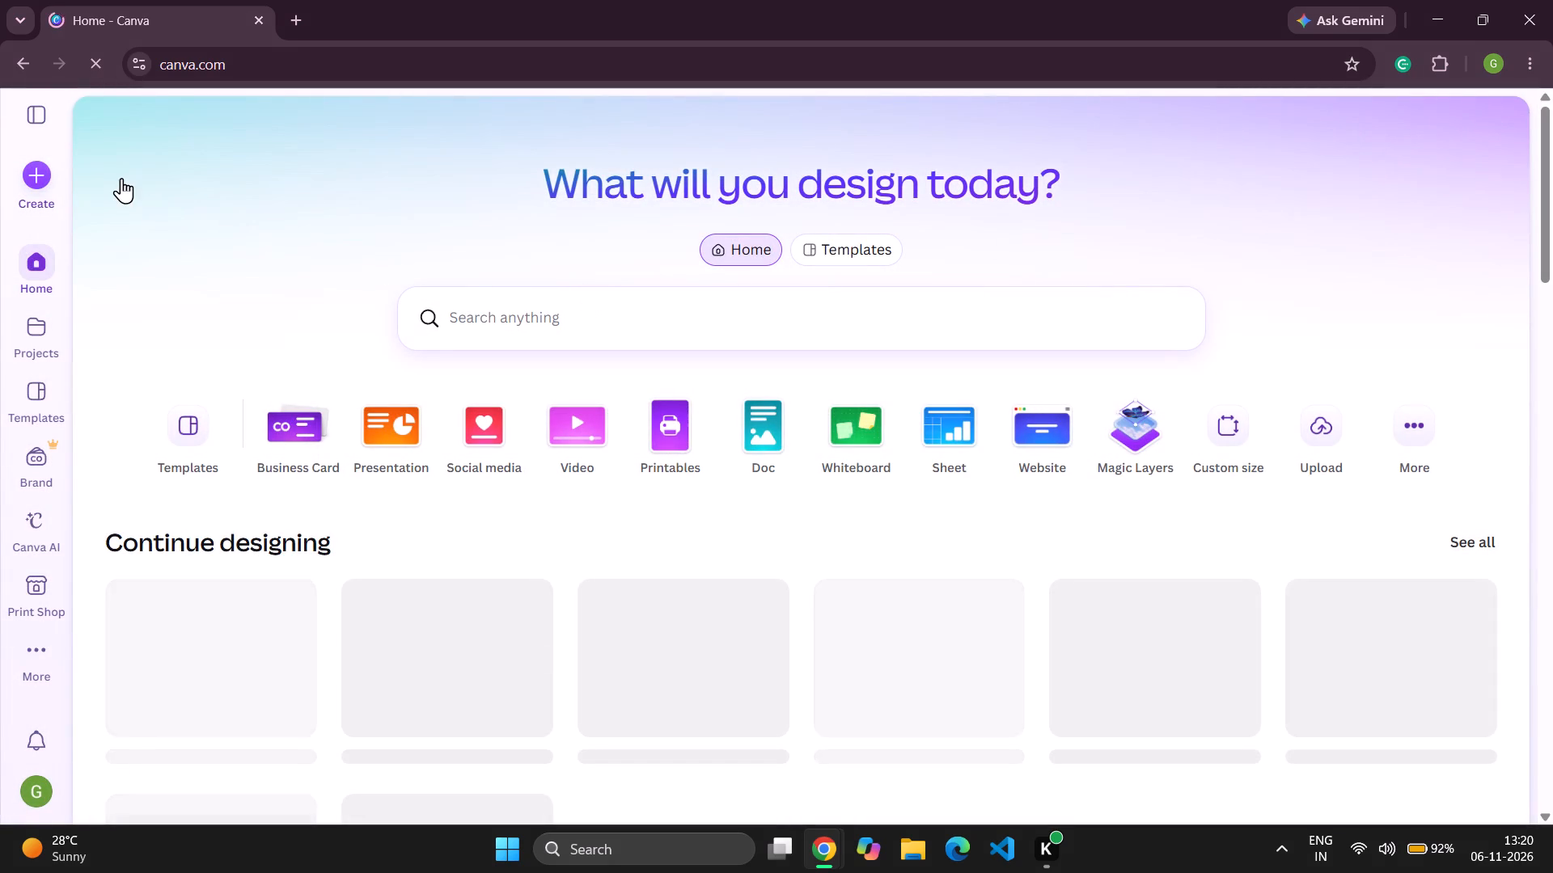
Download the Black White Professional Minimalist Resume design from the recent designs as a PDF with the Digital preset.
scroll(181, 448, down, 3)
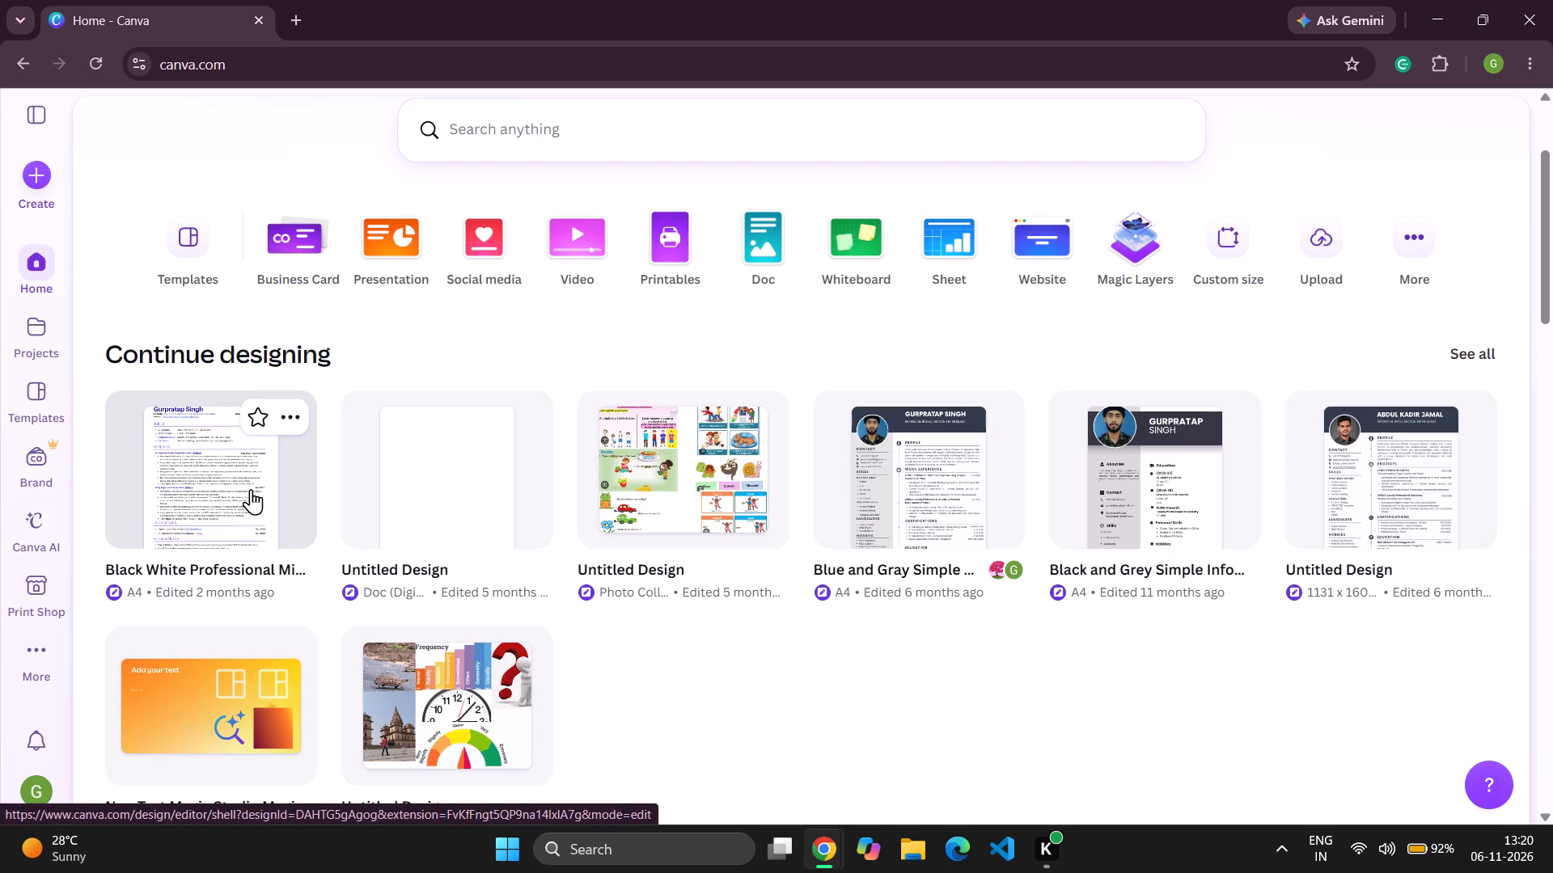
click(298, 416)
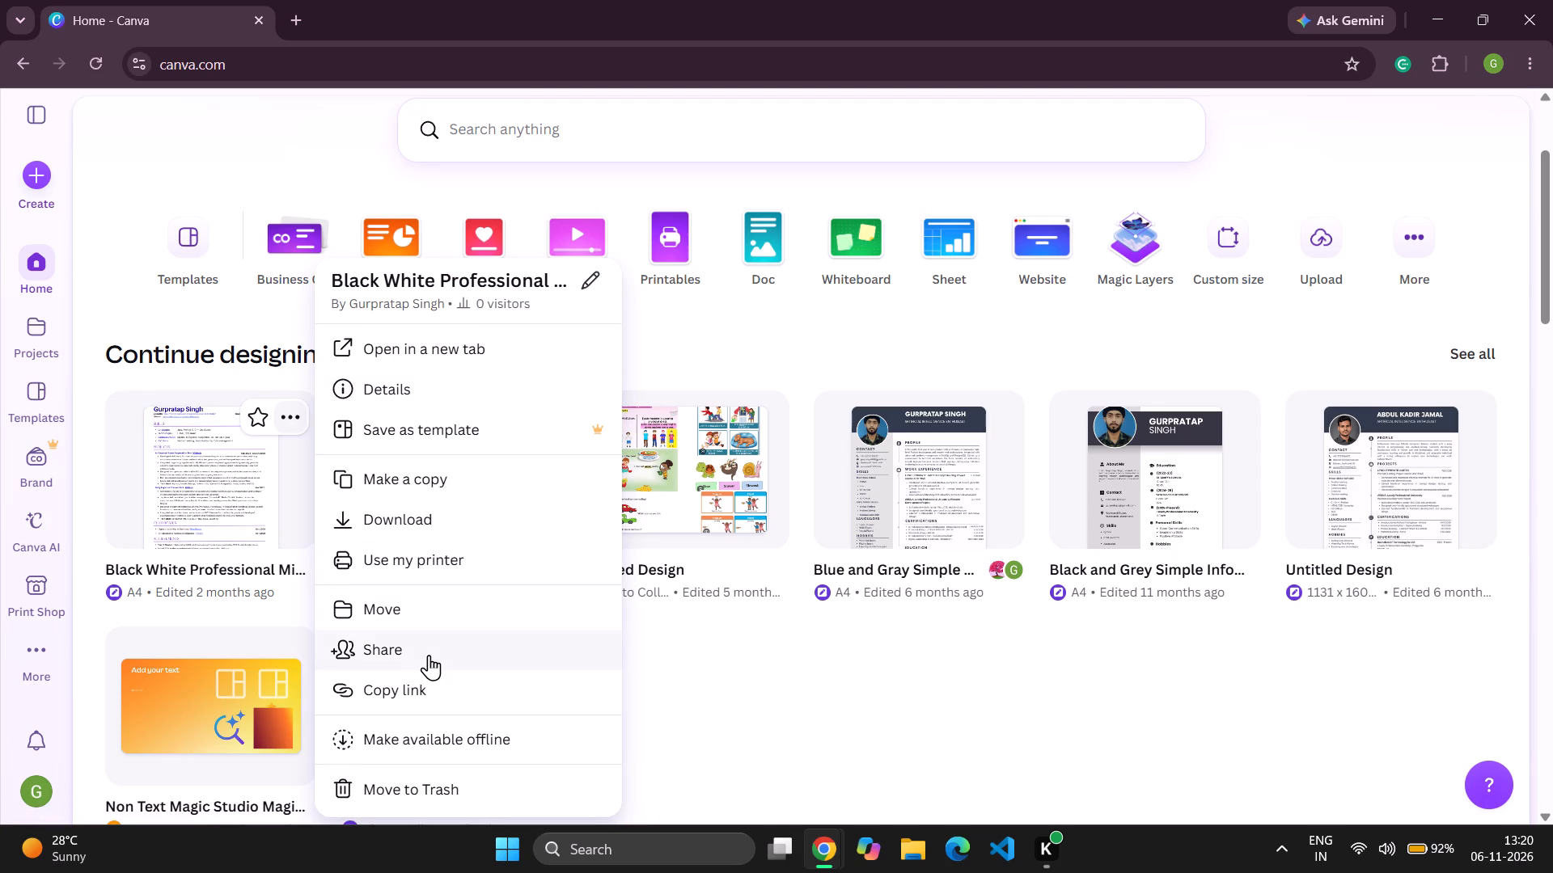
scroll(429, 655, down, 3)
click(531, 526)
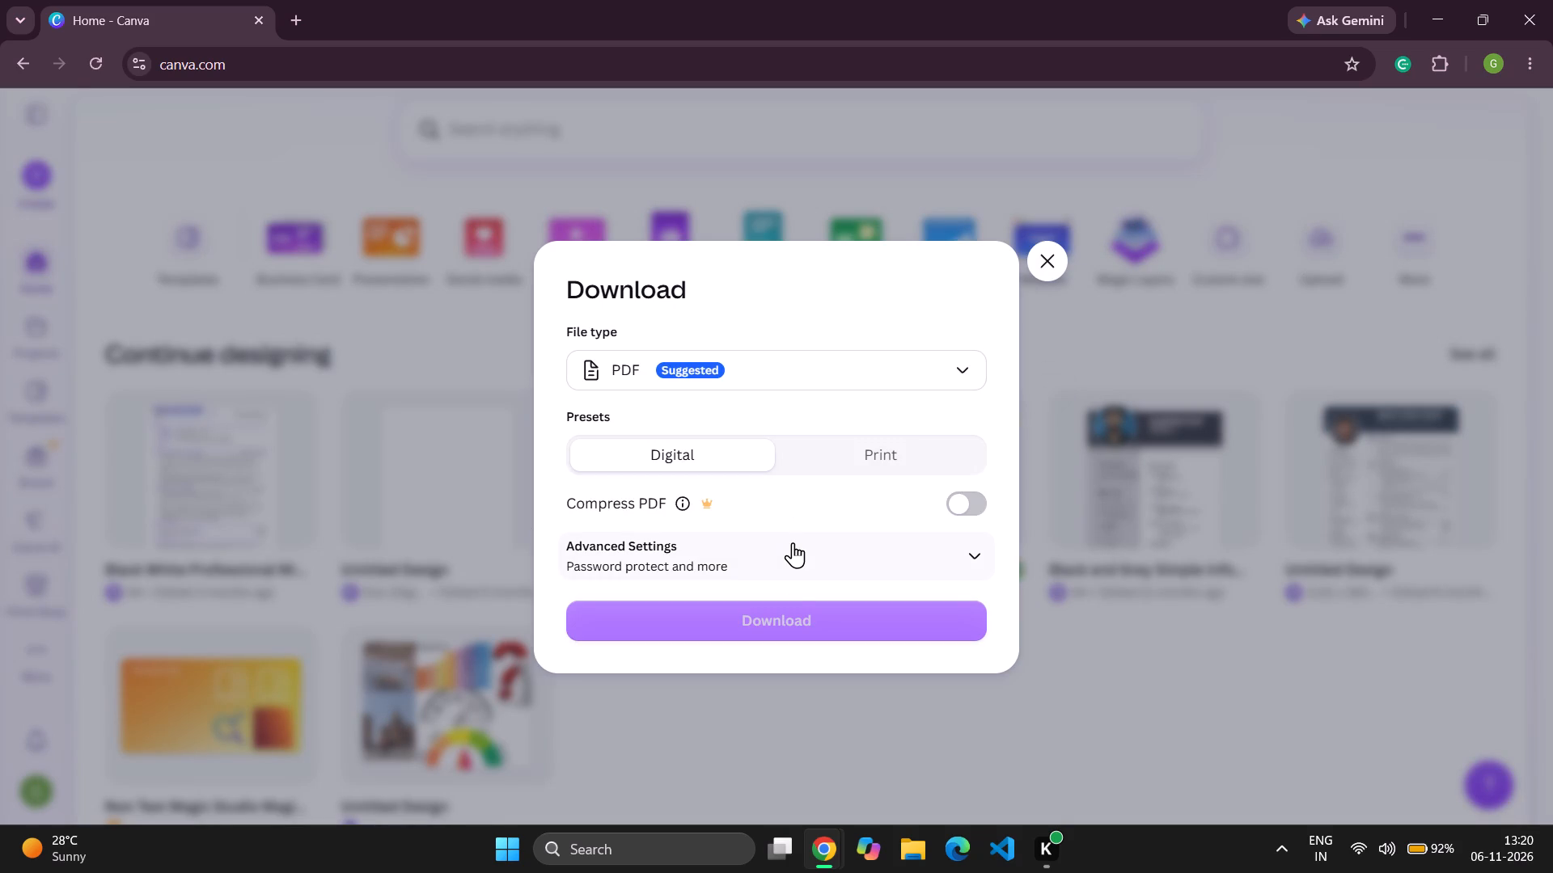
click(798, 617)
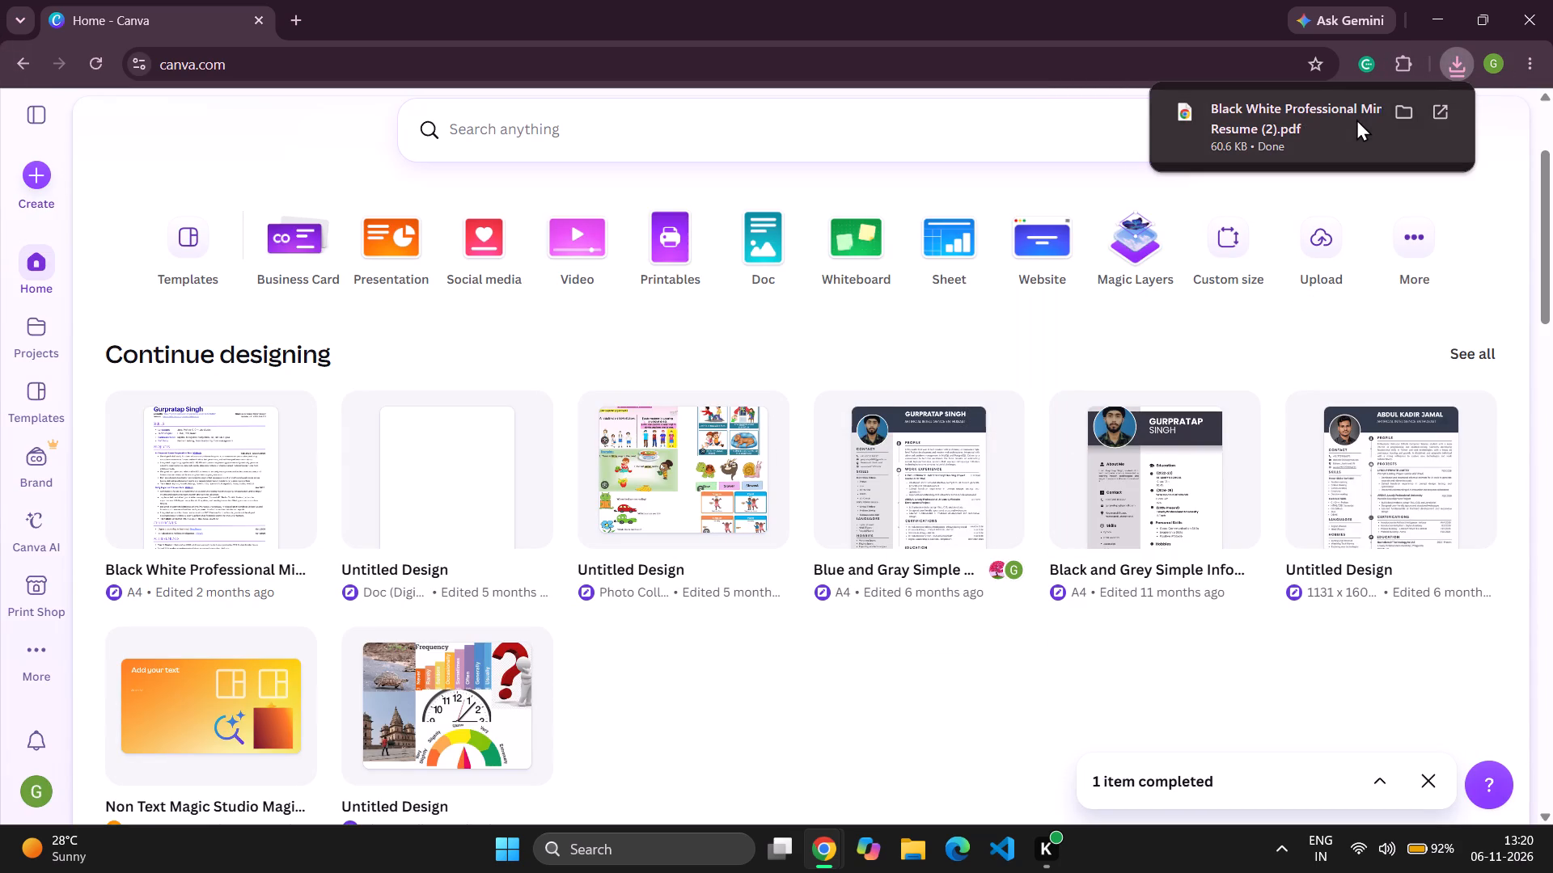
Open the downloaded resume PDF and read through it to the end.
click(1356, 119)
click(1356, 119)
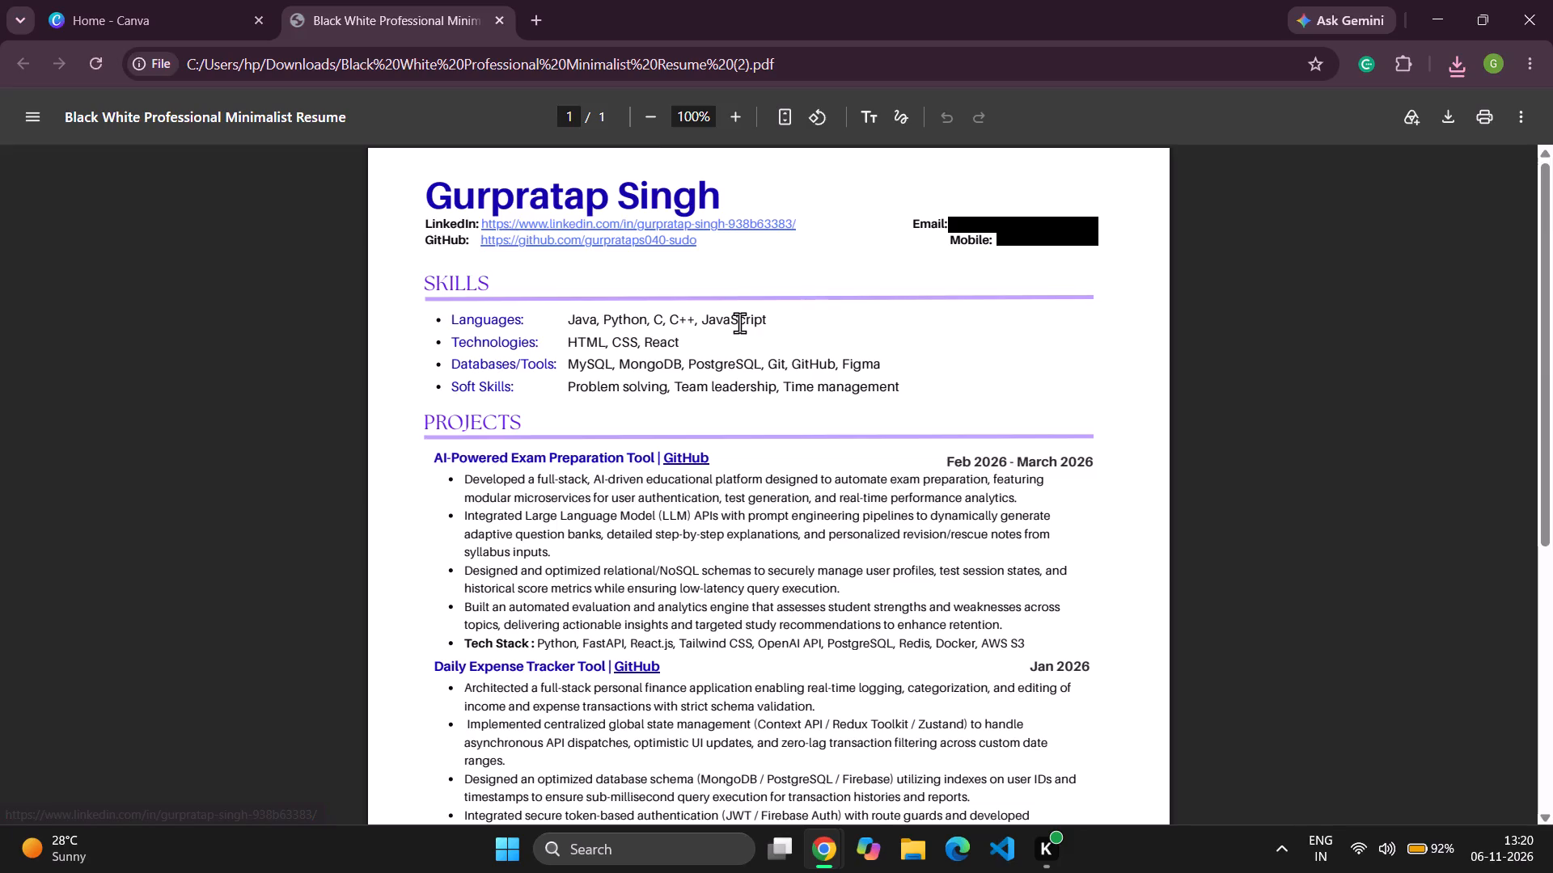
scroll(739, 323, down, 6)
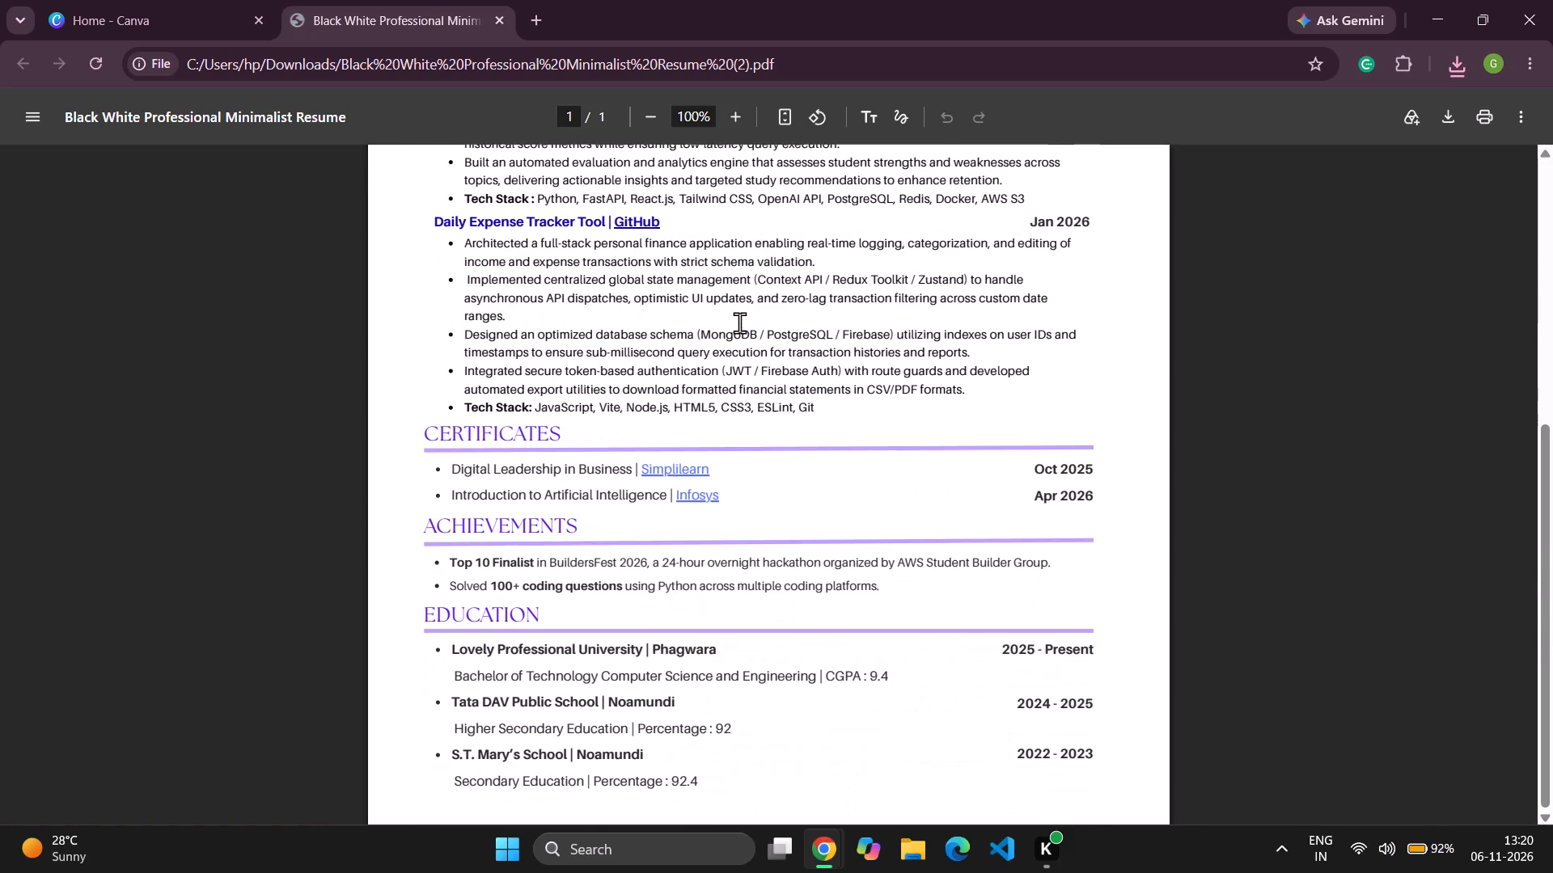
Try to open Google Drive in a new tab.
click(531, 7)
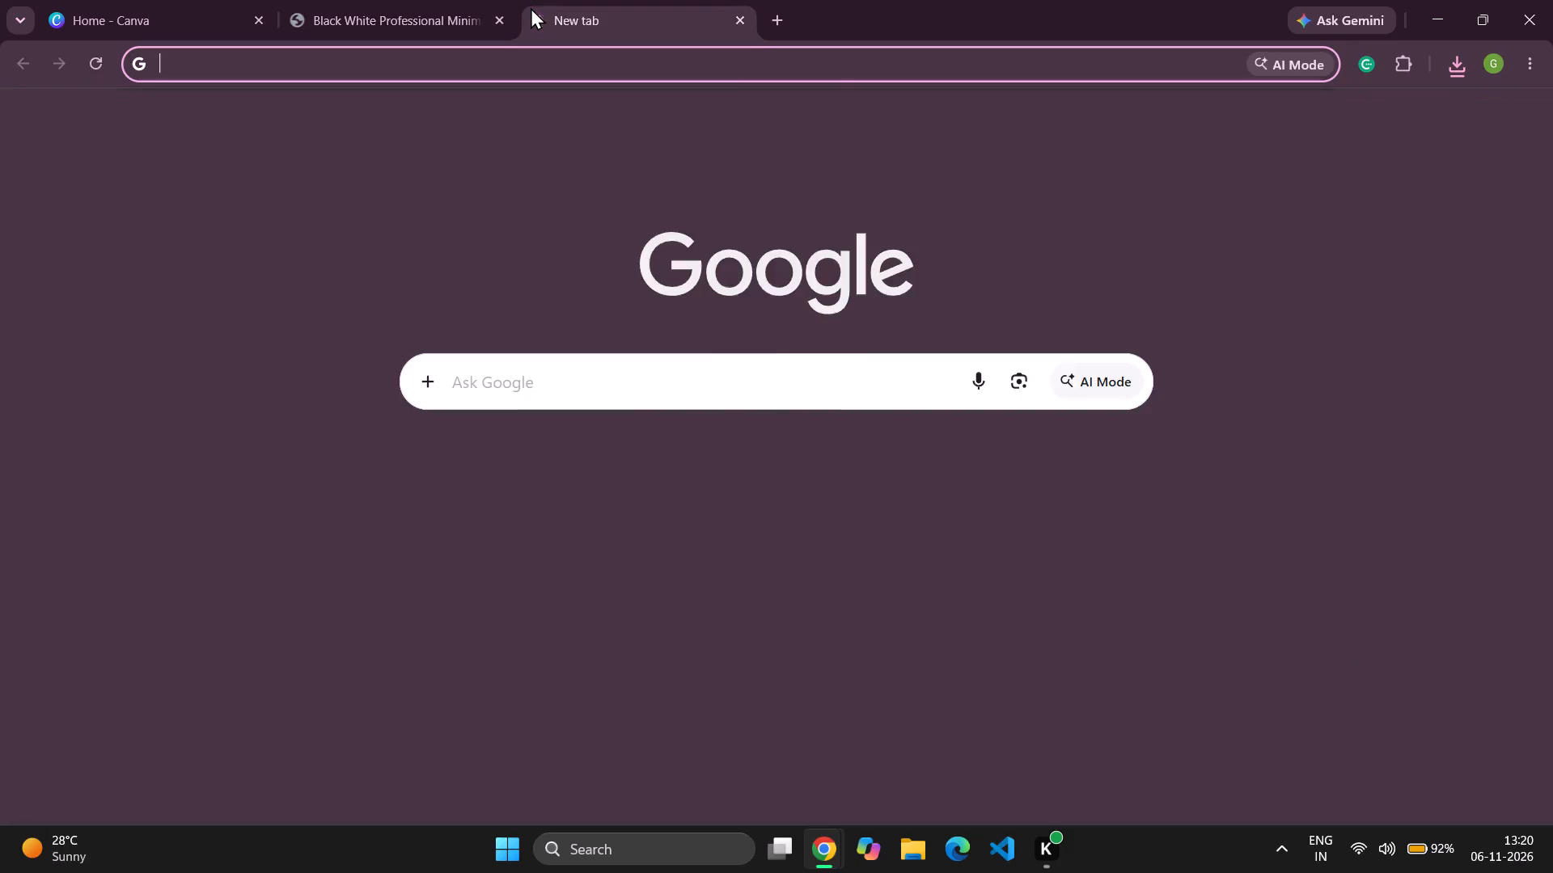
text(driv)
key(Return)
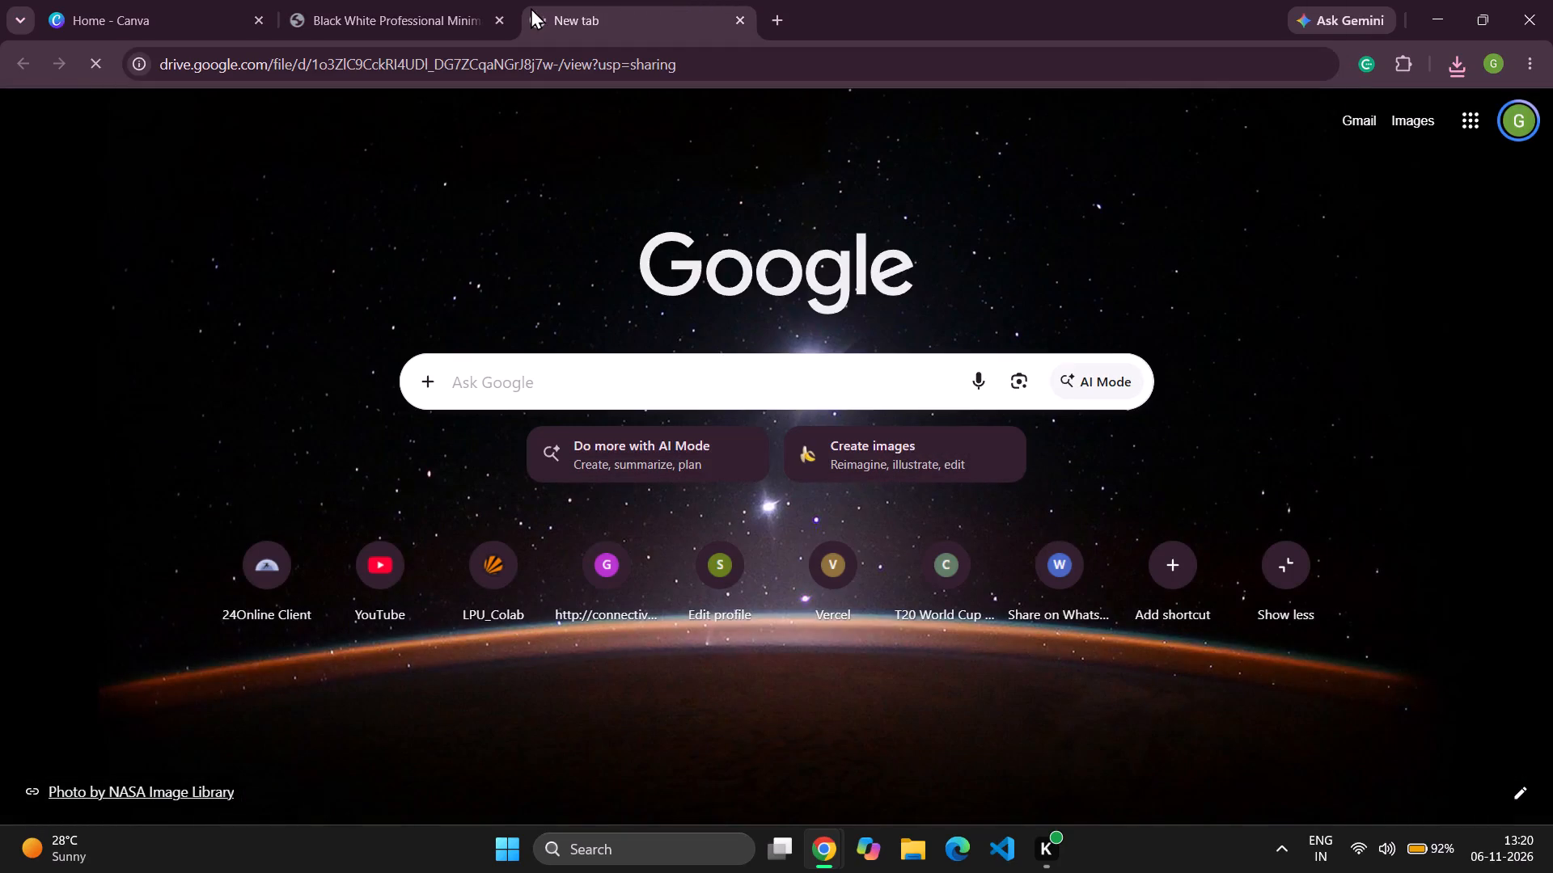
Return to the CA1 sheet and view the CV linked for roll number 37, closing it after checking.
key(alt+Tab)
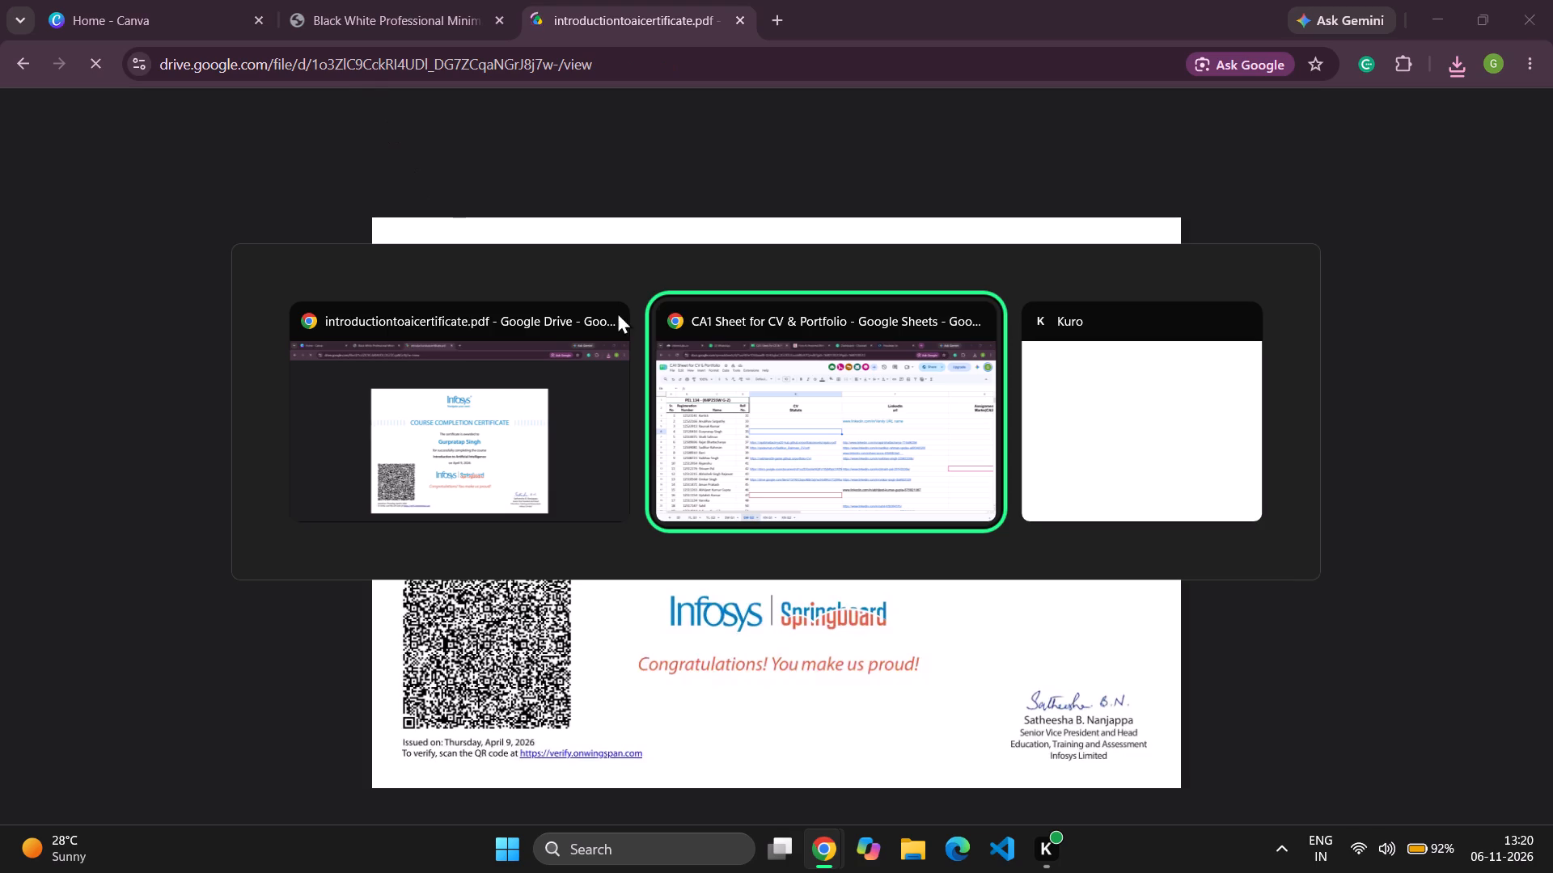
click(740, 389)
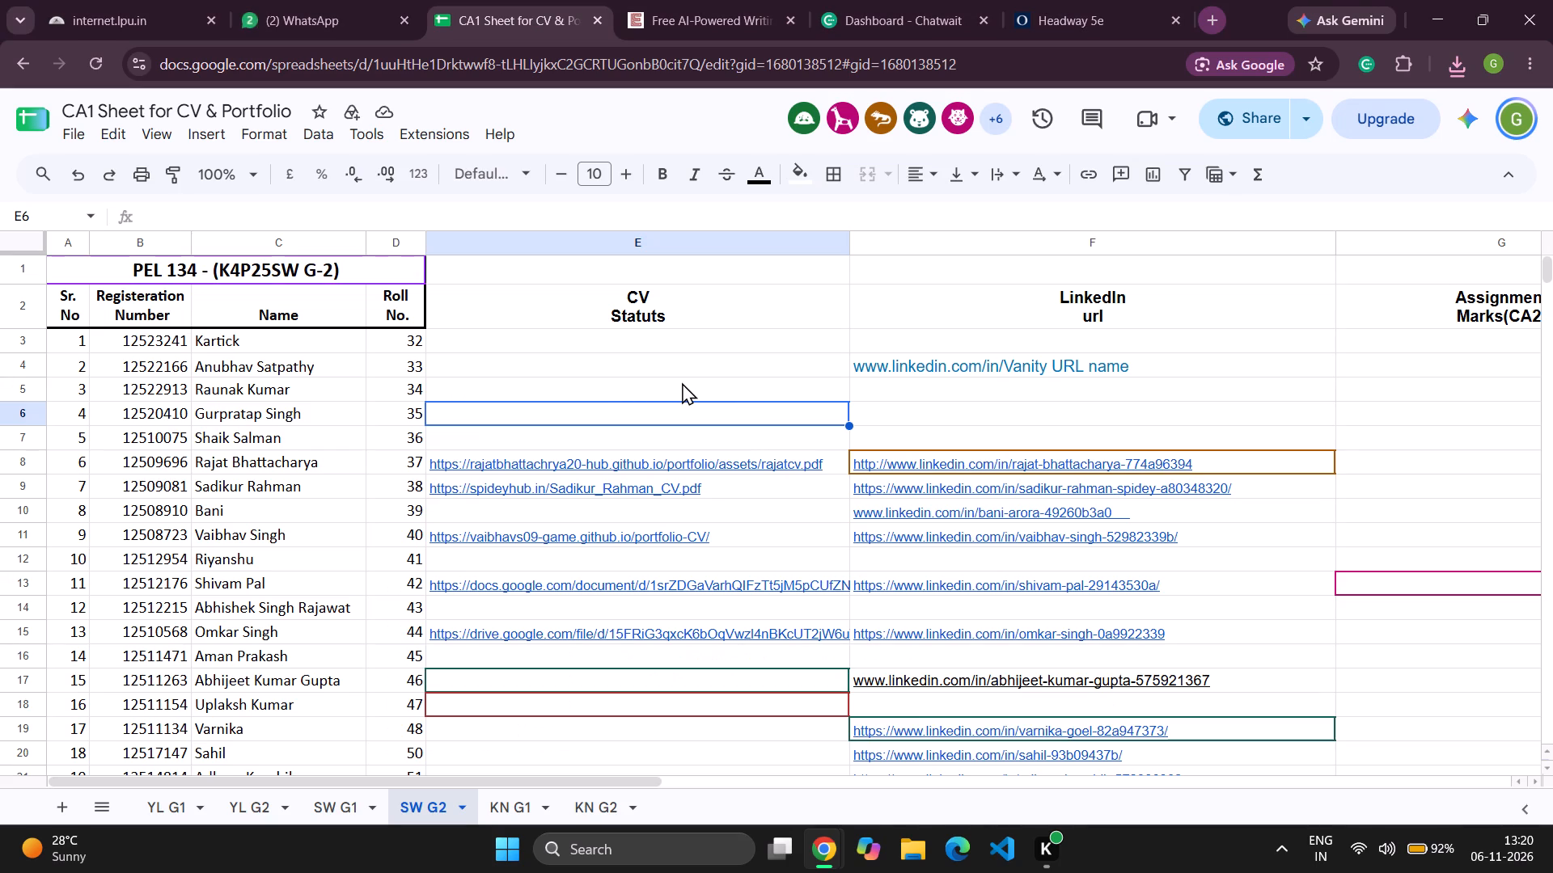
scroll(682, 382, down, 1)
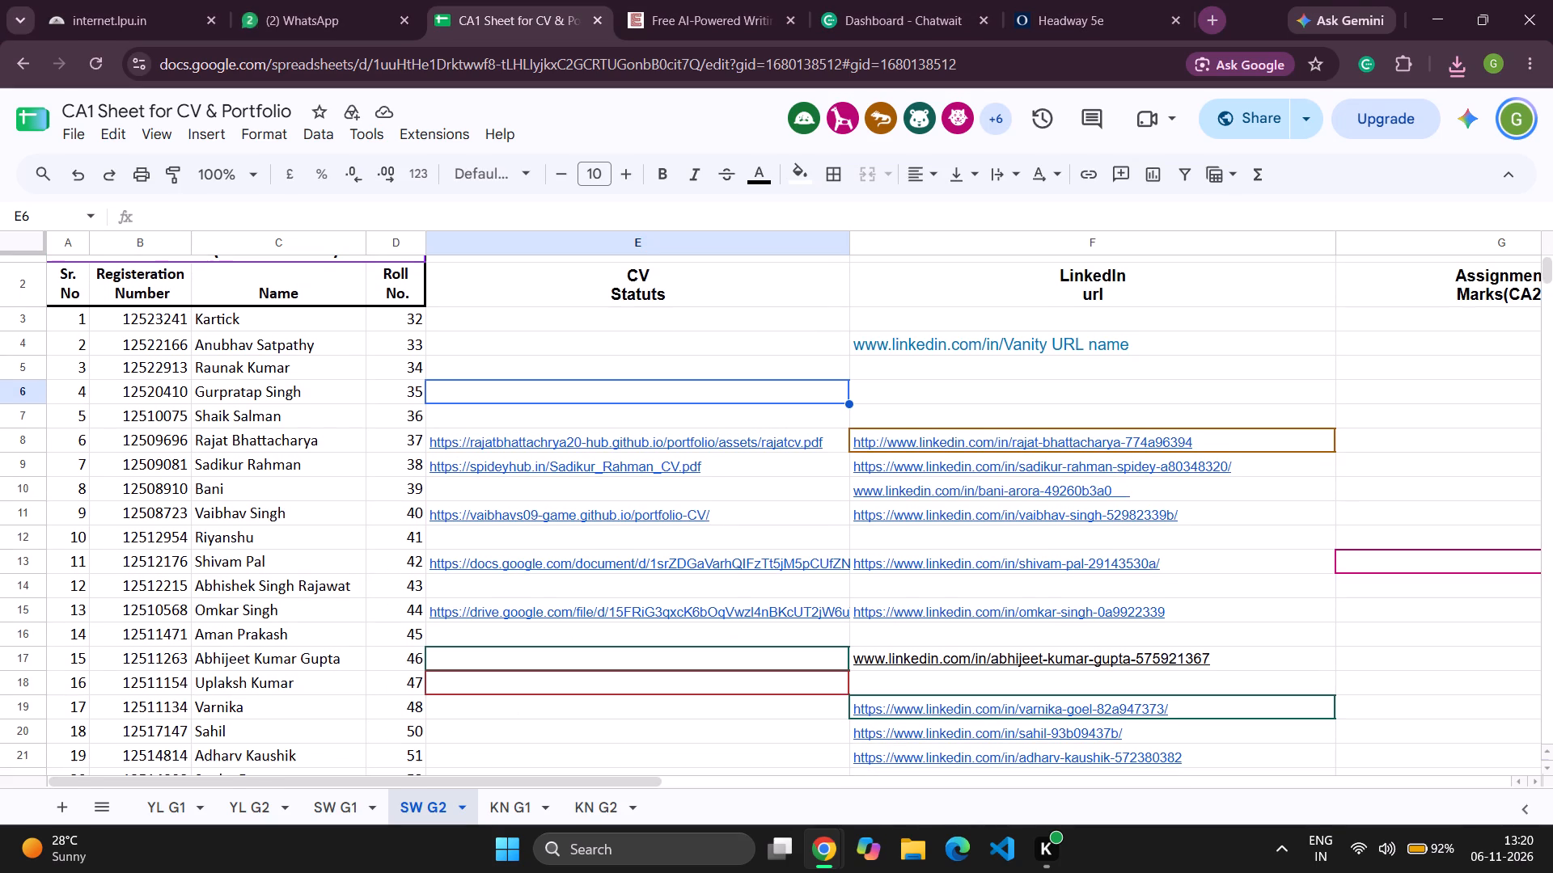
scroll(682, 382, down, 1)
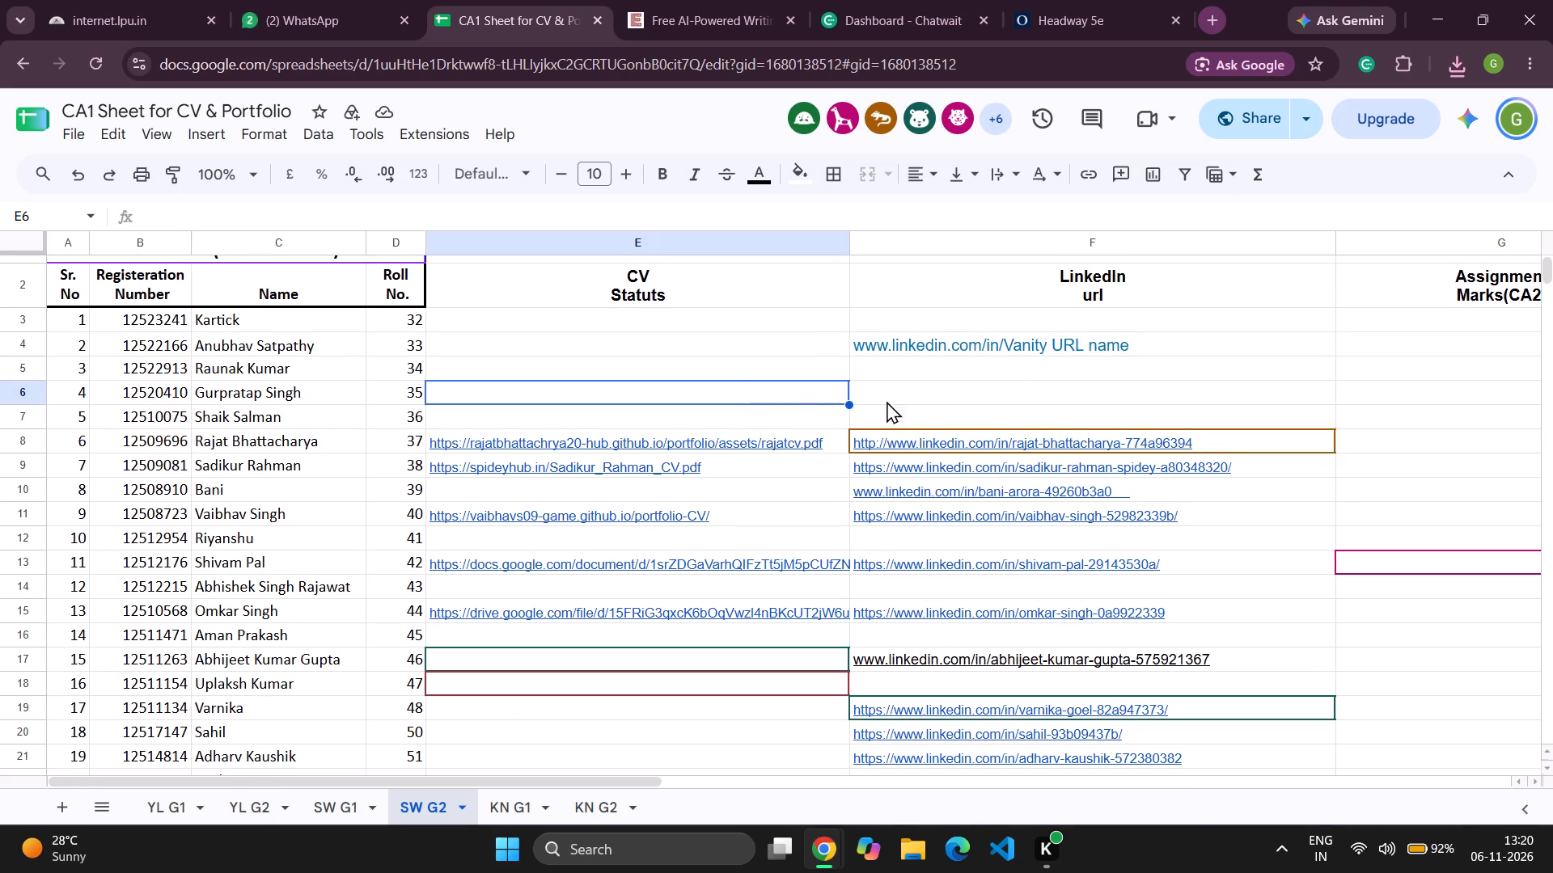
scroll(1029, 382, left, 5)
scroll(1029, 382, right, 6)
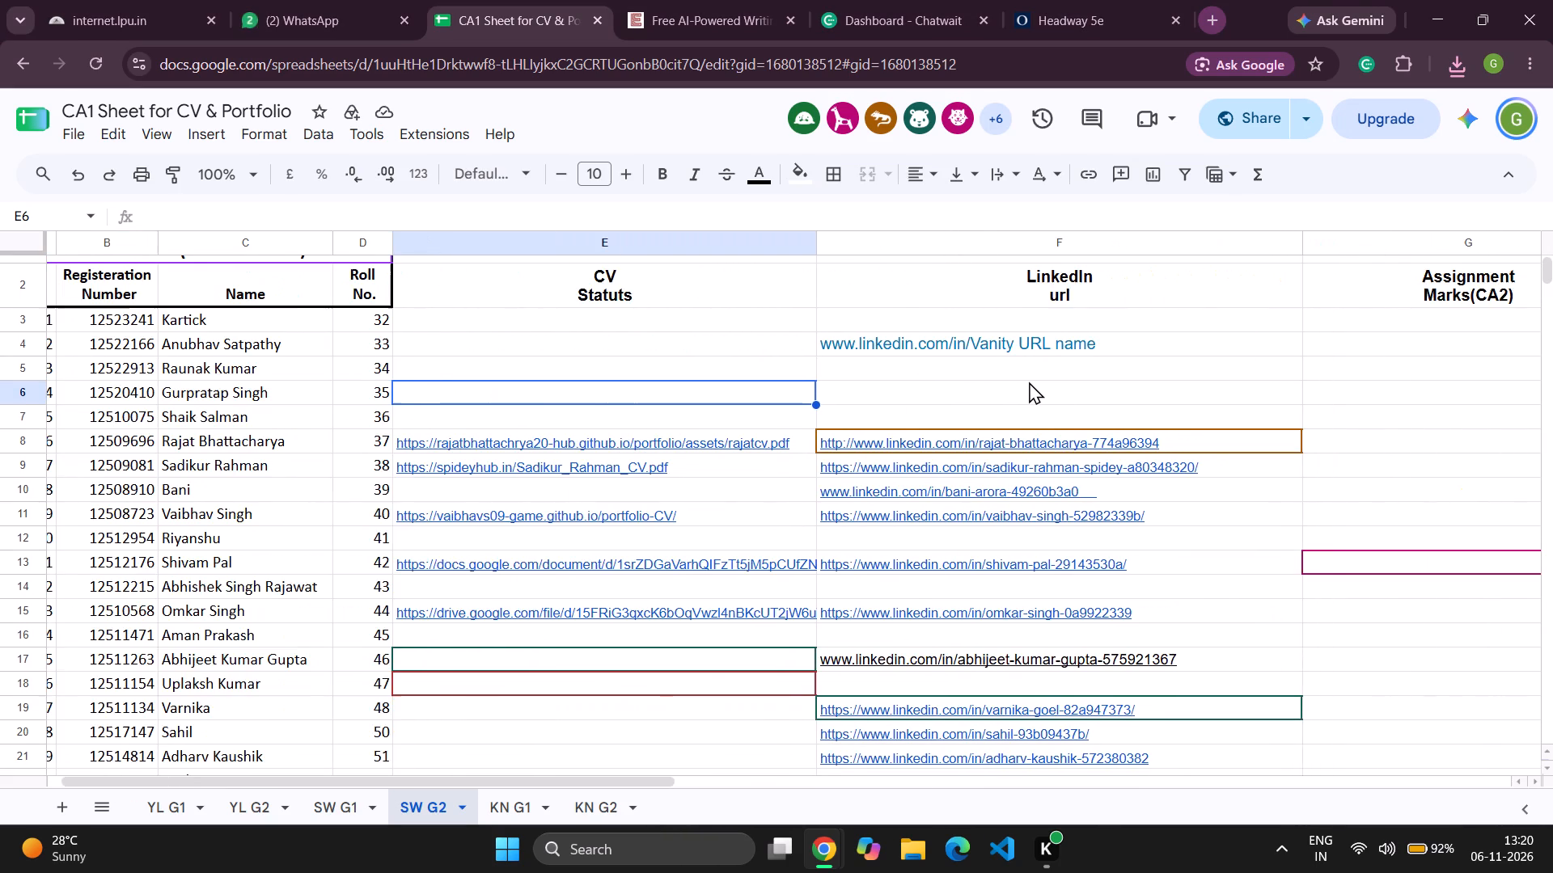
click(702, 443)
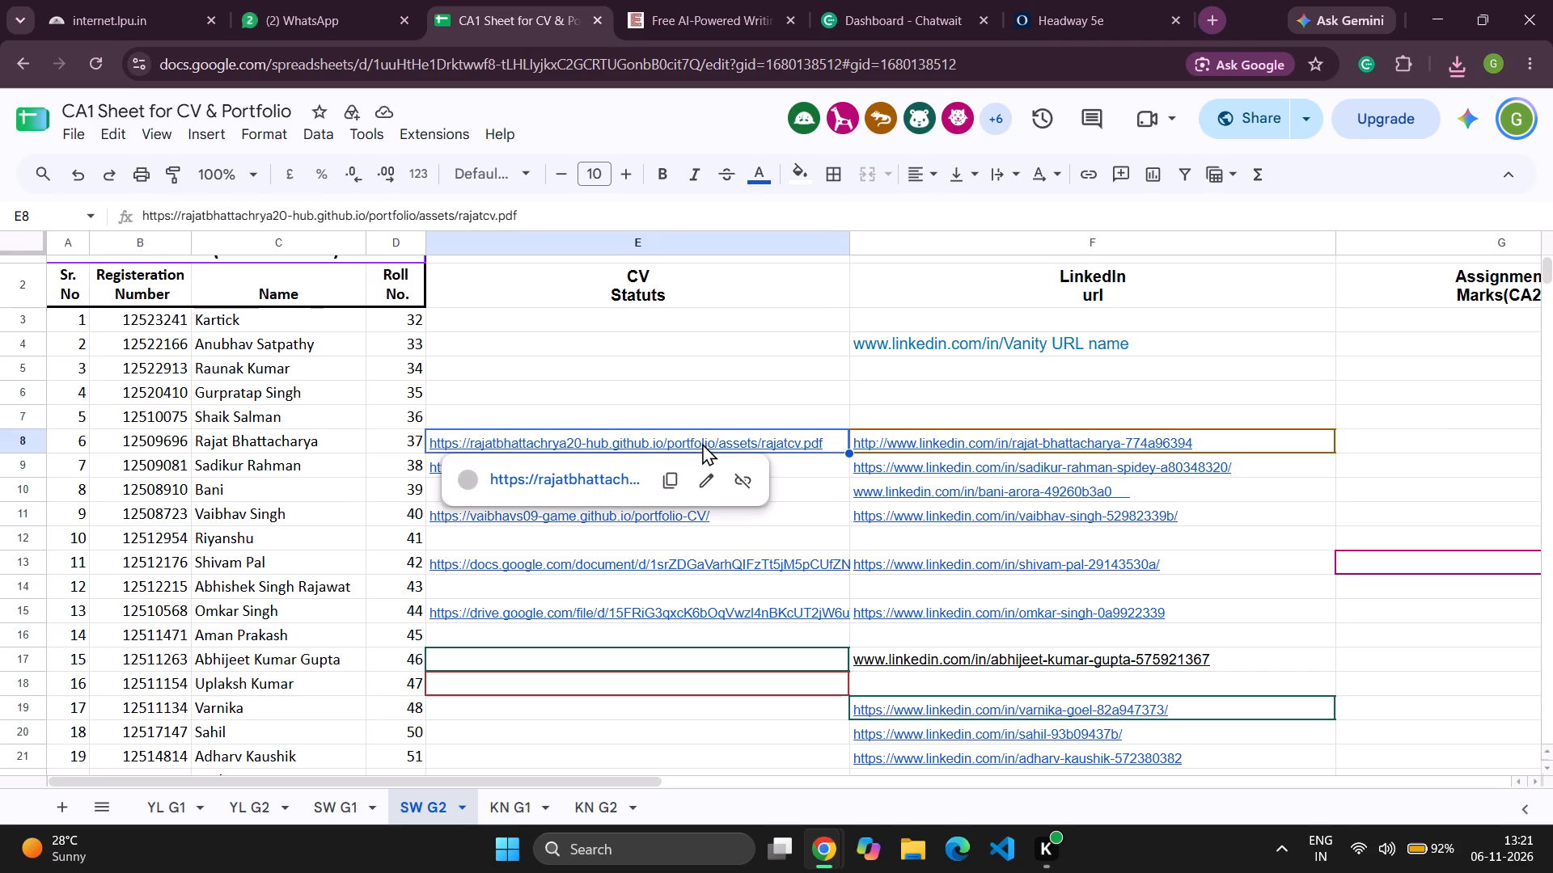
click(581, 478)
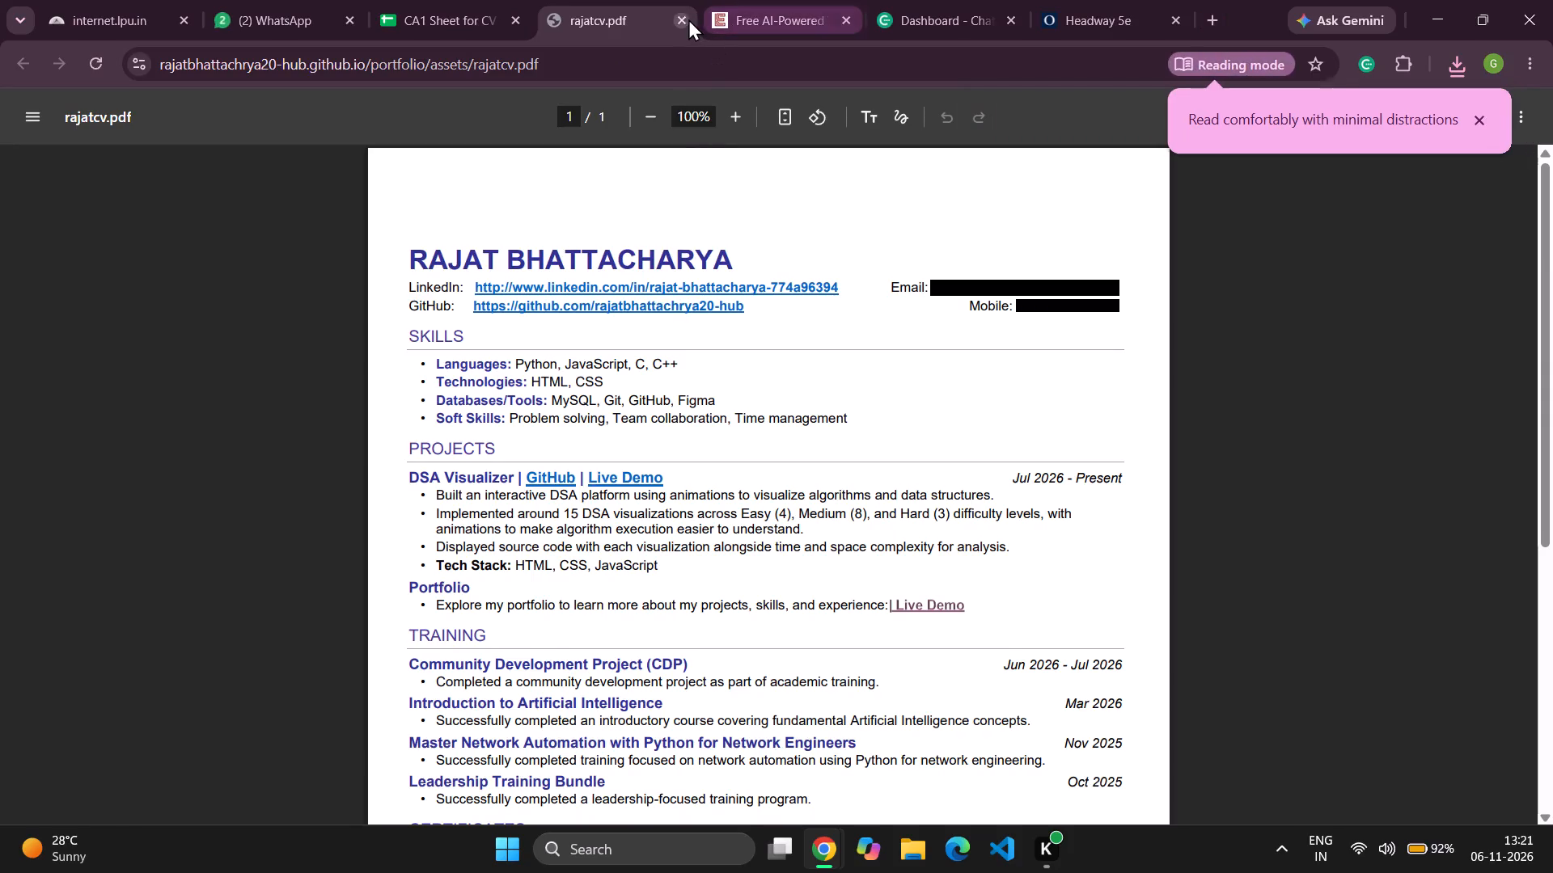
click(682, 15)
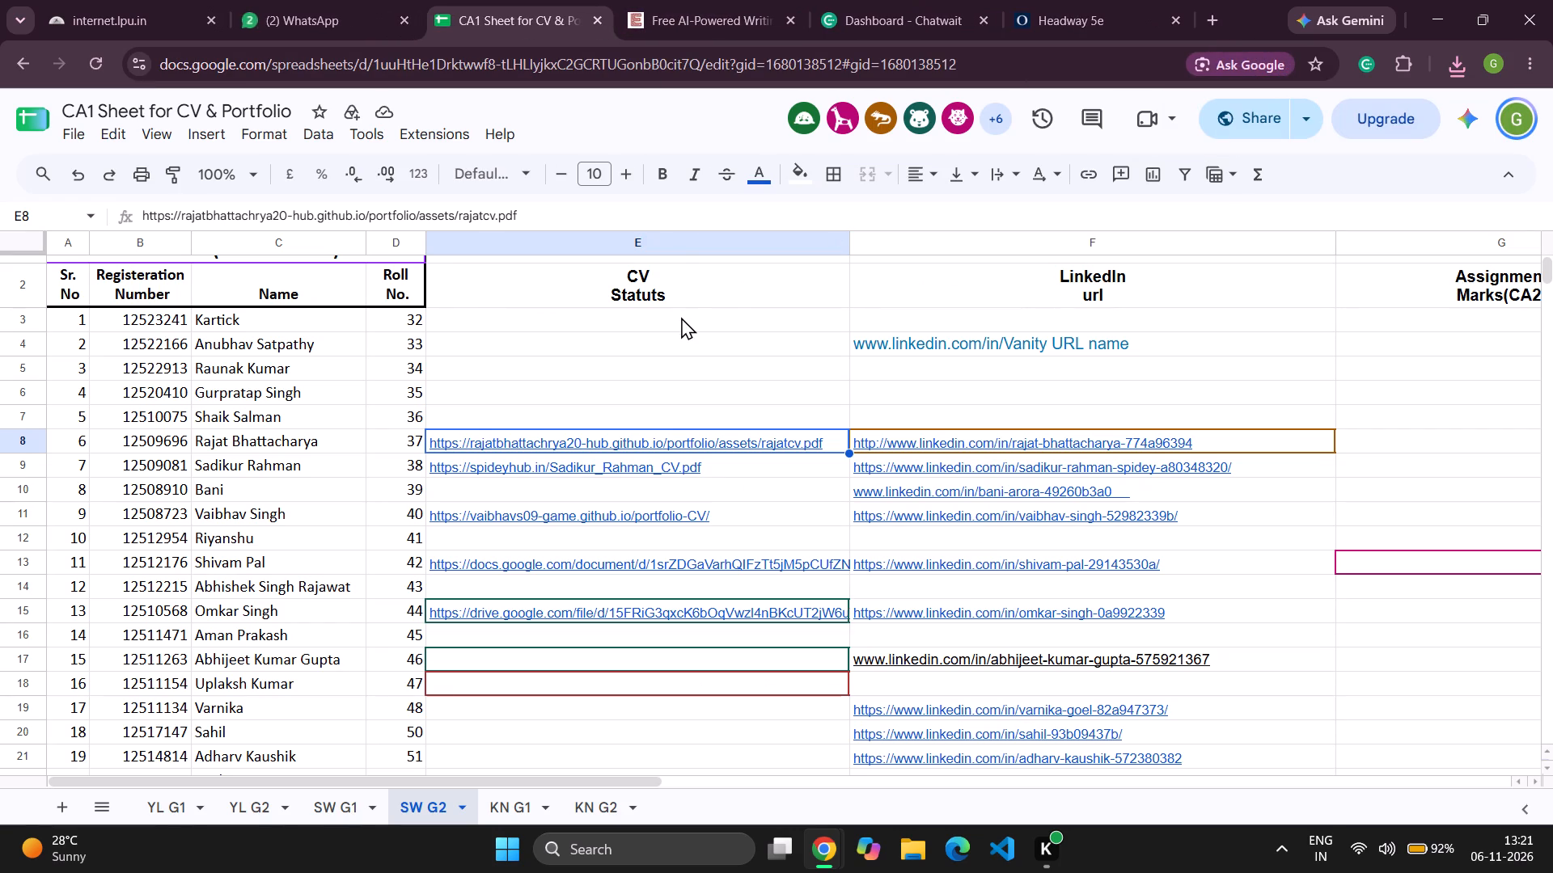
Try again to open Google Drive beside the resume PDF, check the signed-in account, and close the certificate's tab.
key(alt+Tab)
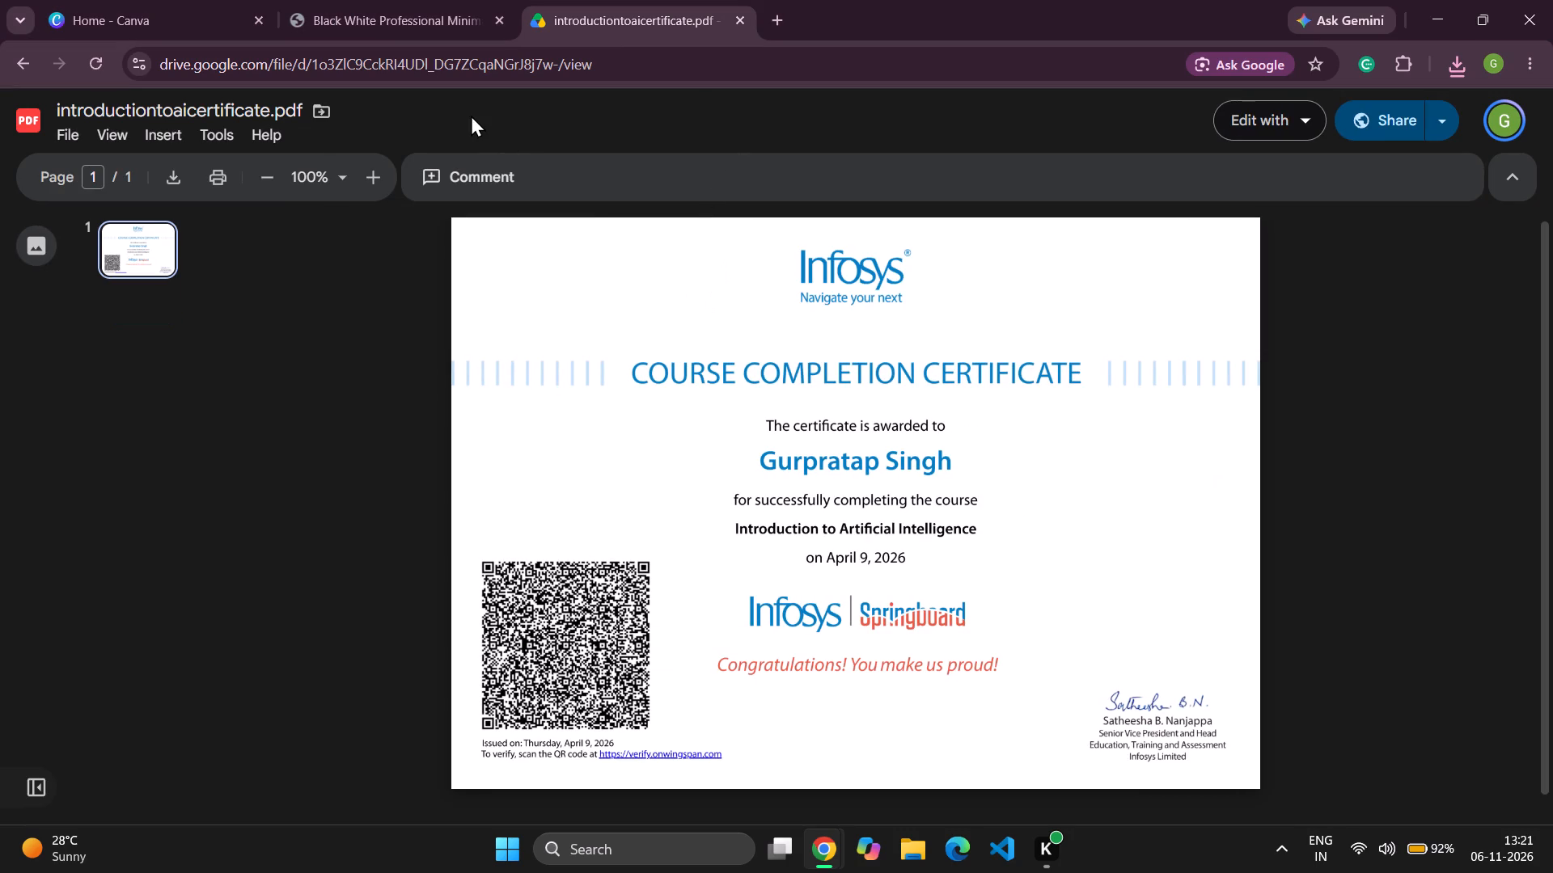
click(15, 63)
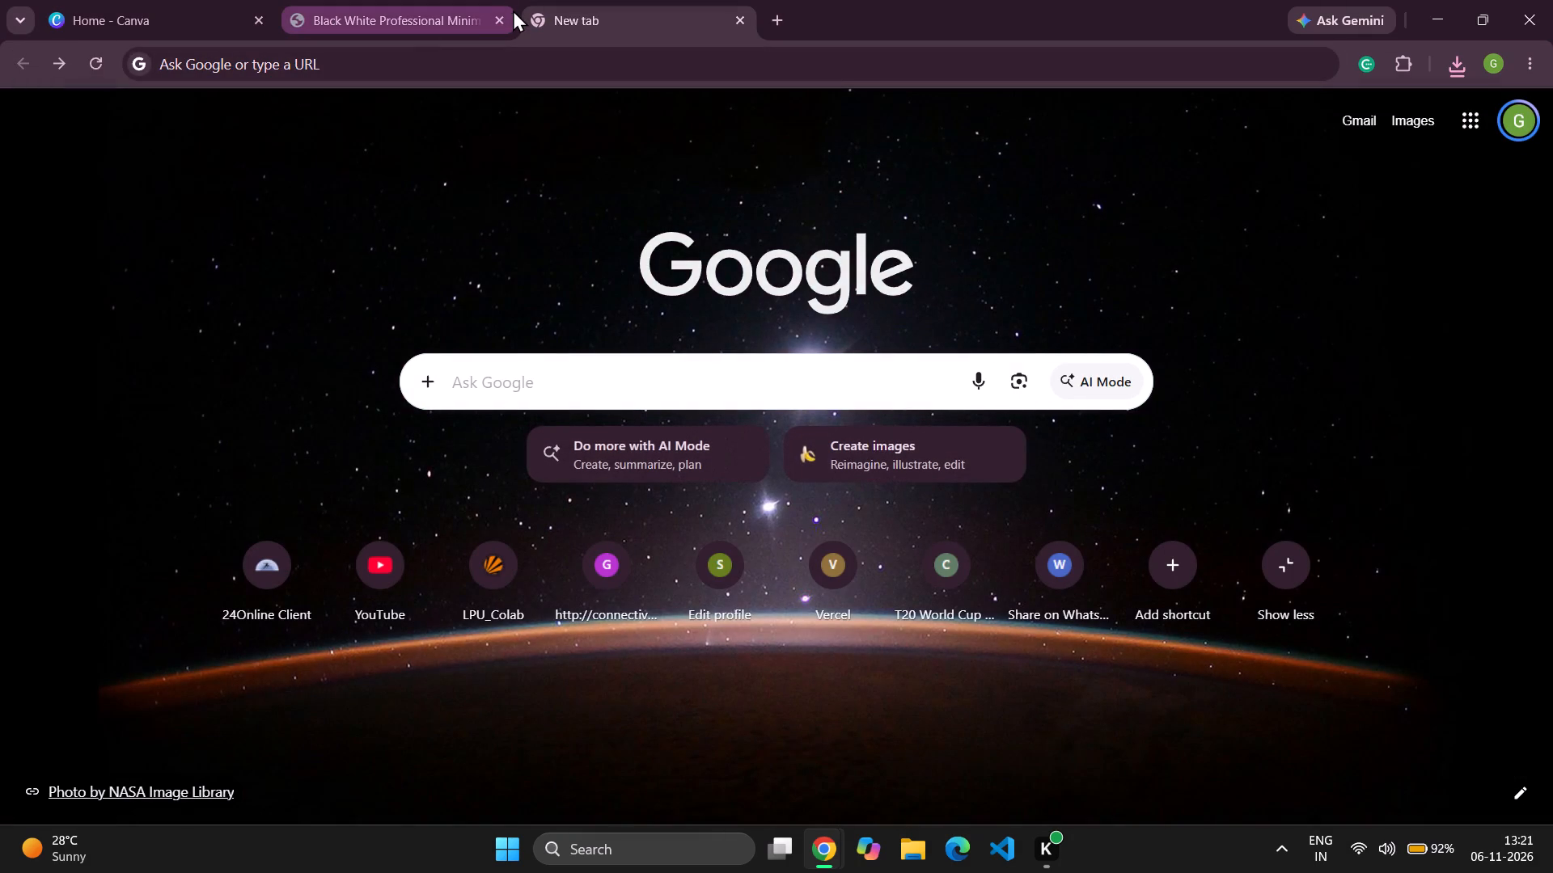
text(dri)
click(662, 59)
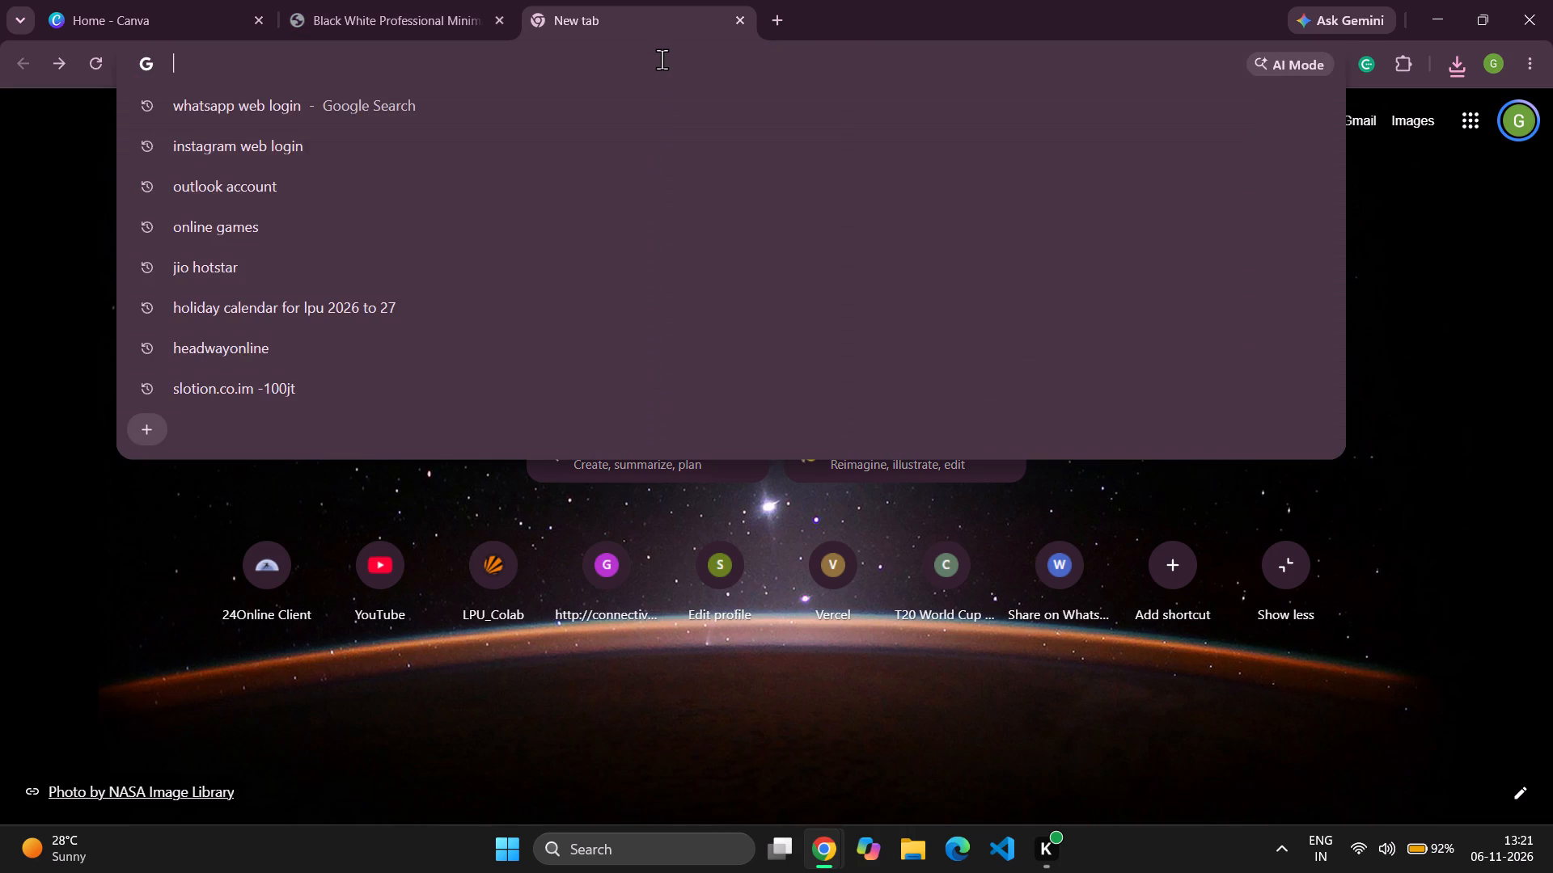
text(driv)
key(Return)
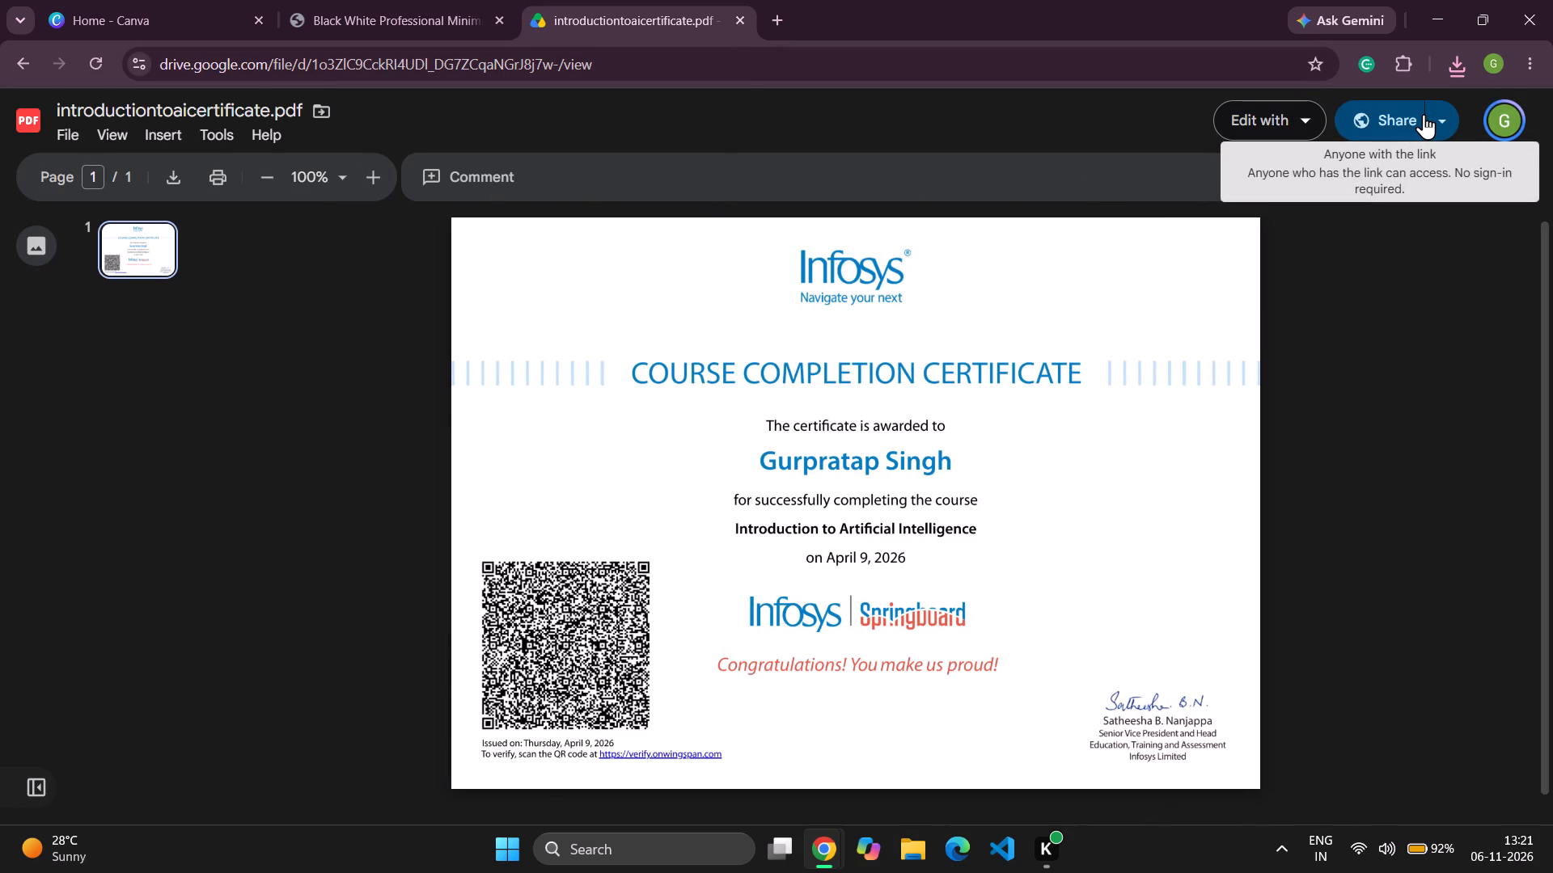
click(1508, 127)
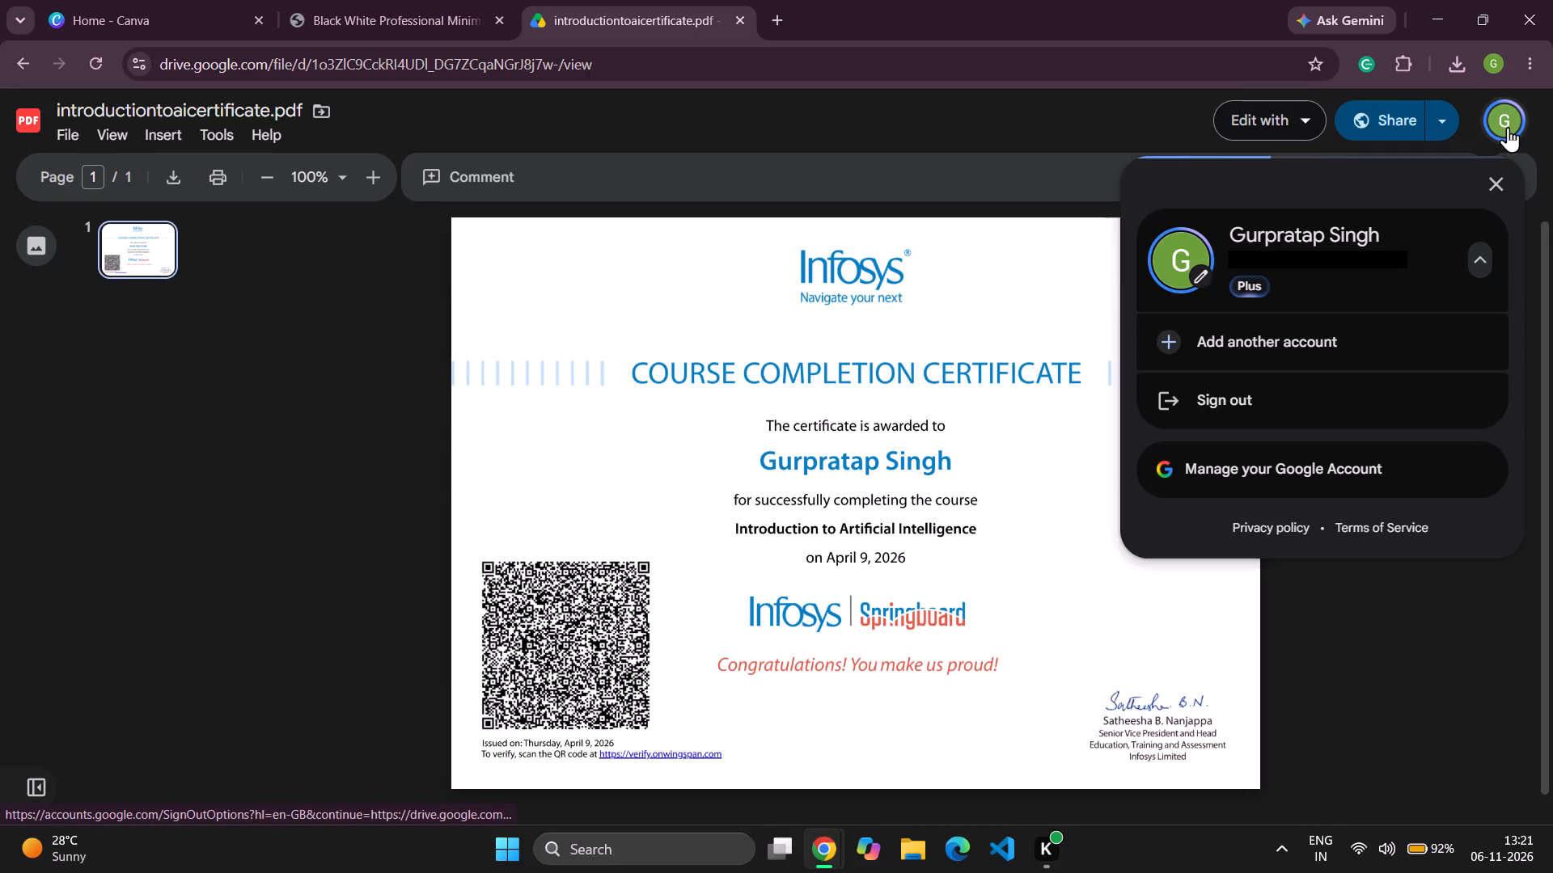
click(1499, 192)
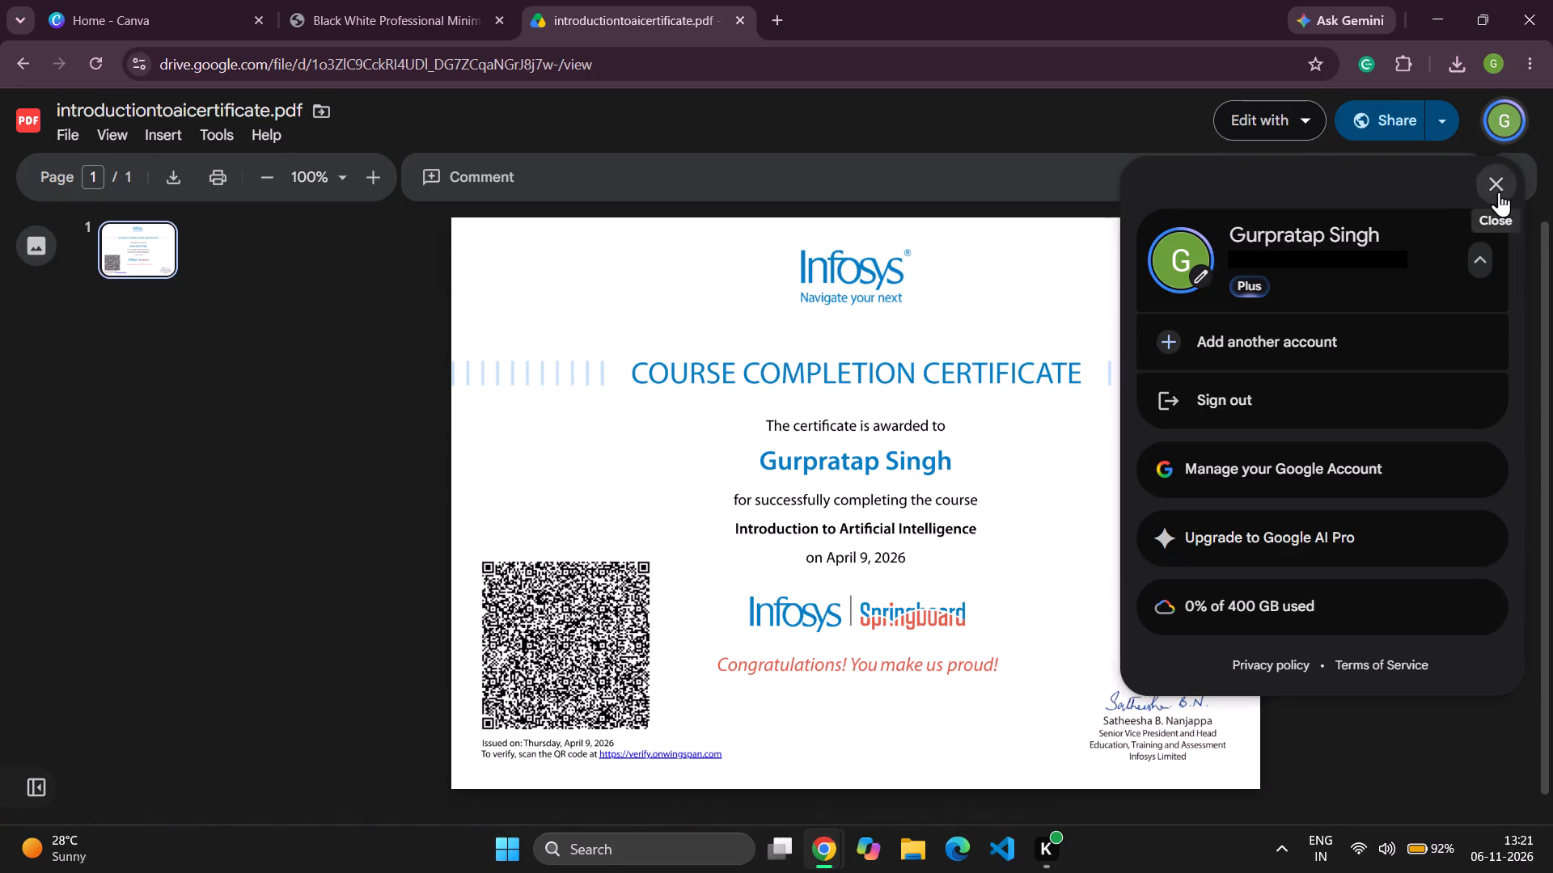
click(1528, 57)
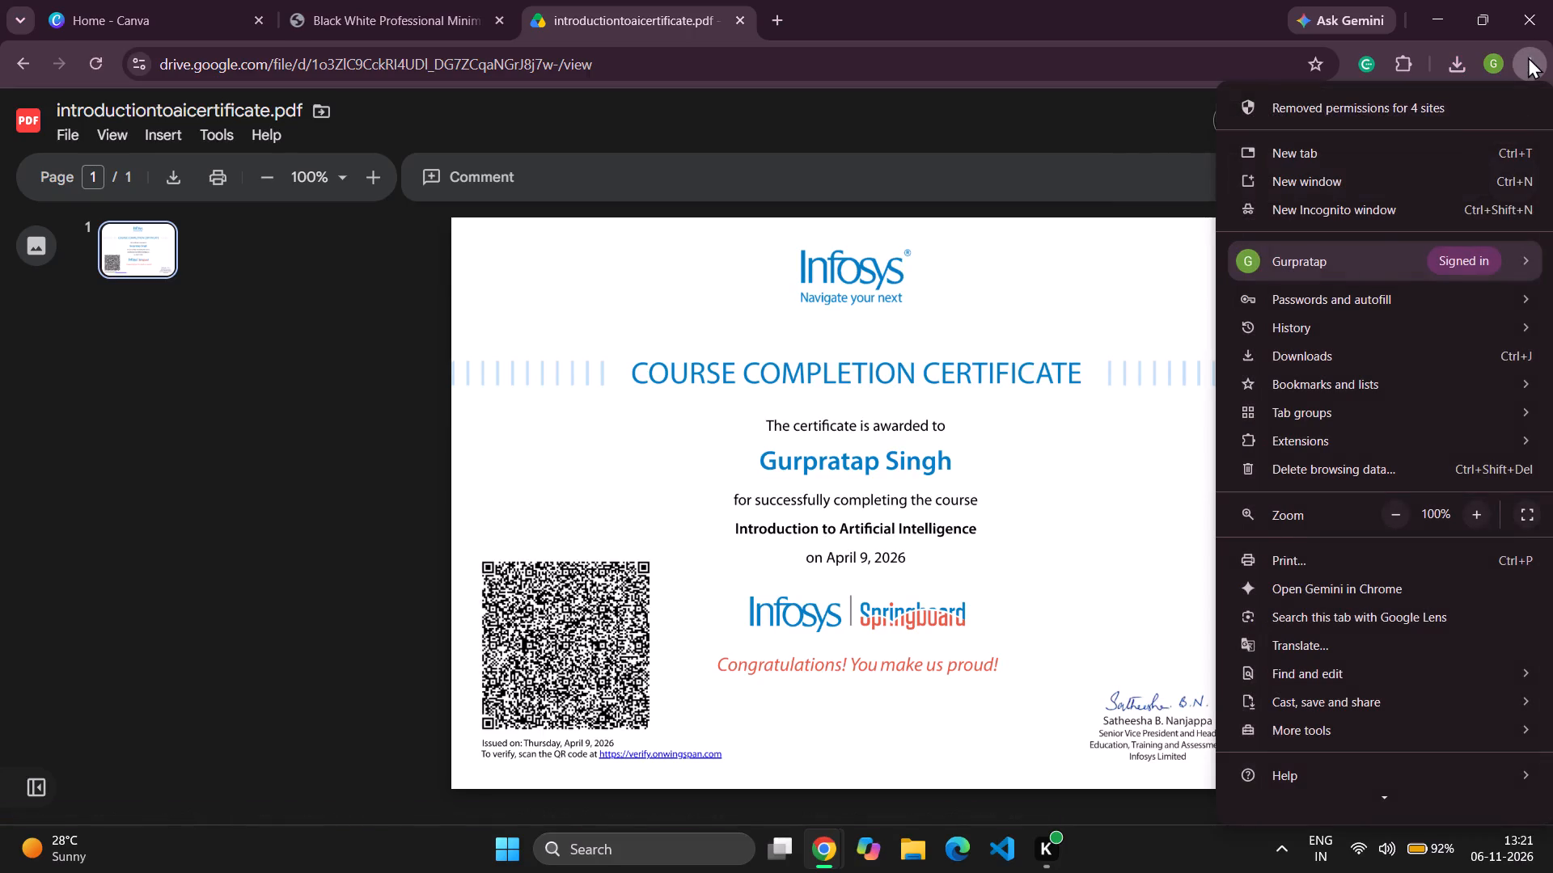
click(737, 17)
Open the Google Drive home page in a new tab through the Google apps list.
click(538, 16)
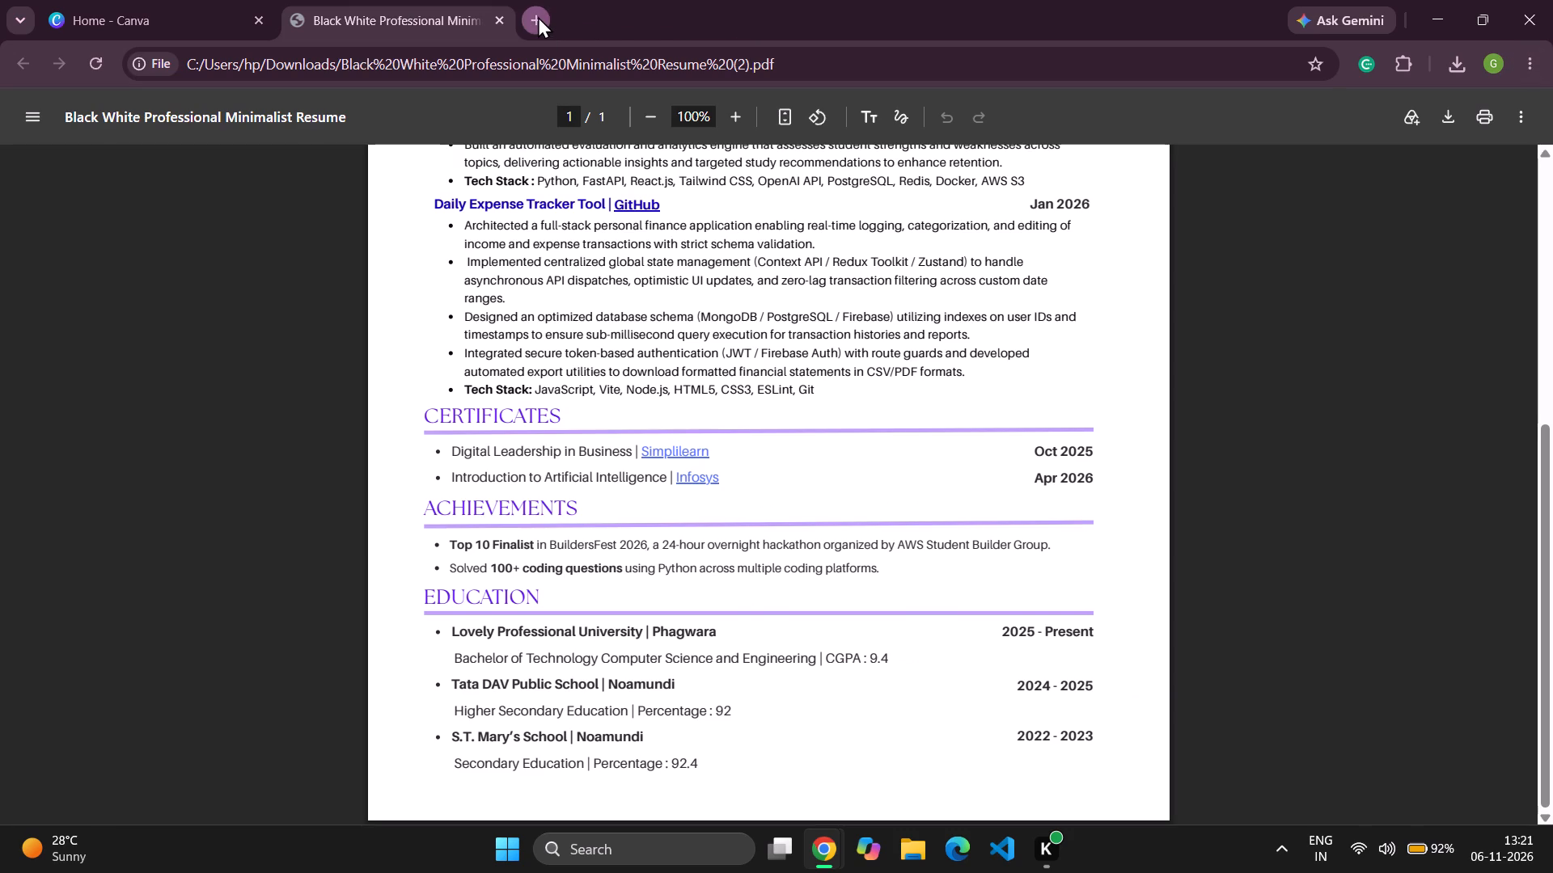
click(1466, 116)
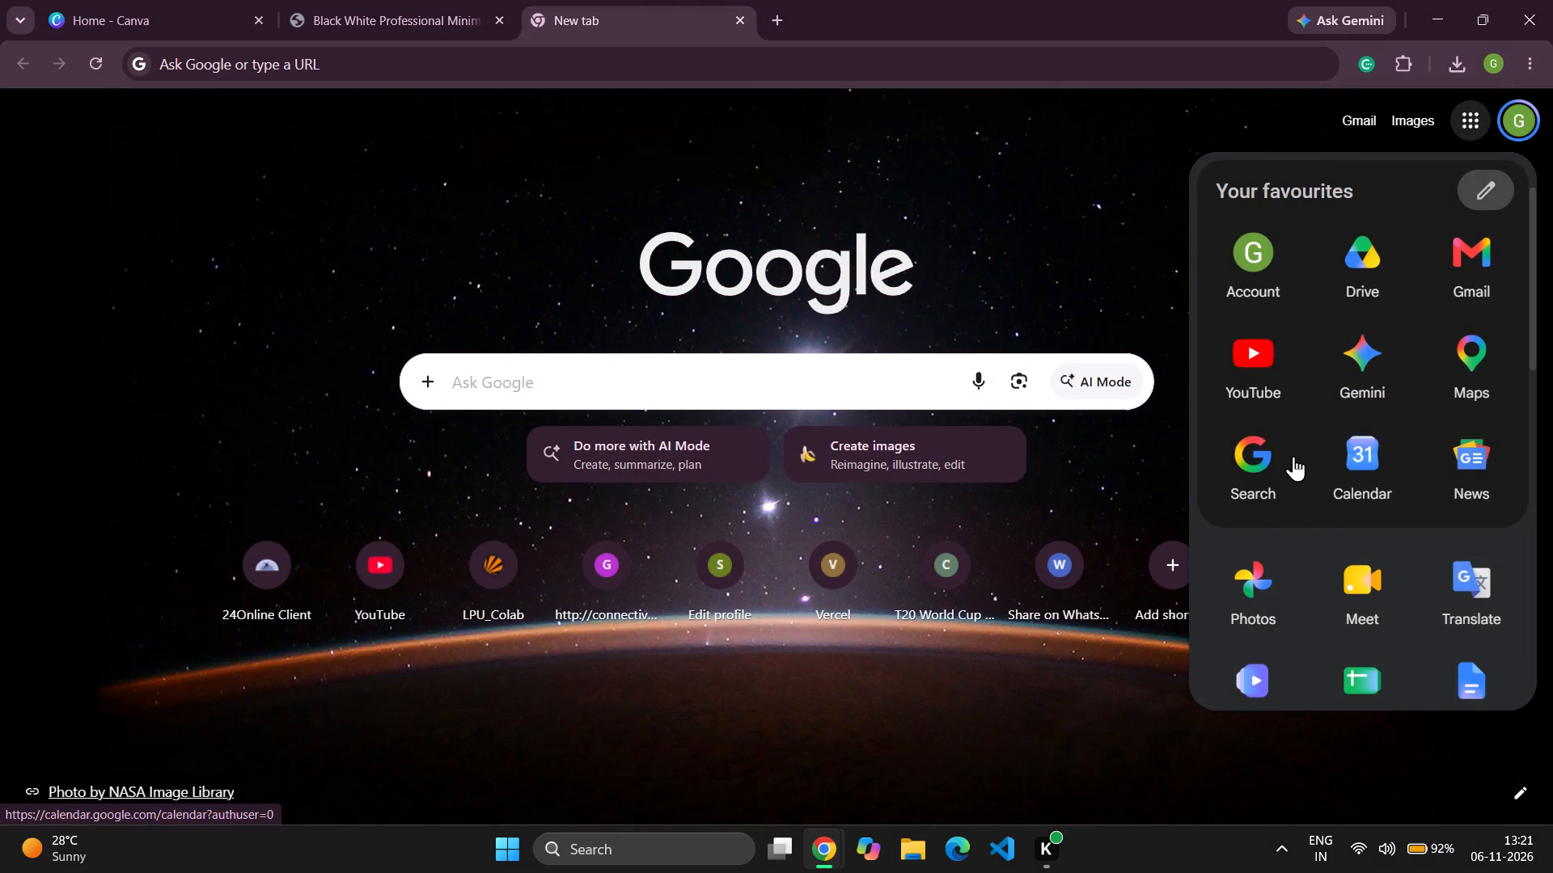
scroll(1324, 535, down, 3)
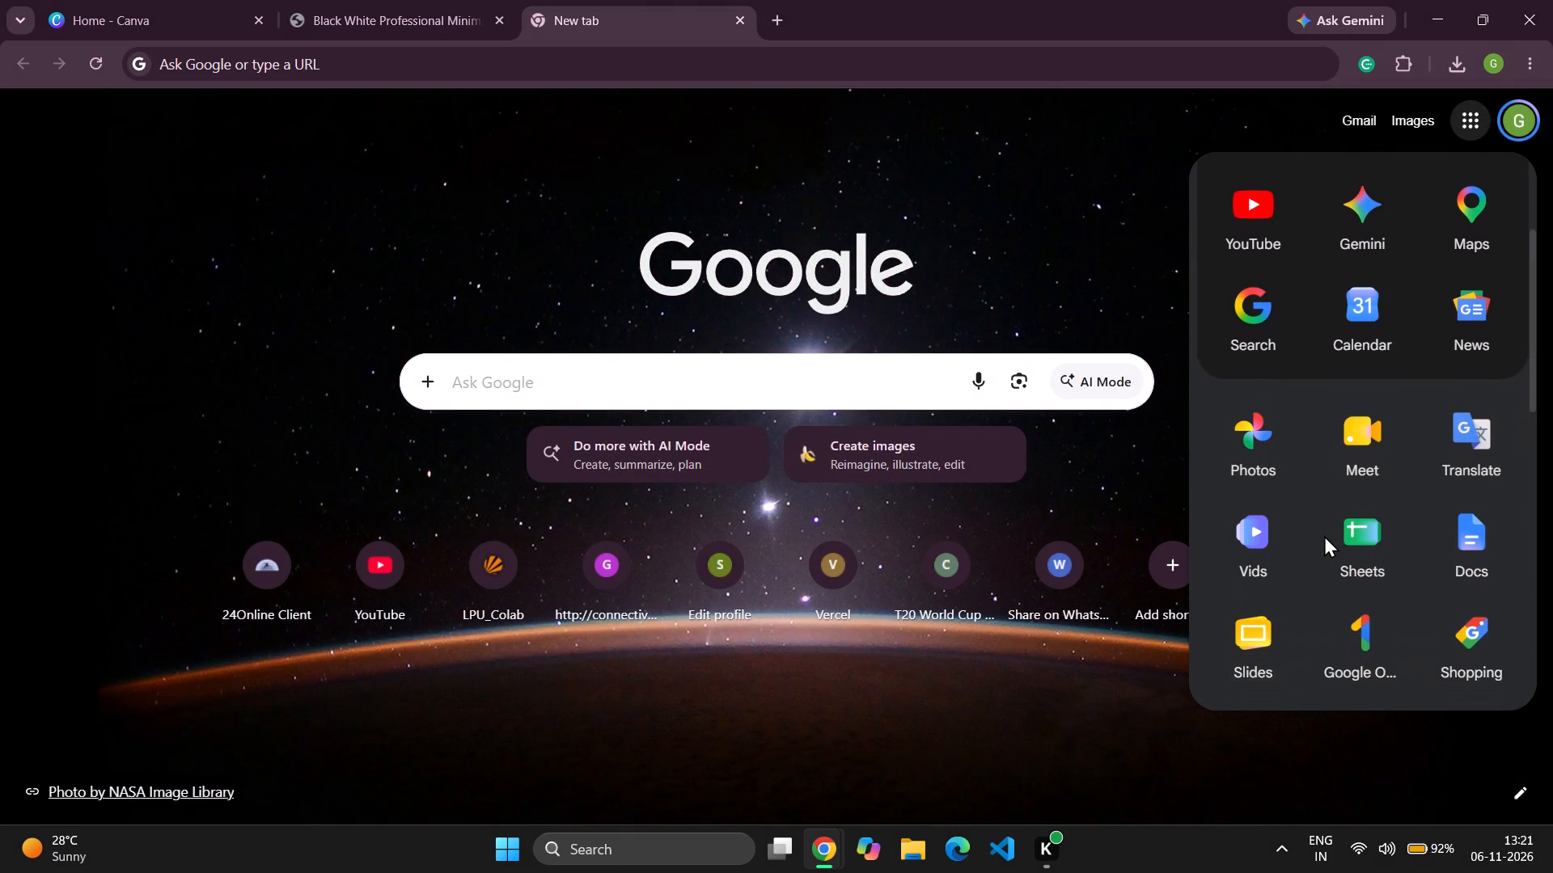
scroll(1324, 535, down, 6)
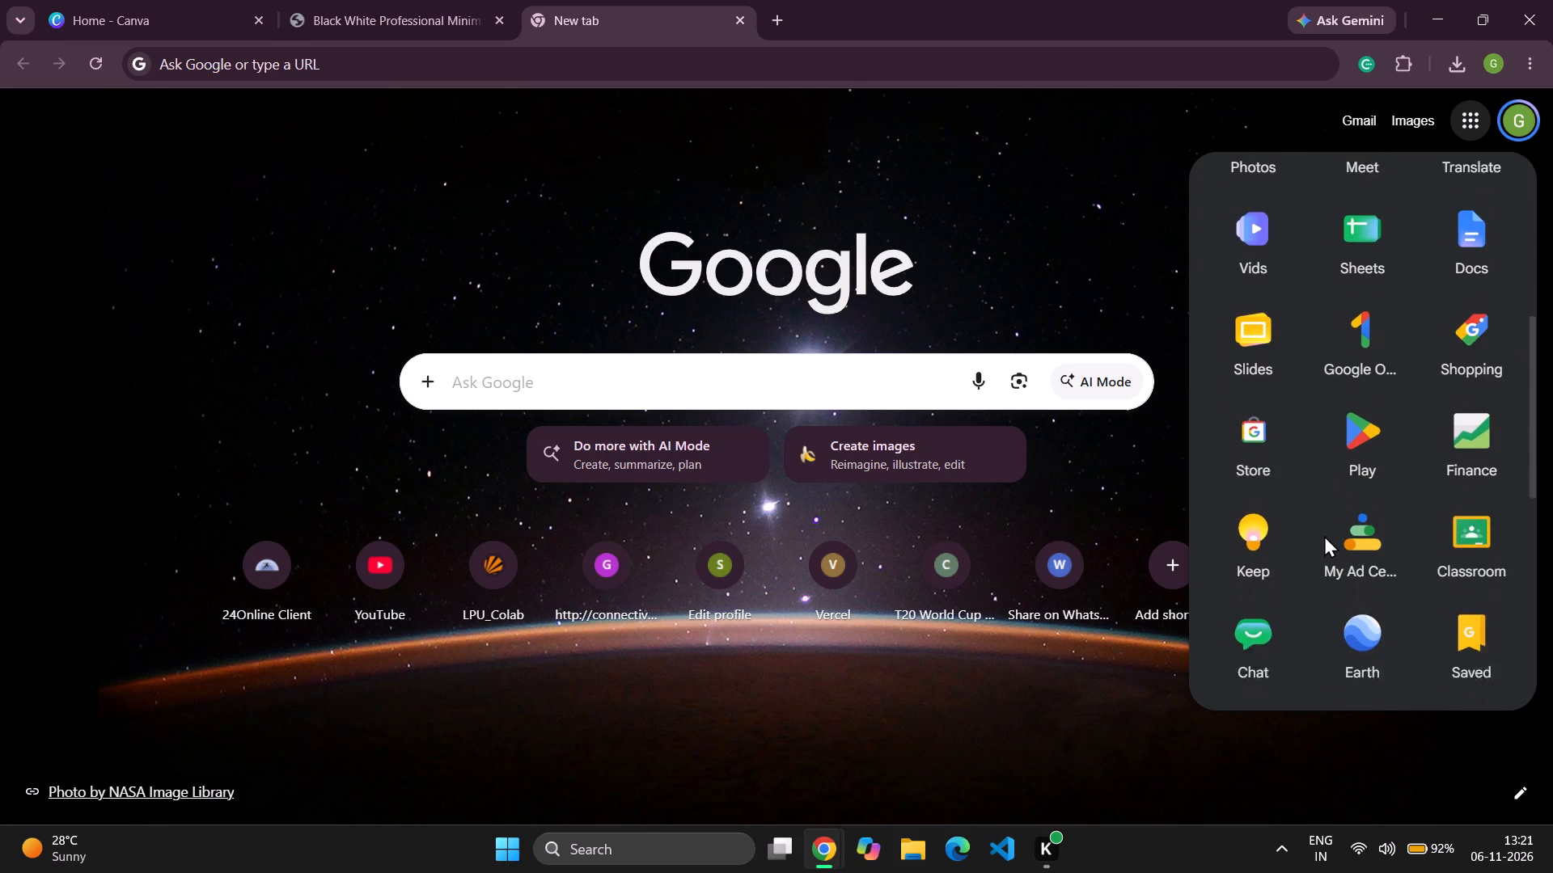
scroll(1324, 535, down, 5)
scroll(1324, 535, up, 8)
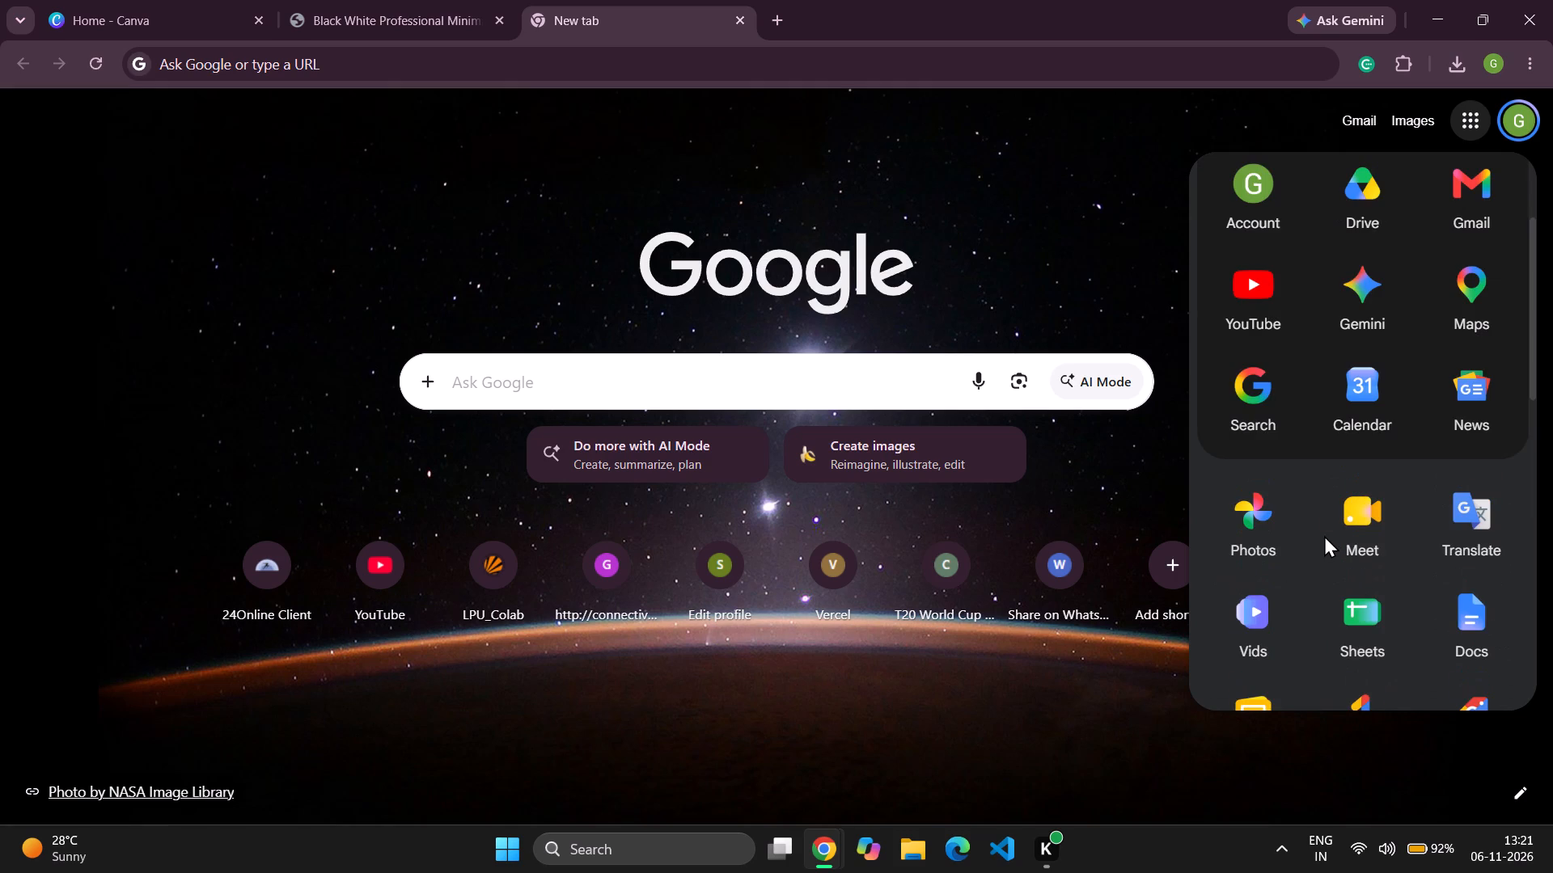
click(1375, 236)
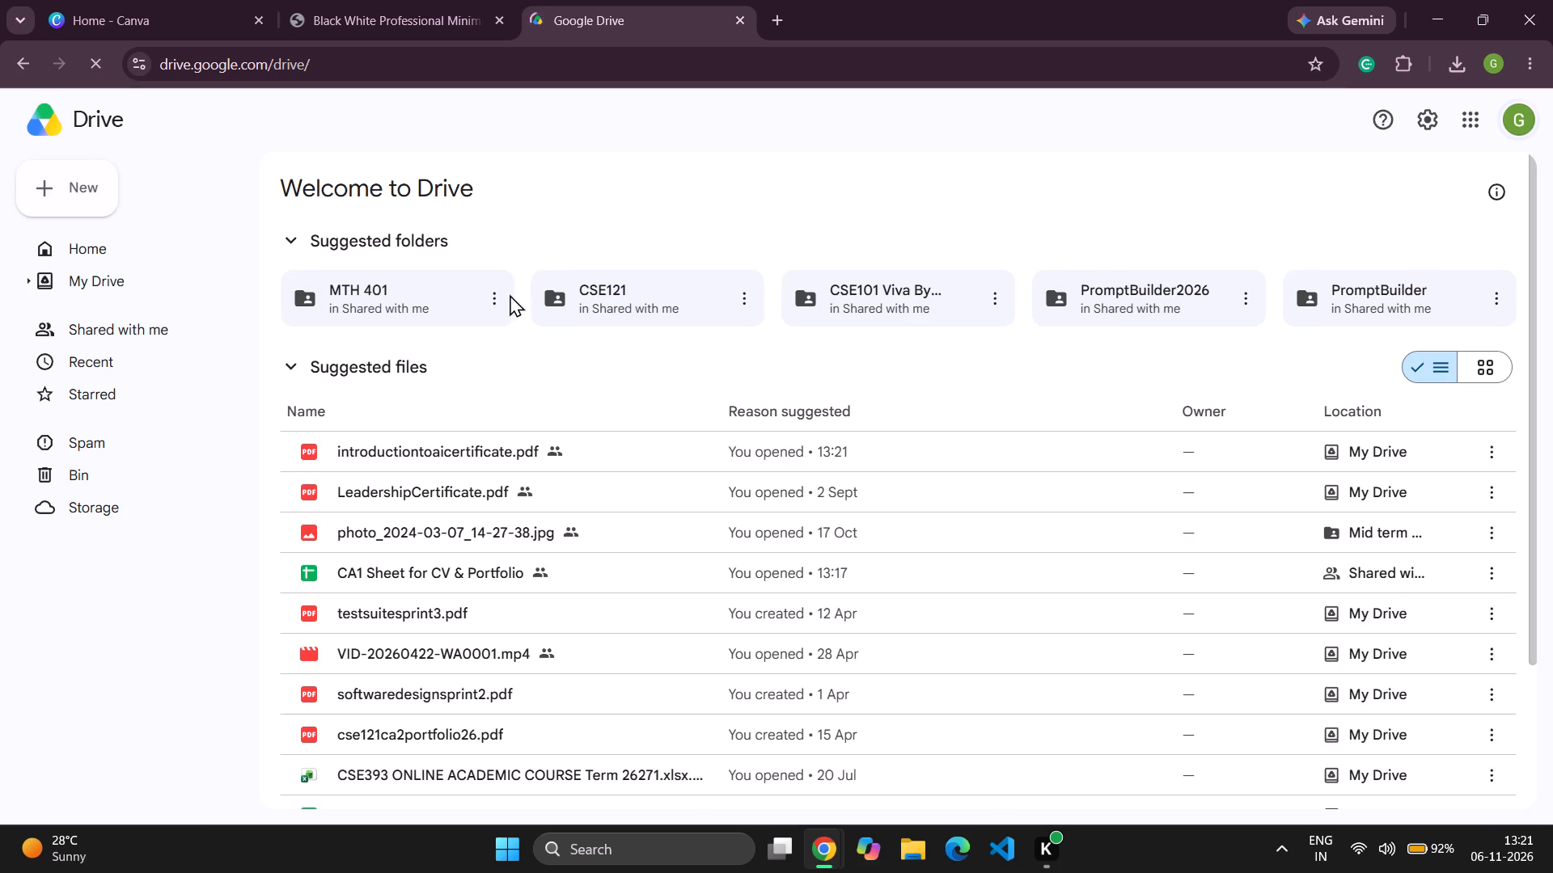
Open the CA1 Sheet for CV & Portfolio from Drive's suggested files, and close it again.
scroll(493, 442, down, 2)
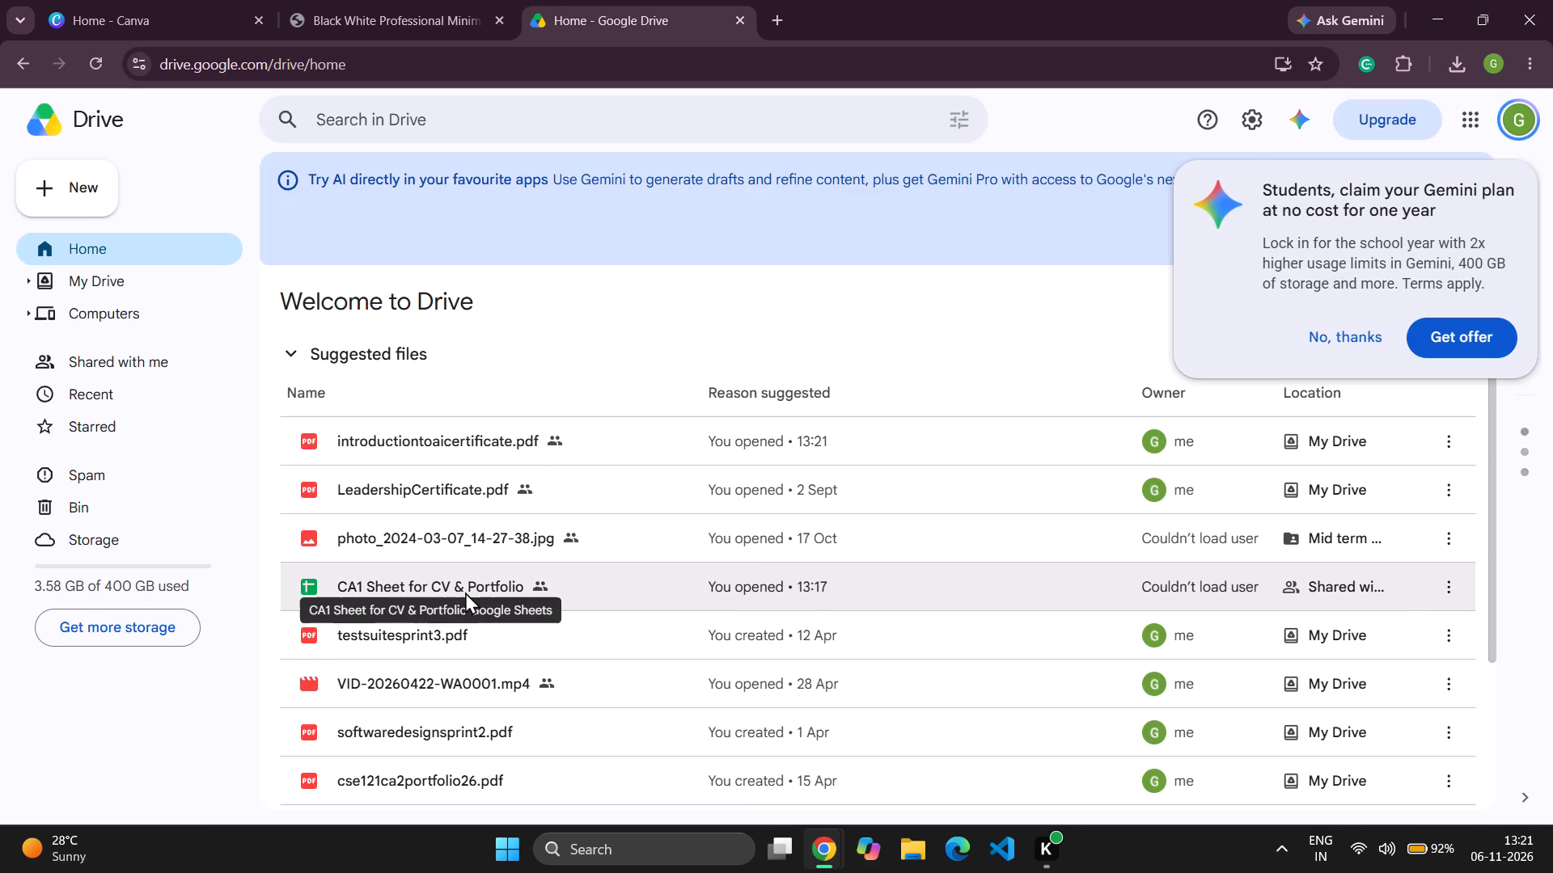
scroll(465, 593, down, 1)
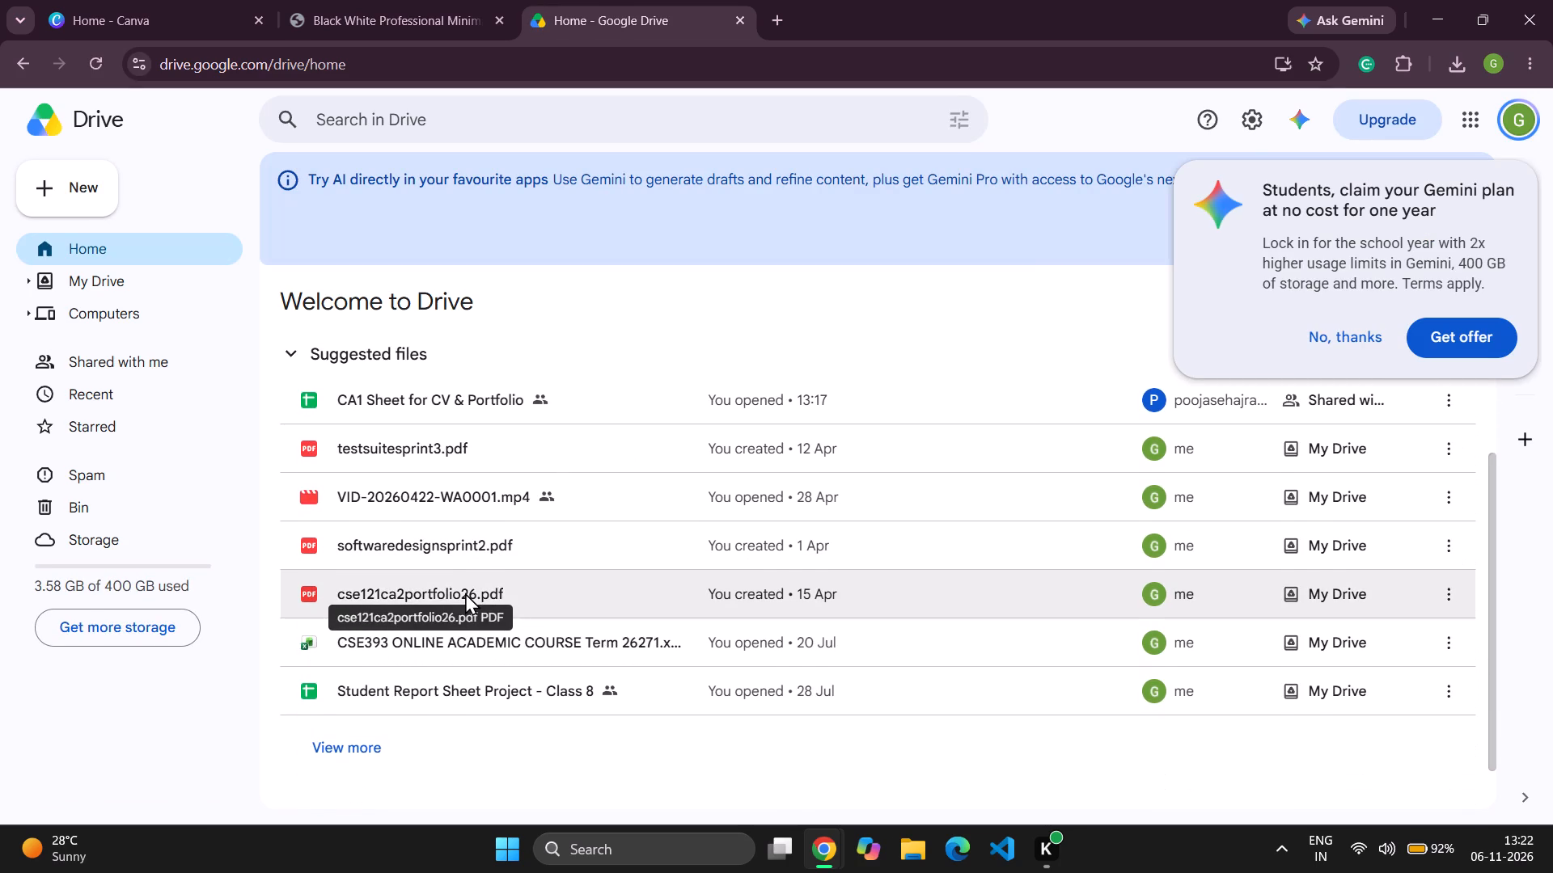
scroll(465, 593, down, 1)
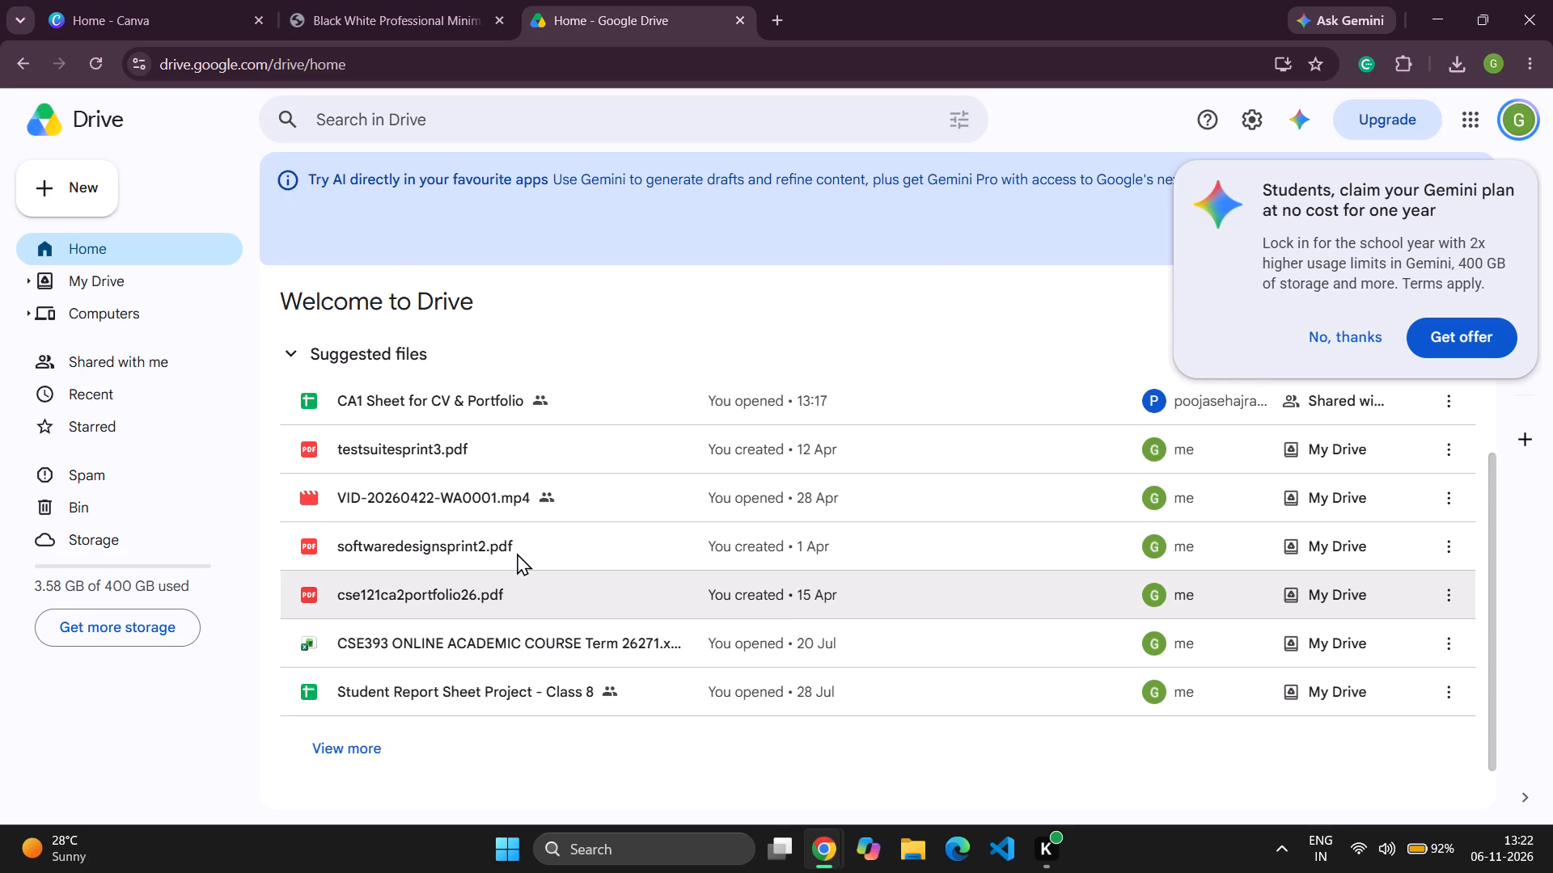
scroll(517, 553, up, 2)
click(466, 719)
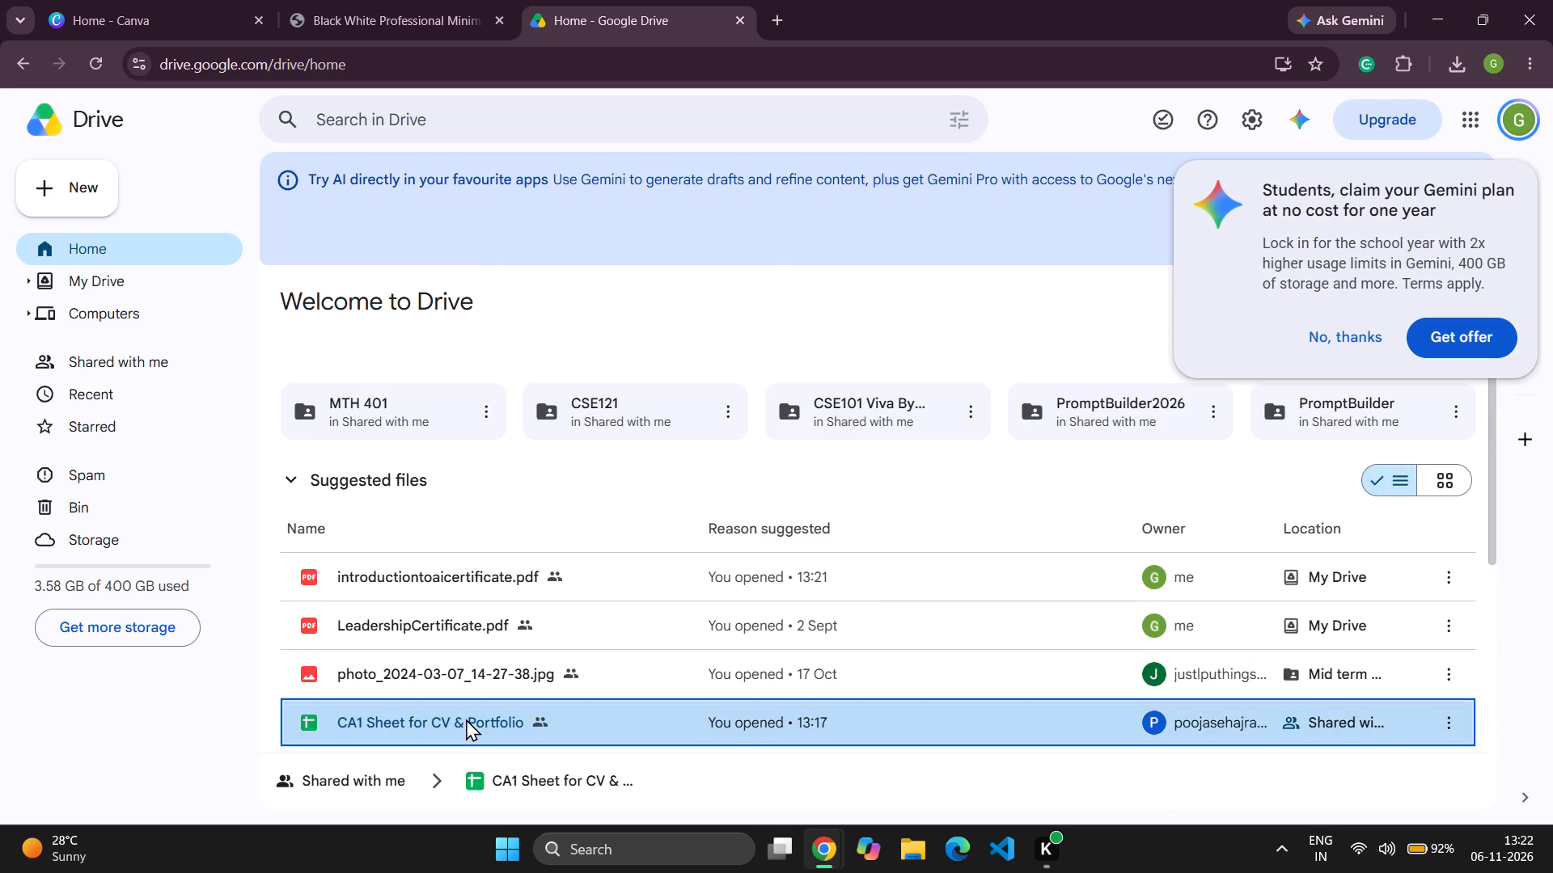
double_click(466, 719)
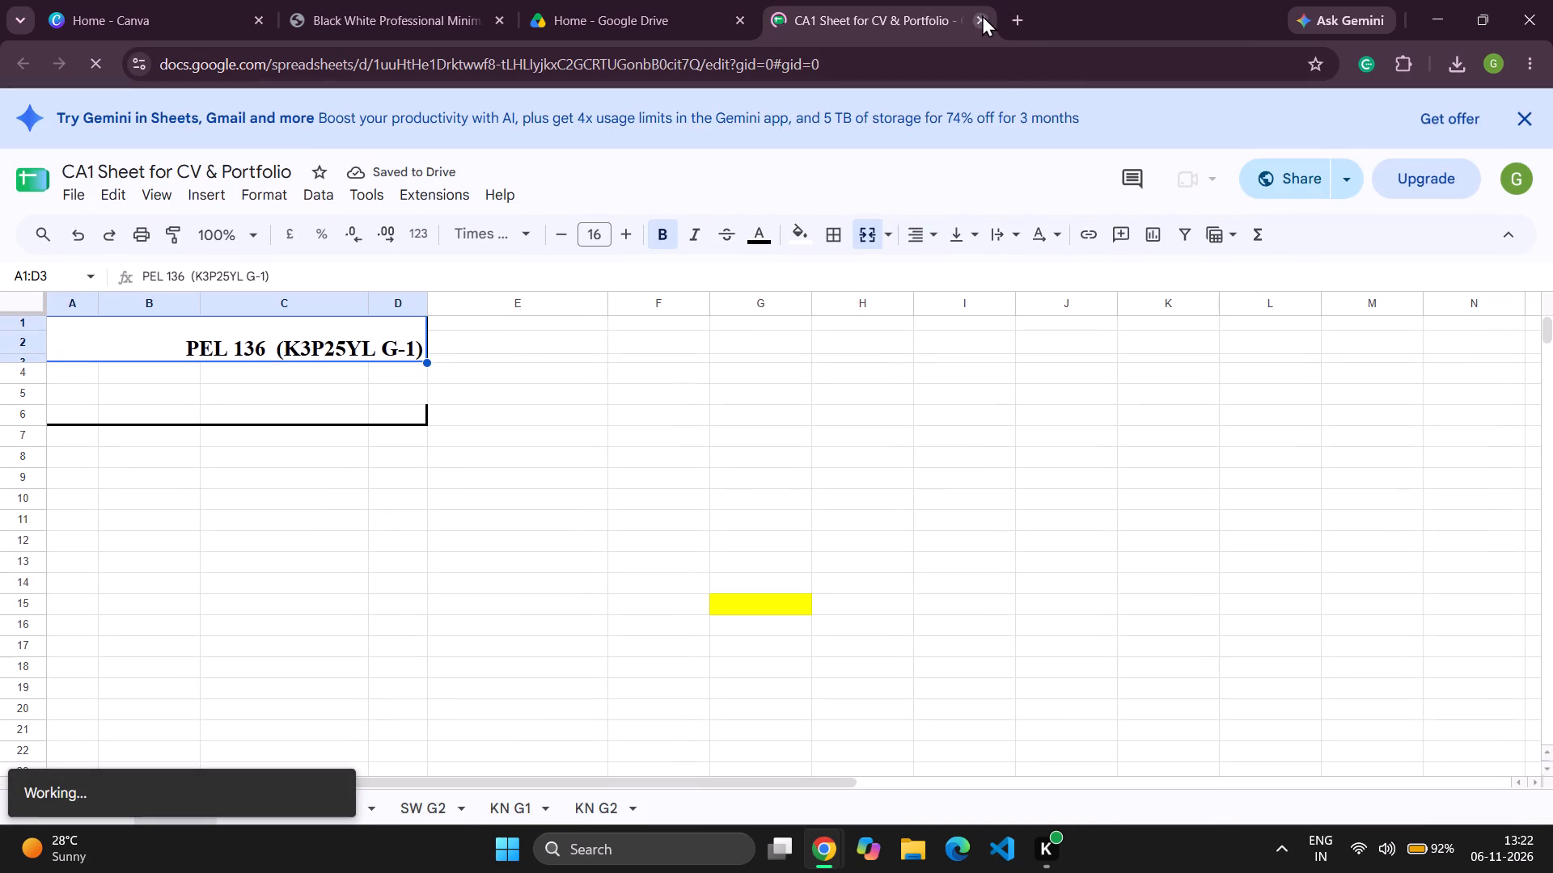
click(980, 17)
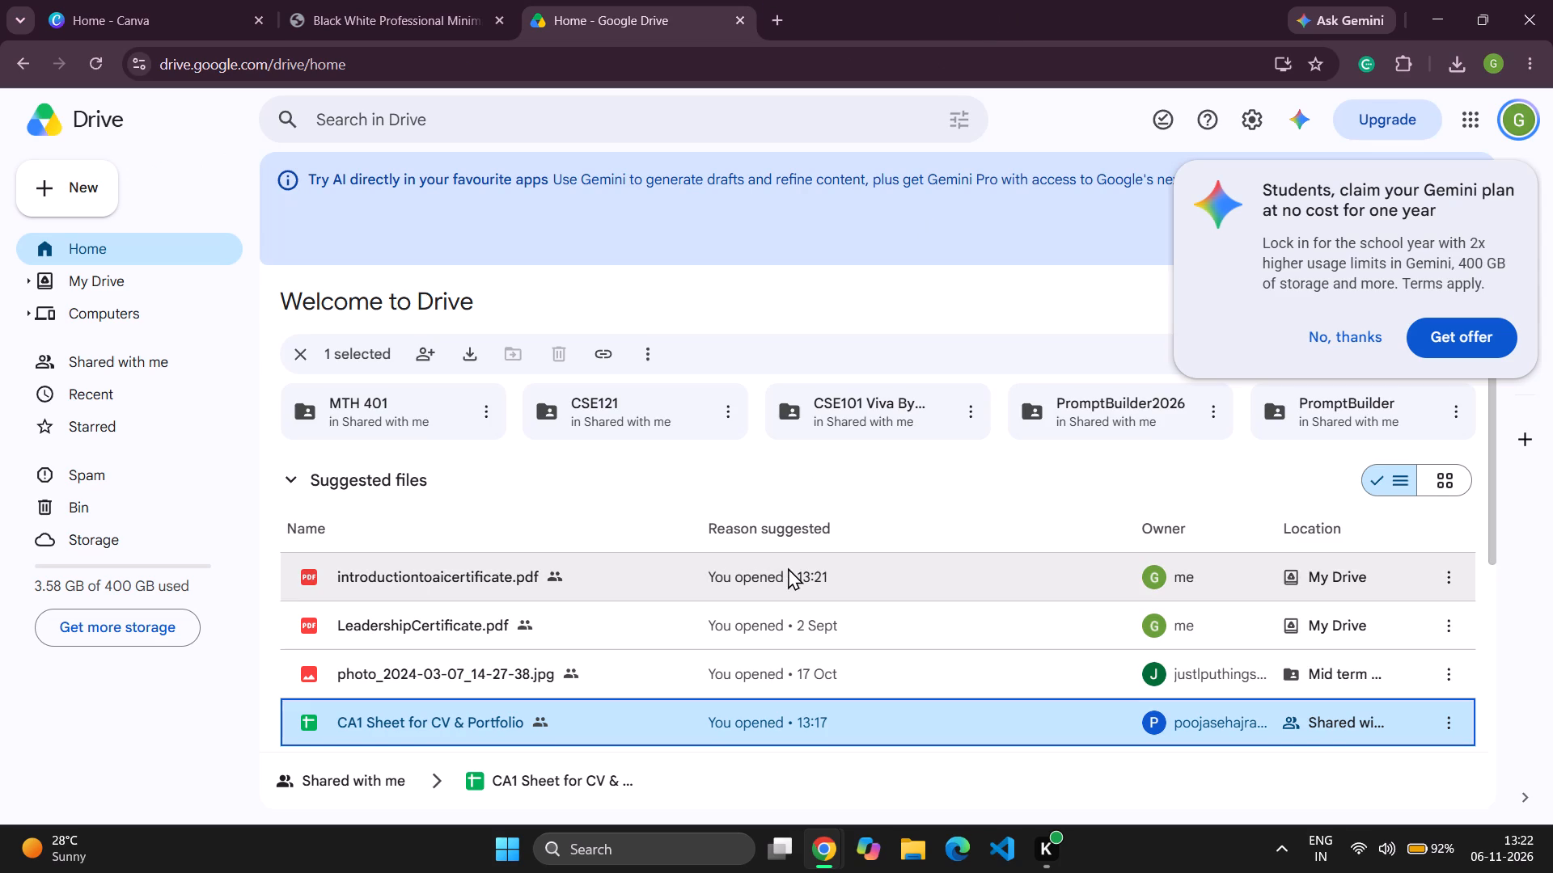
Look through the suggested folders and files on the Drive home page.
scroll(788, 567, down, 1)
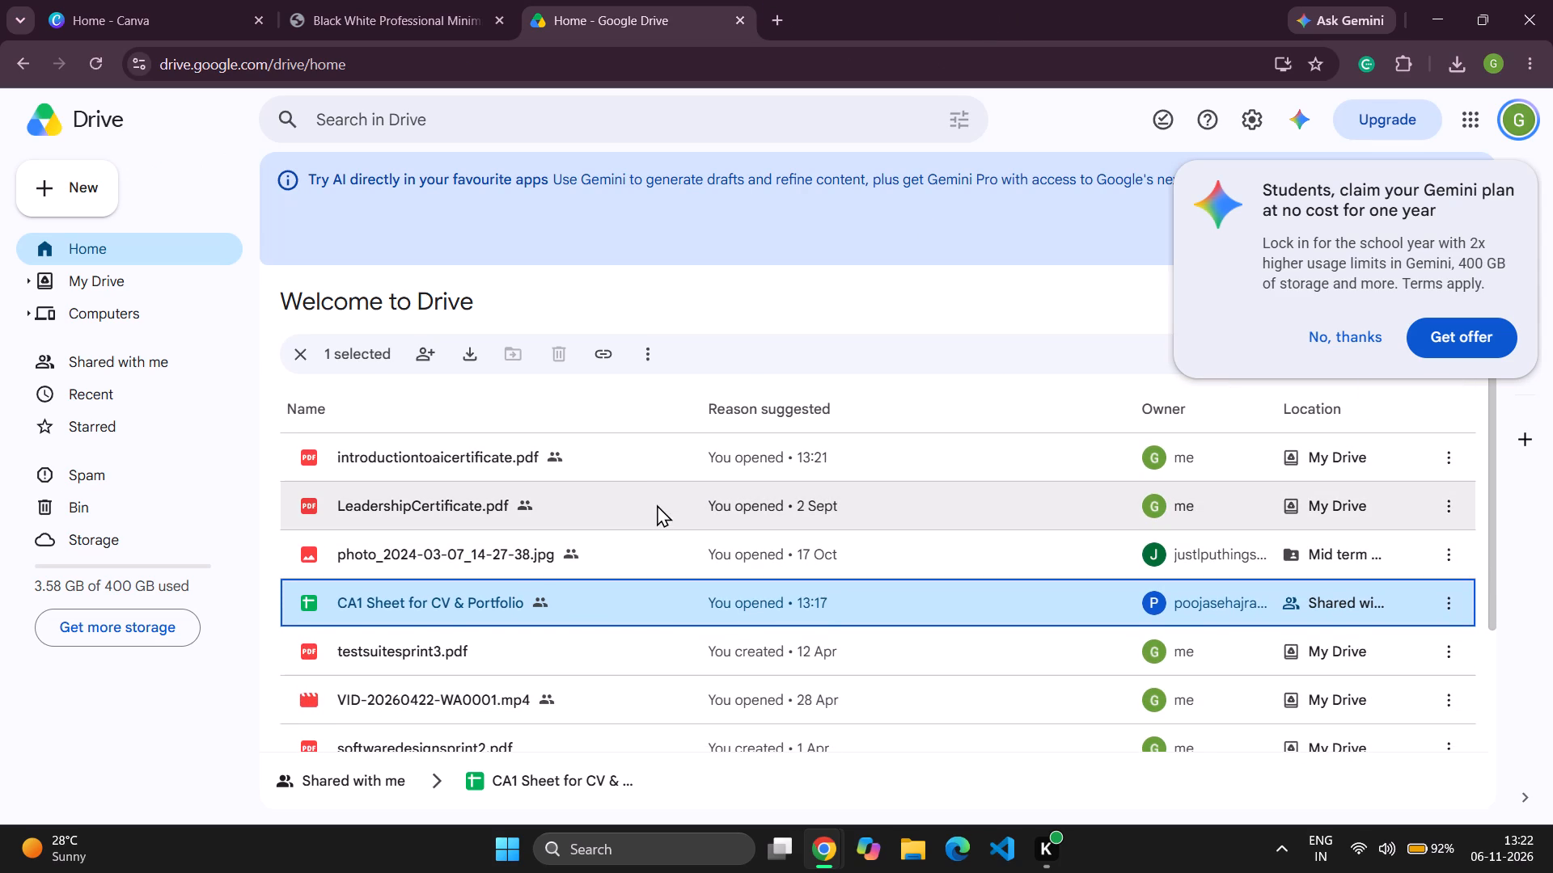
scroll(657, 504, right, 2)
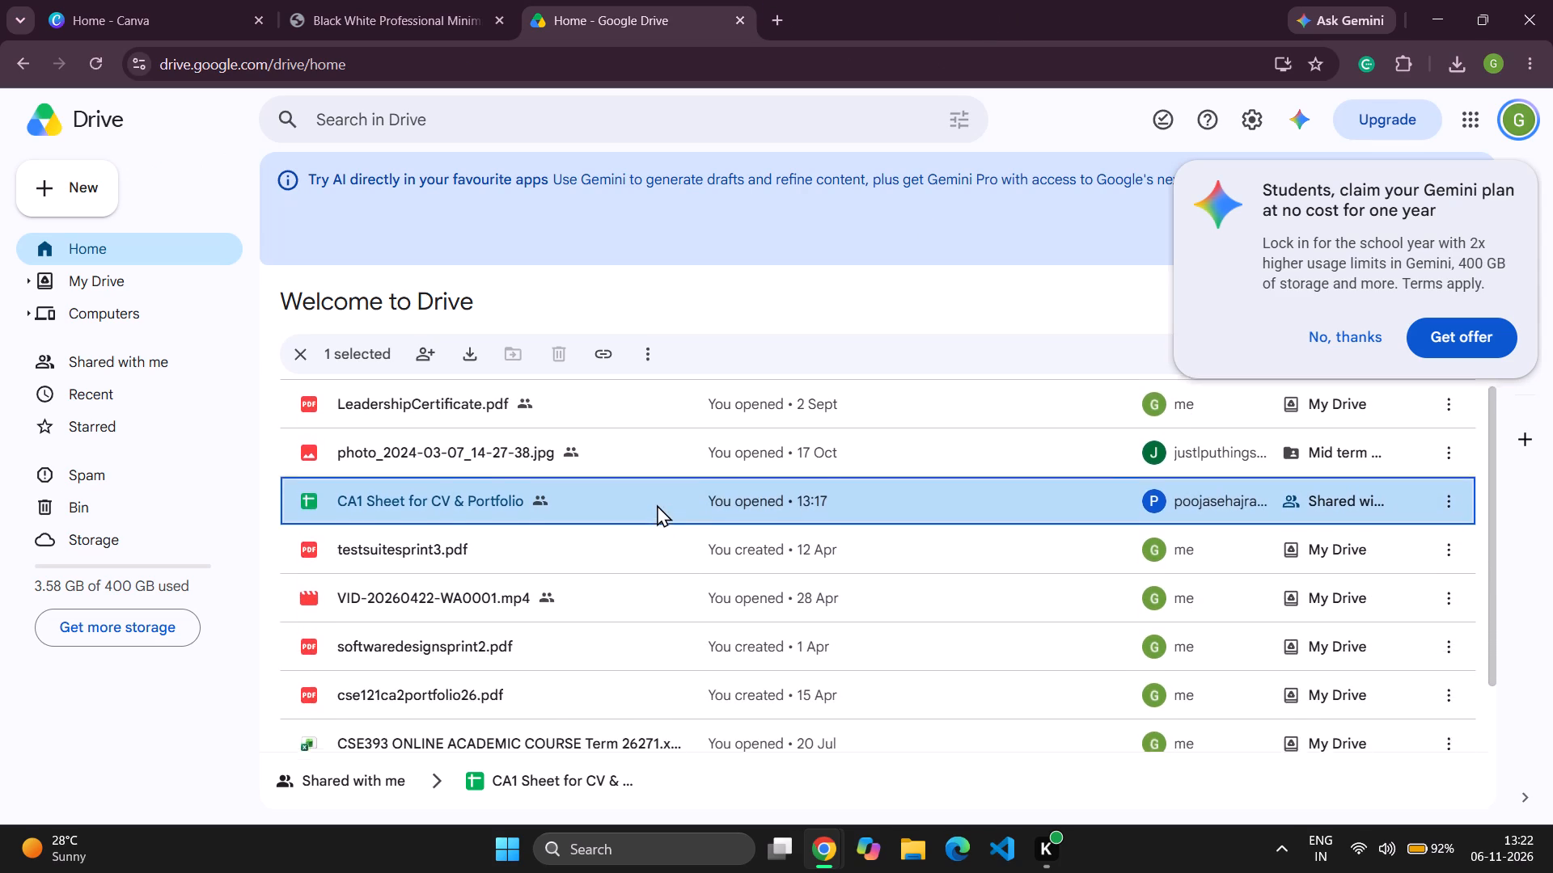
scroll(657, 504, right, 3)
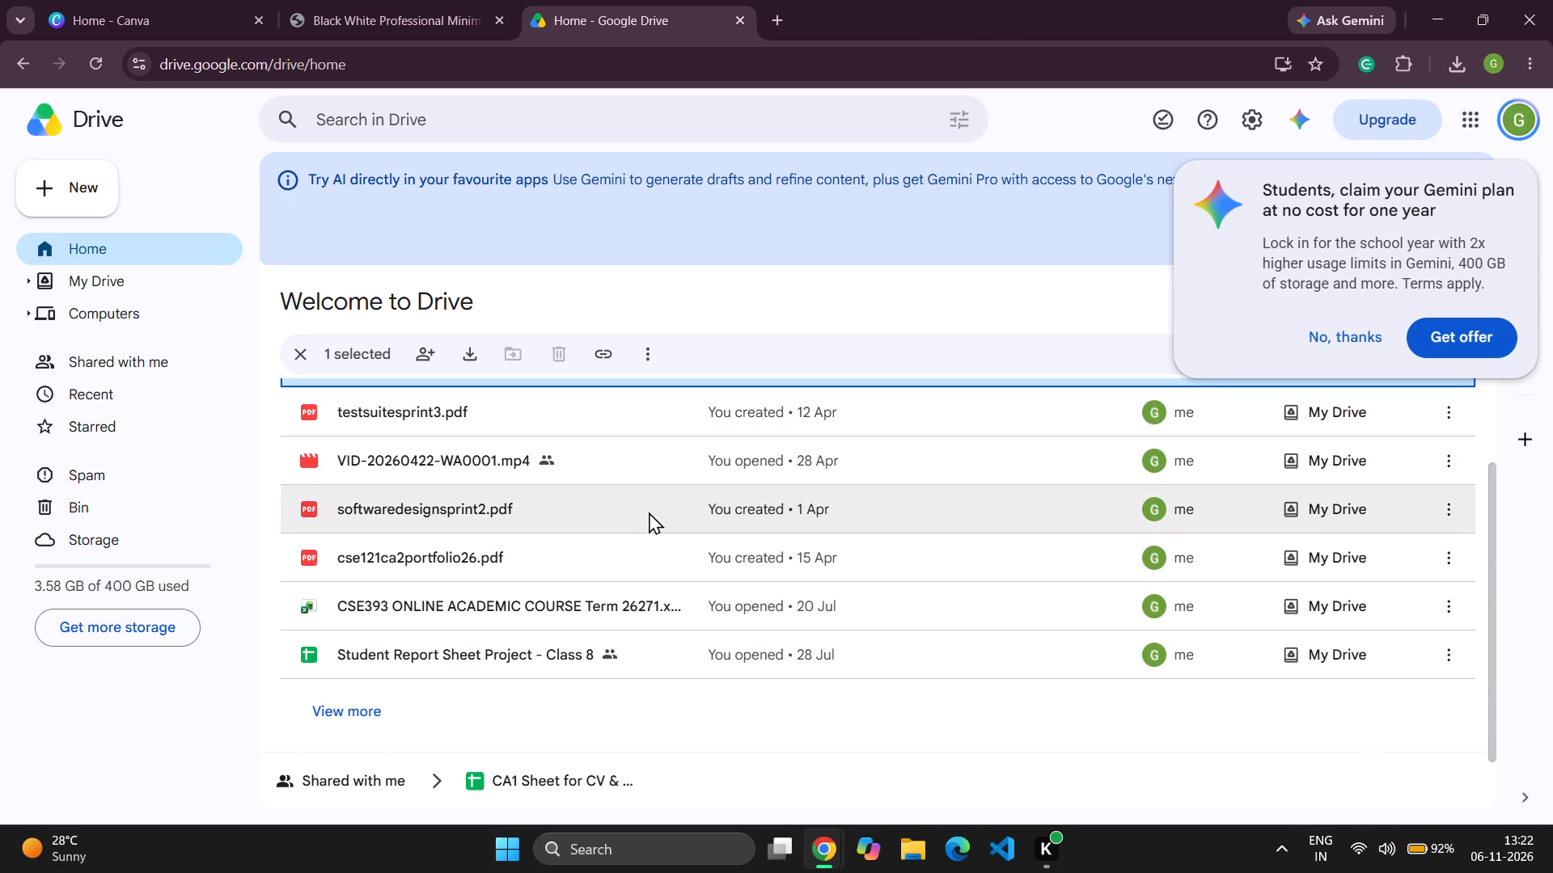
scroll(668, 500, up, 1)
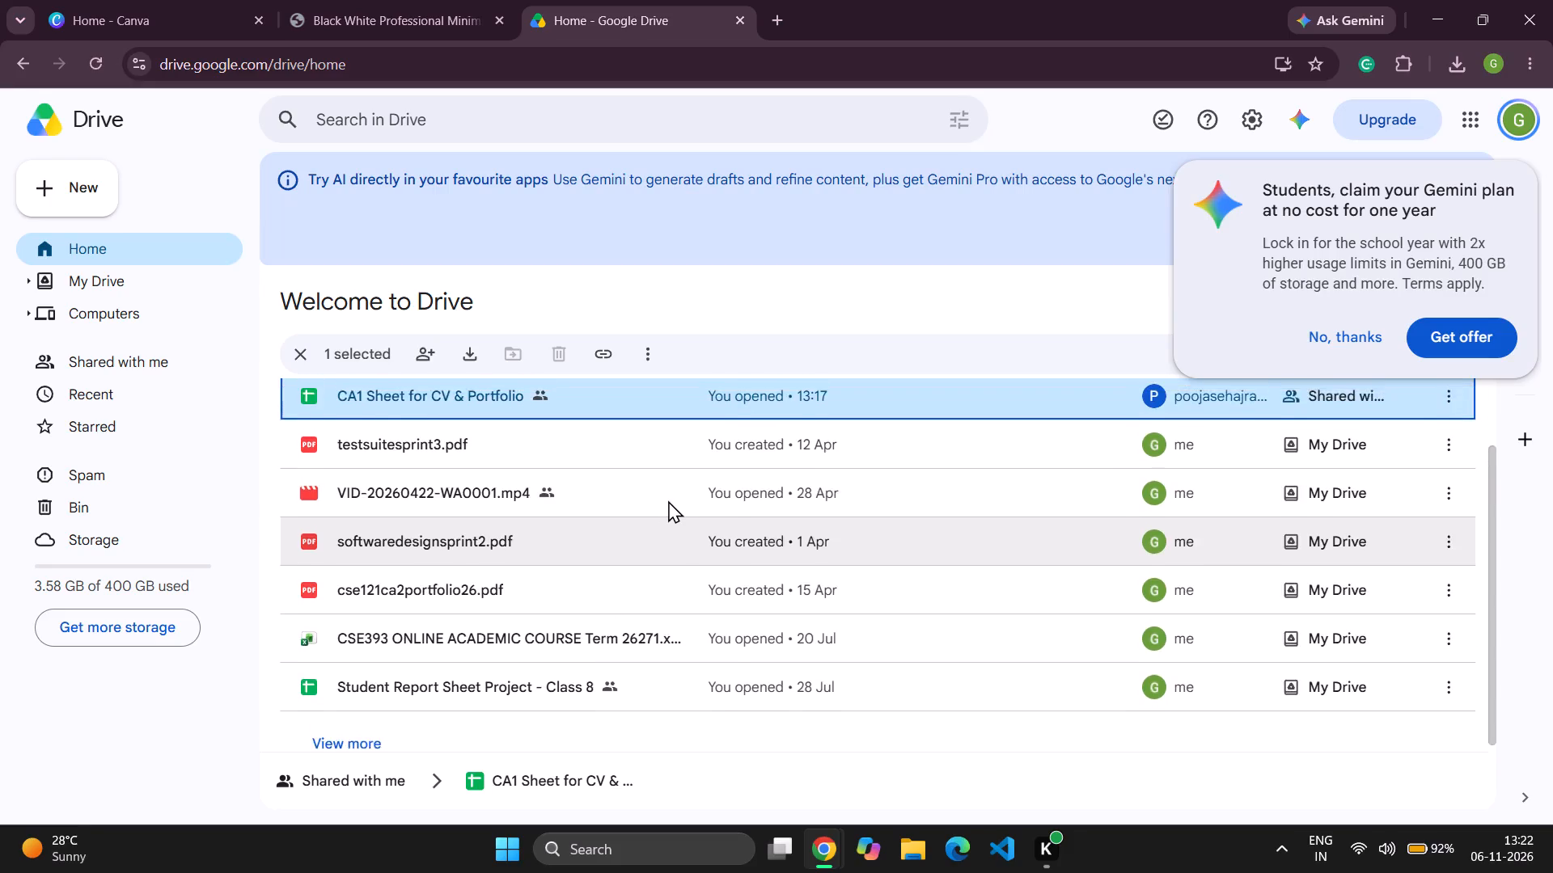
scroll(668, 500, up, 3)
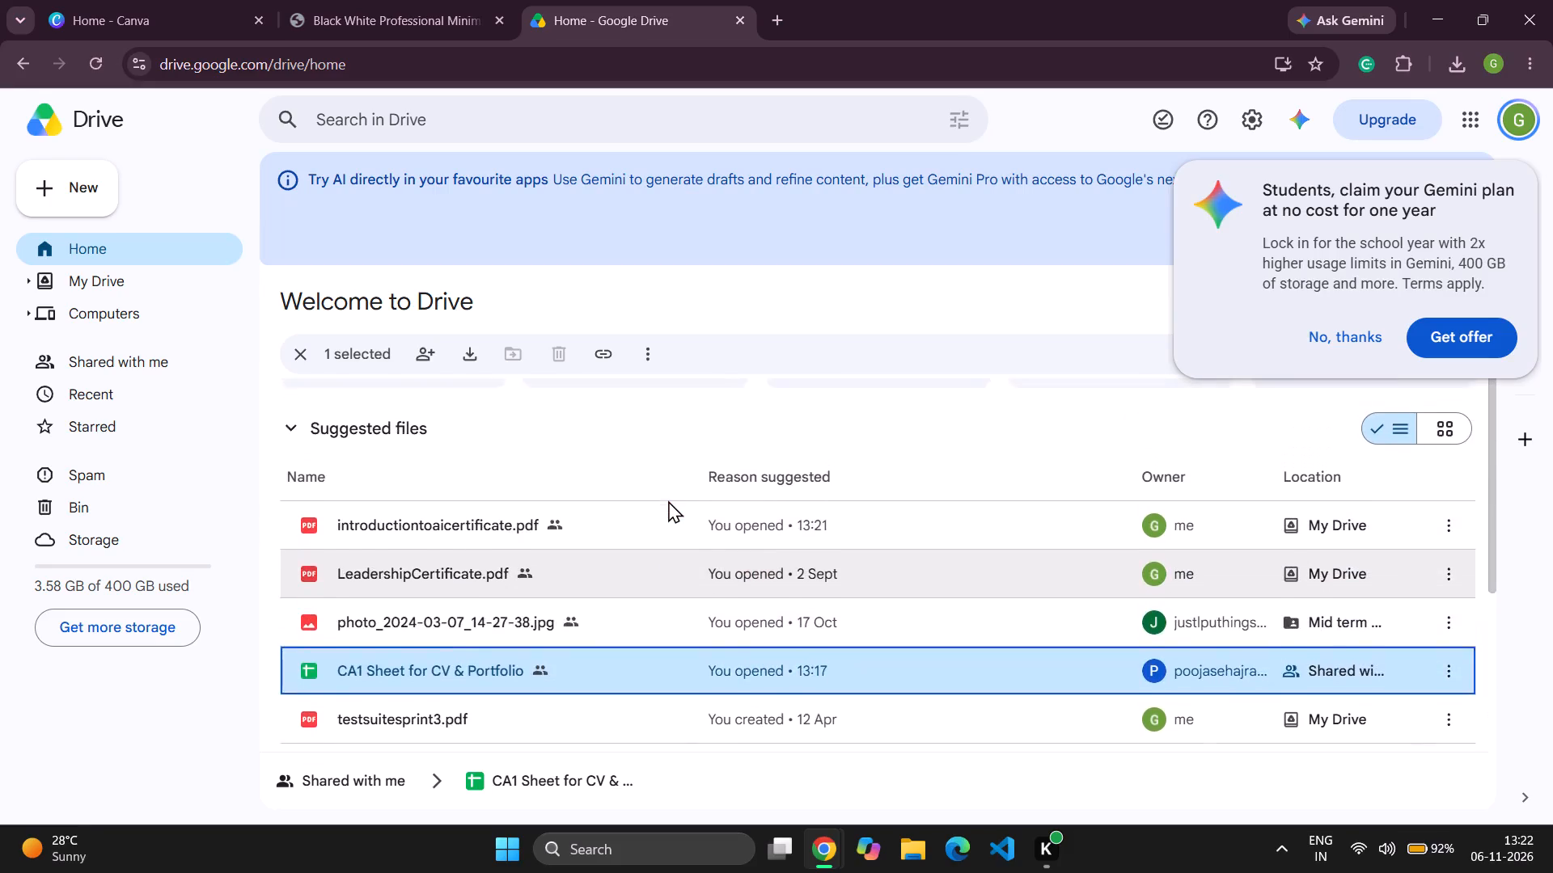
scroll(668, 500, up, 1)
scroll(668, 500, down, 4)
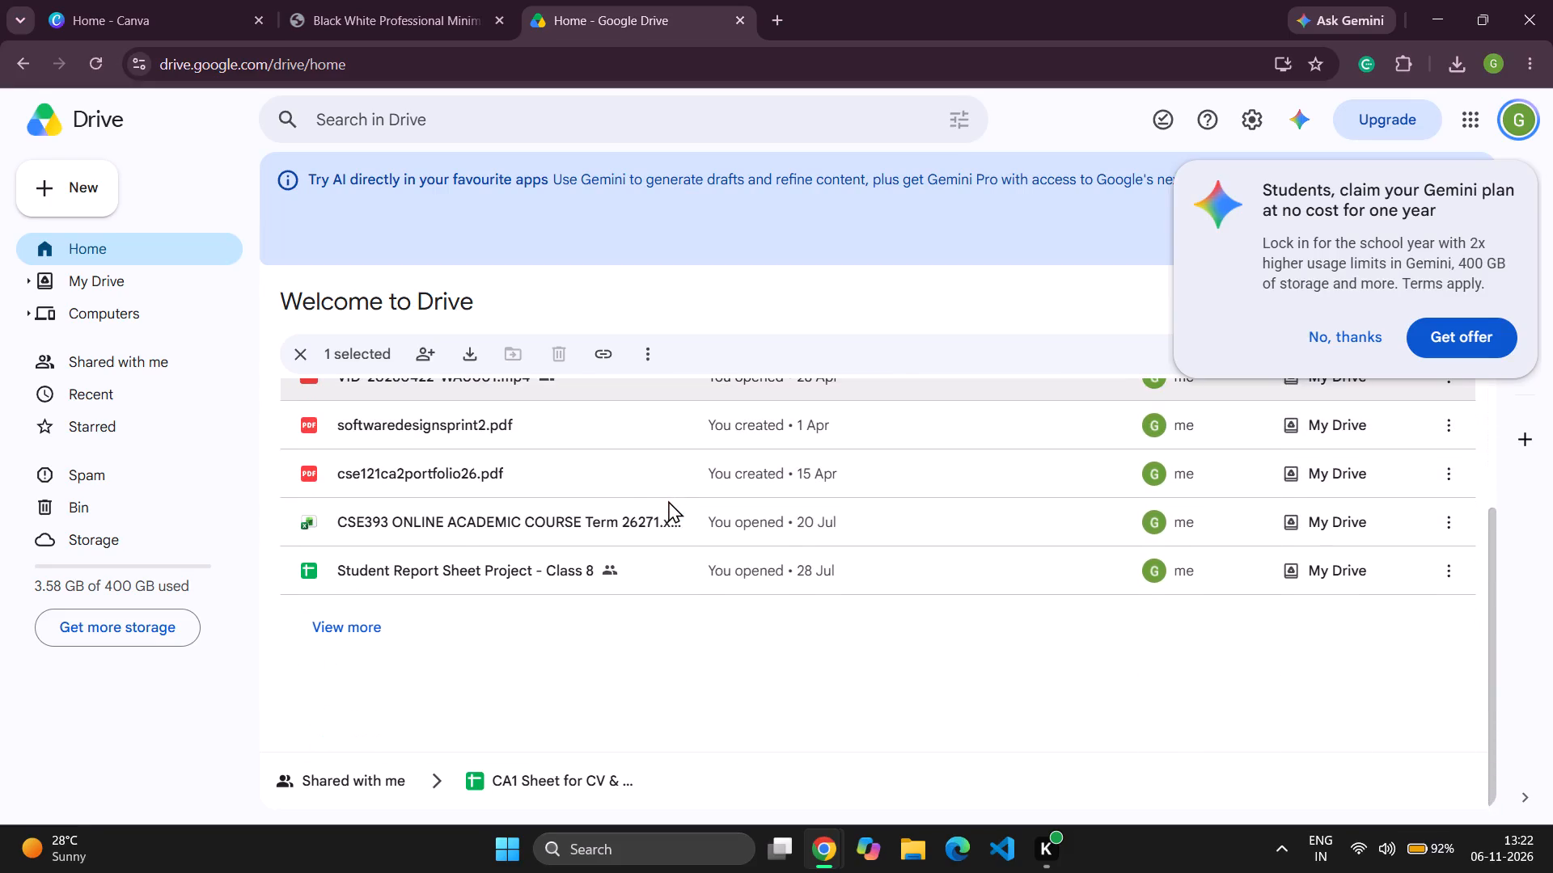
scroll(668, 500, down, 1)
scroll(668, 500, up, 6)
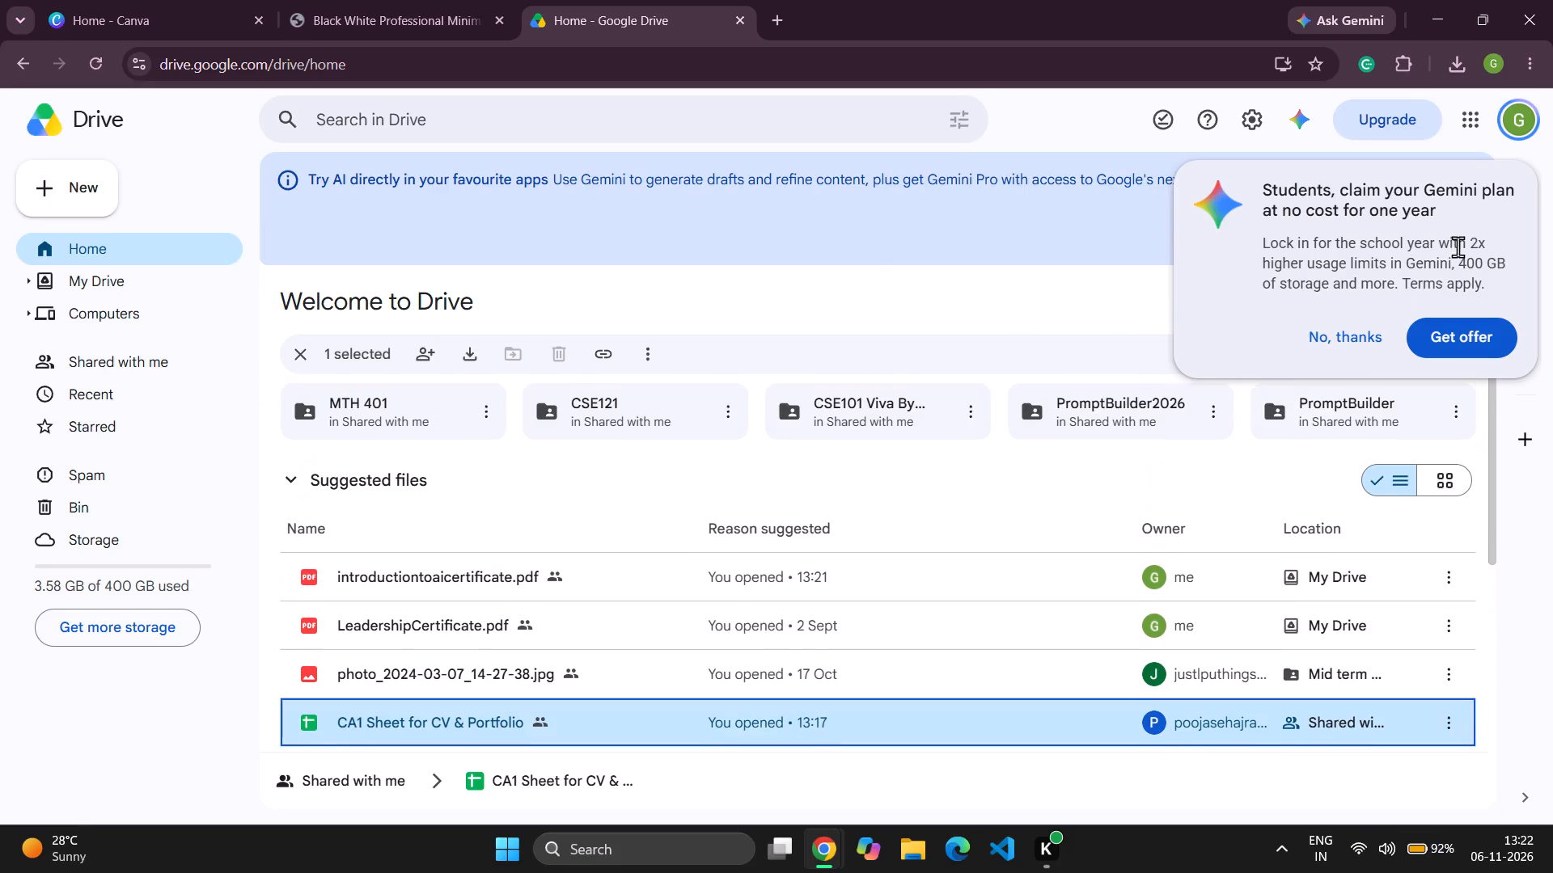
Dismiss the Gemini student plan offer and clear the selection of the CA1 sheet in Drive.
click(1360, 336)
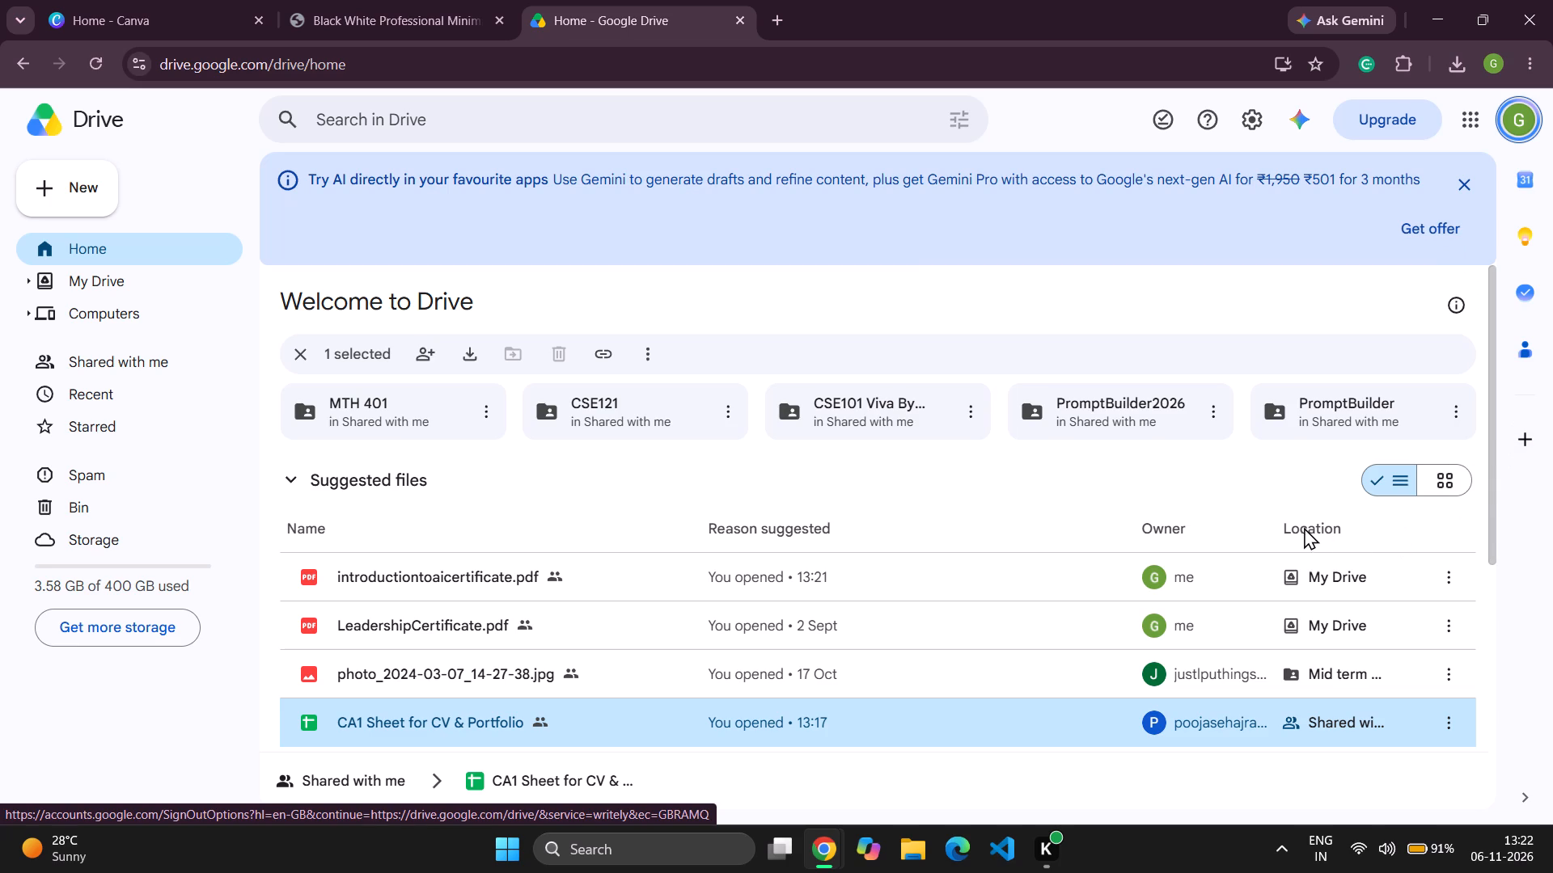
scroll(1302, 526, down, 6)
scroll(1302, 526, up, 6)
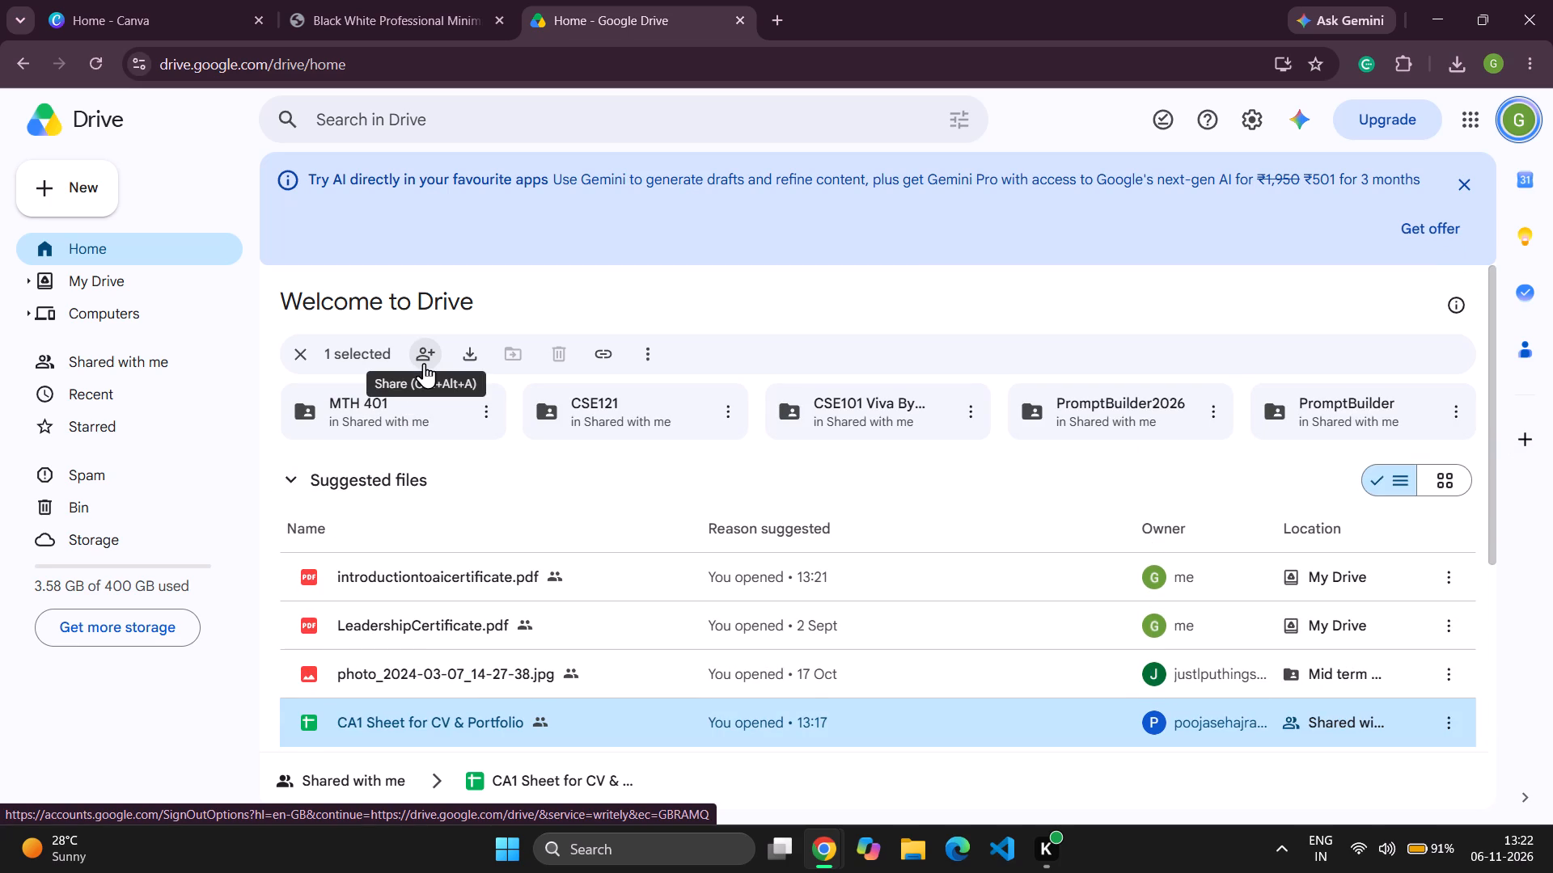
click(293, 350)
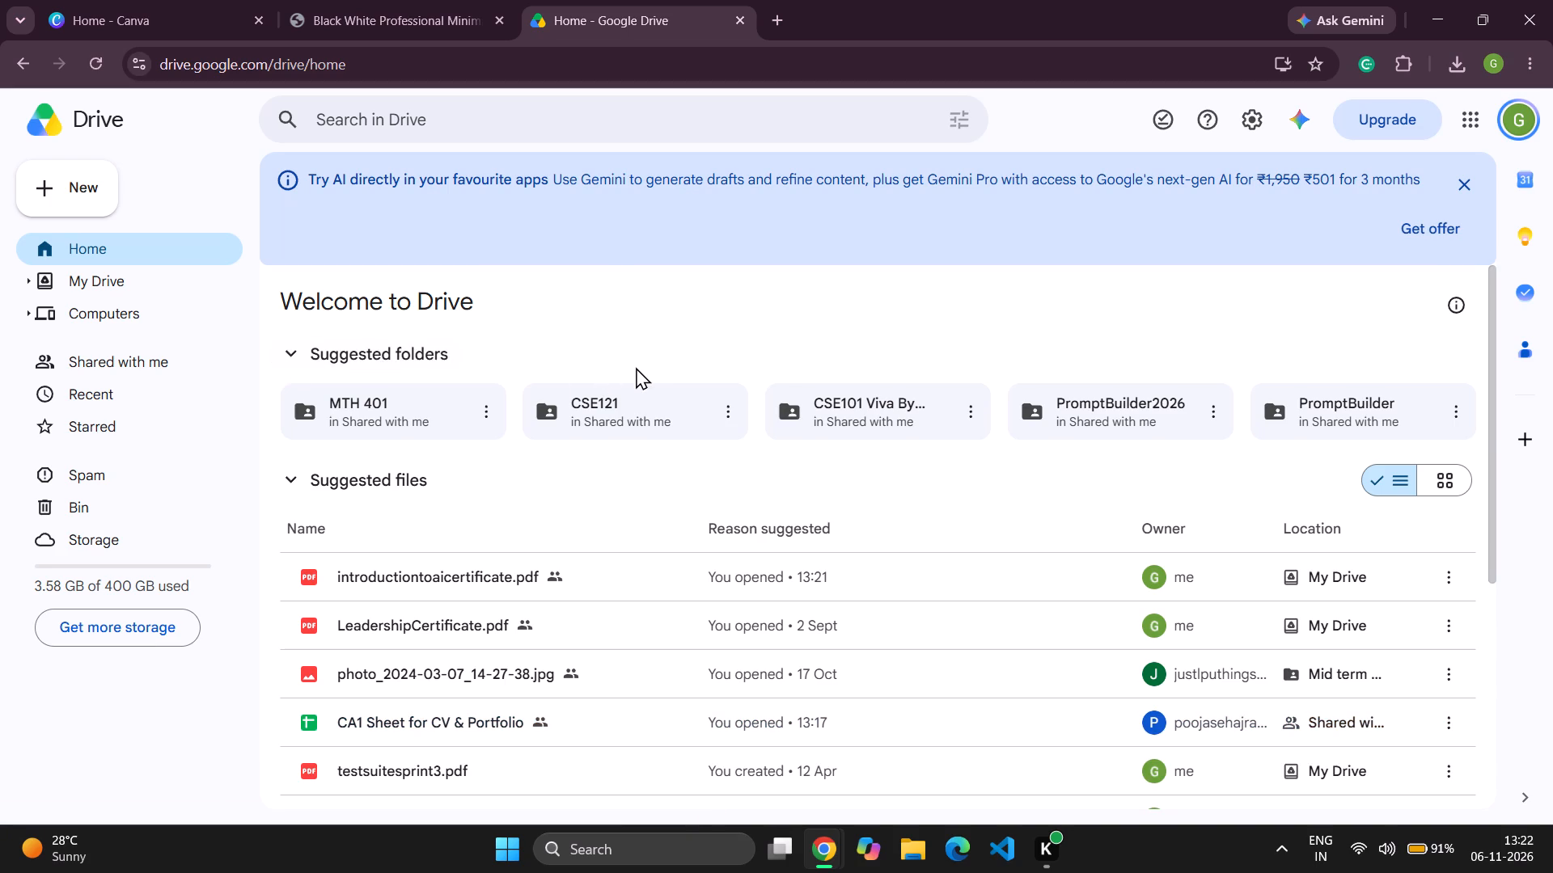
Expand the suggested files to the full list and look through all of its entries.
scroll(648, 362, down, 6)
scroll(648, 362, up, 4)
scroll(648, 362, down, 3)
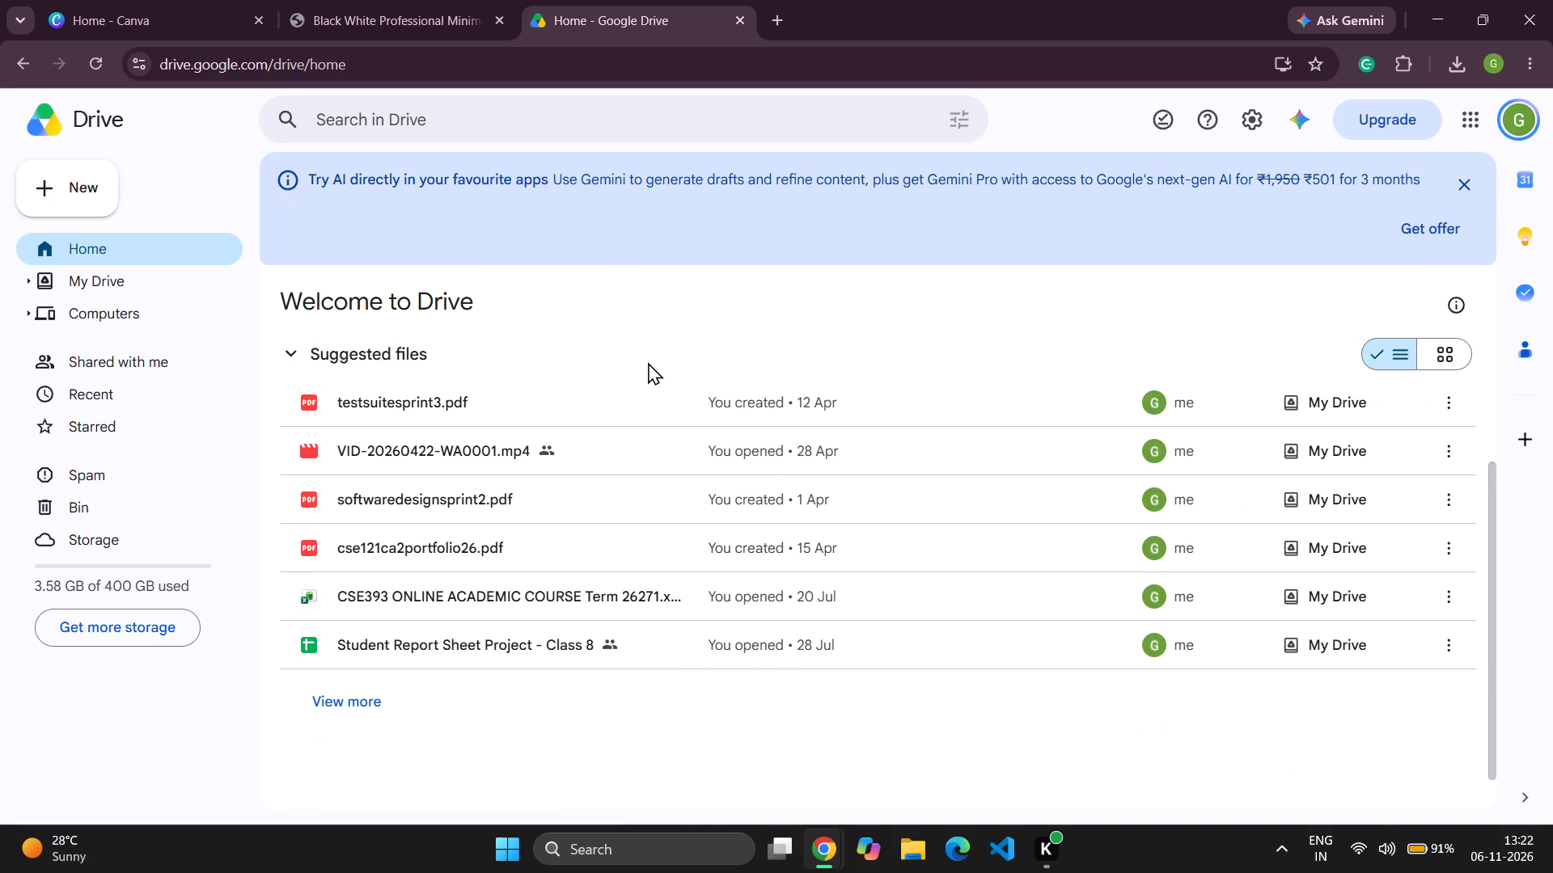
click(355, 678)
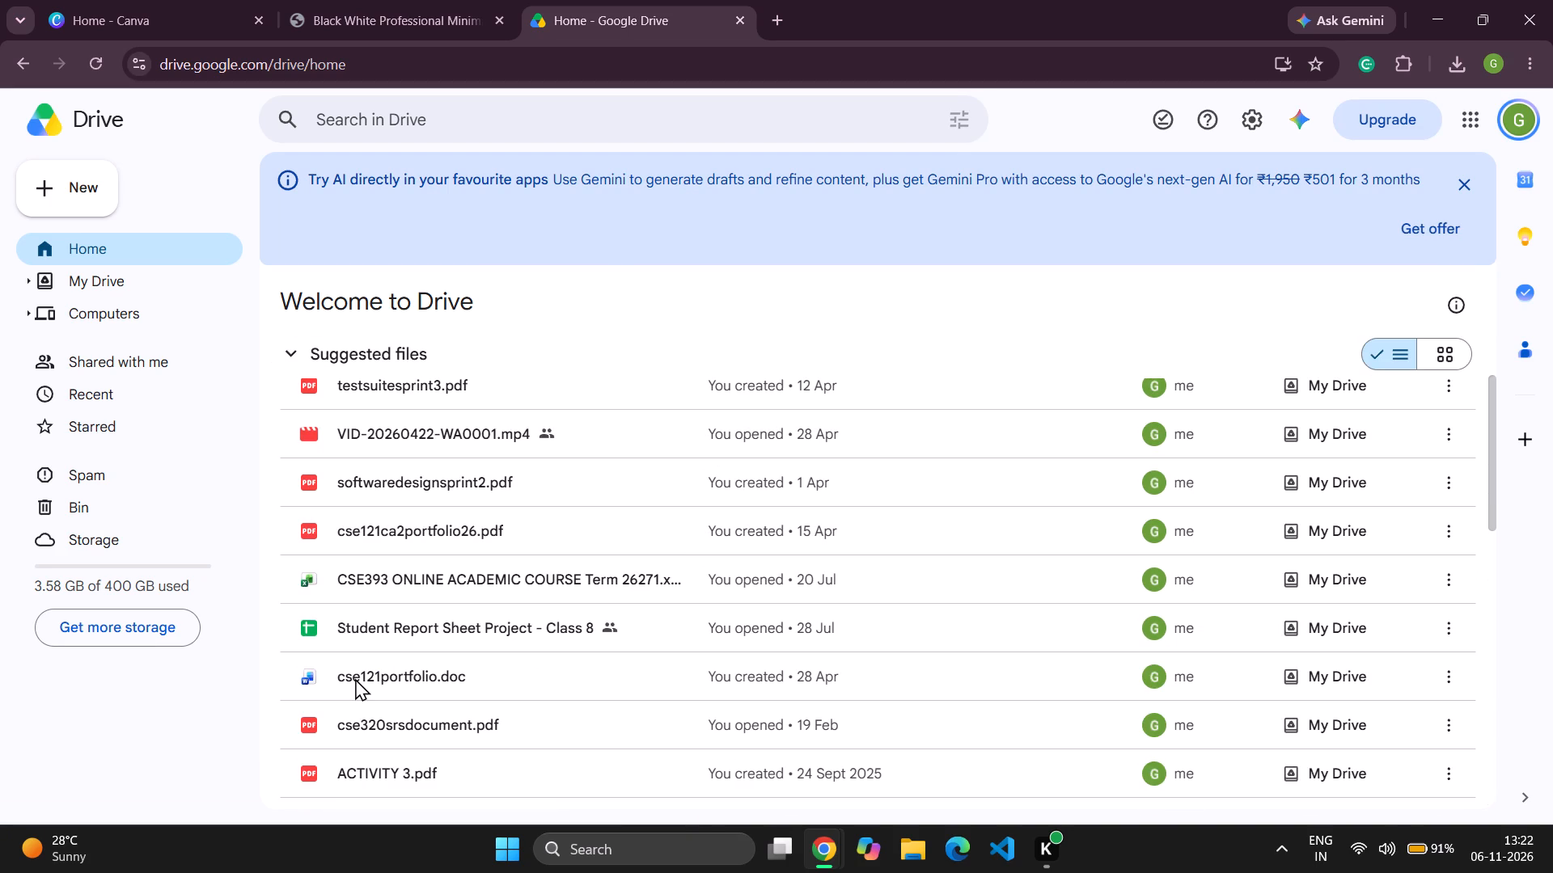
scroll(535, 627, down, 2)
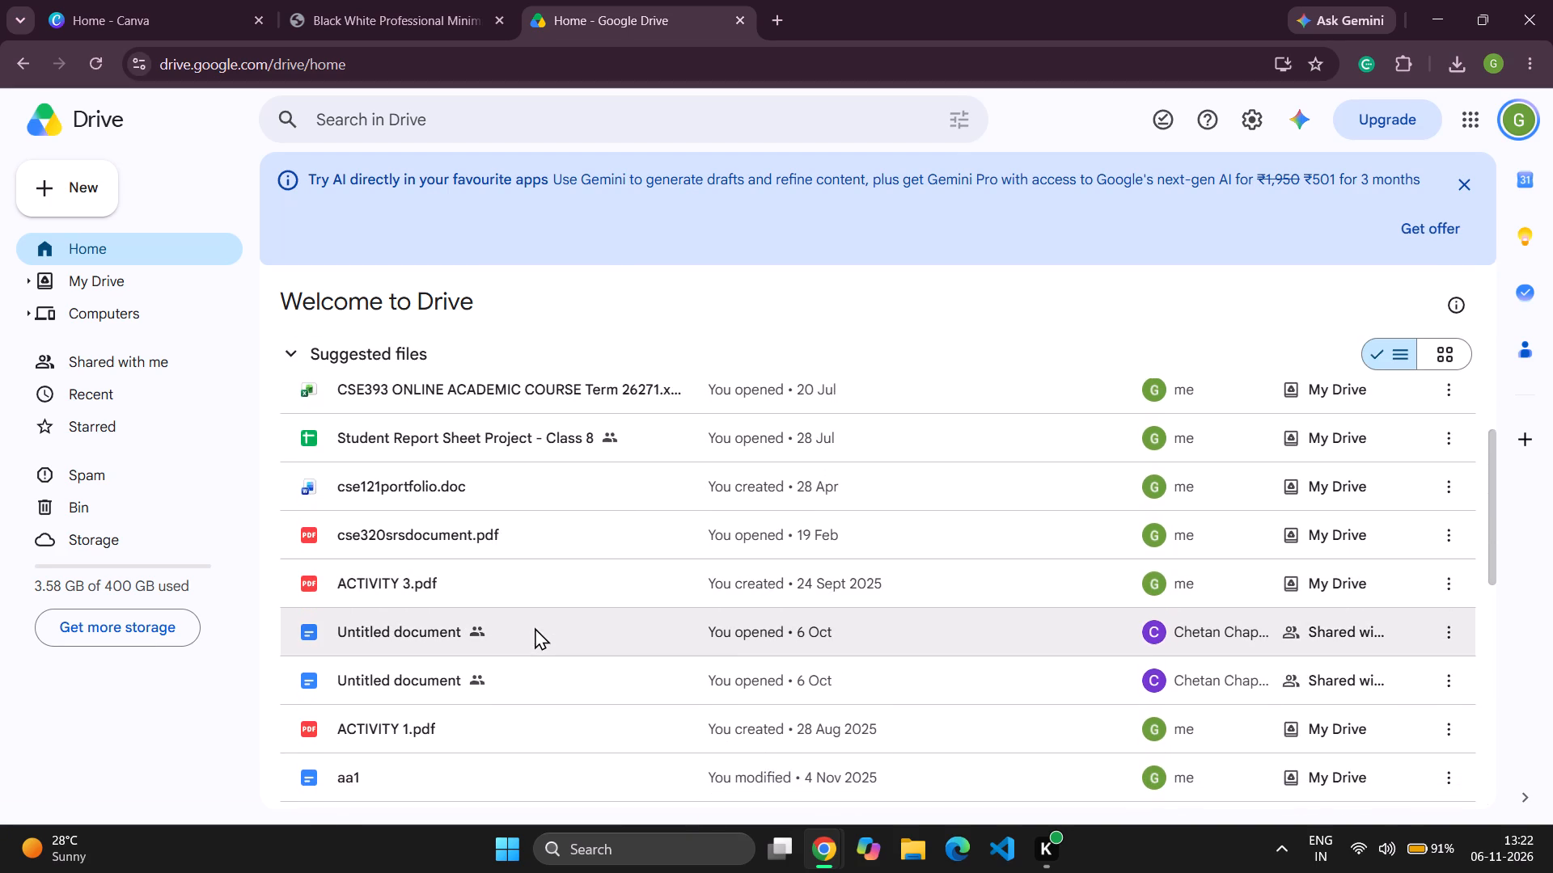
scroll(535, 627, right, 1)
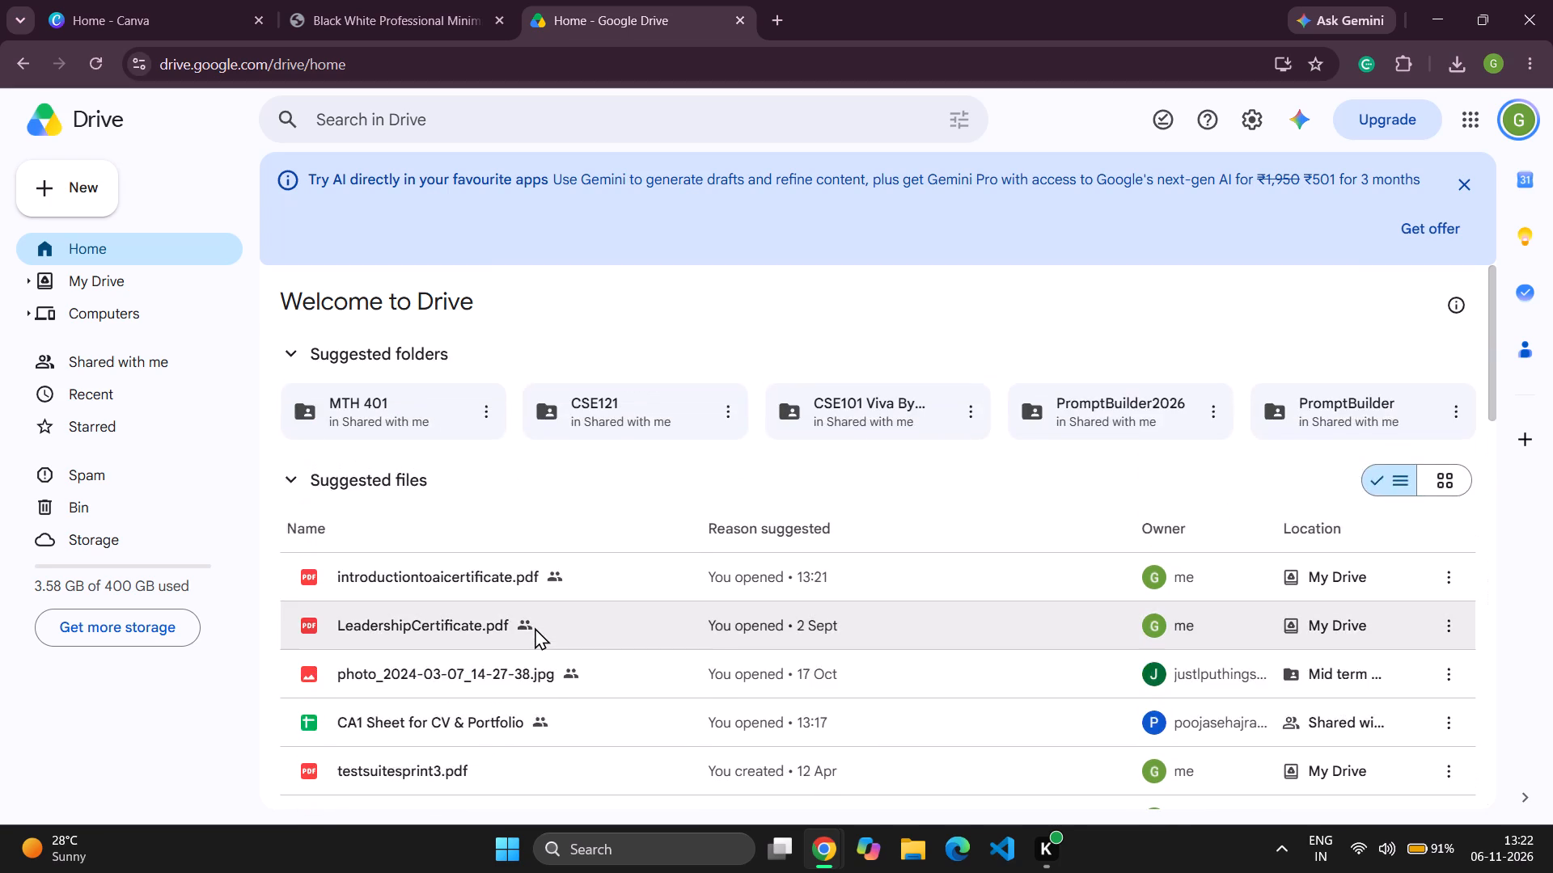
scroll(535, 627, down, 8)
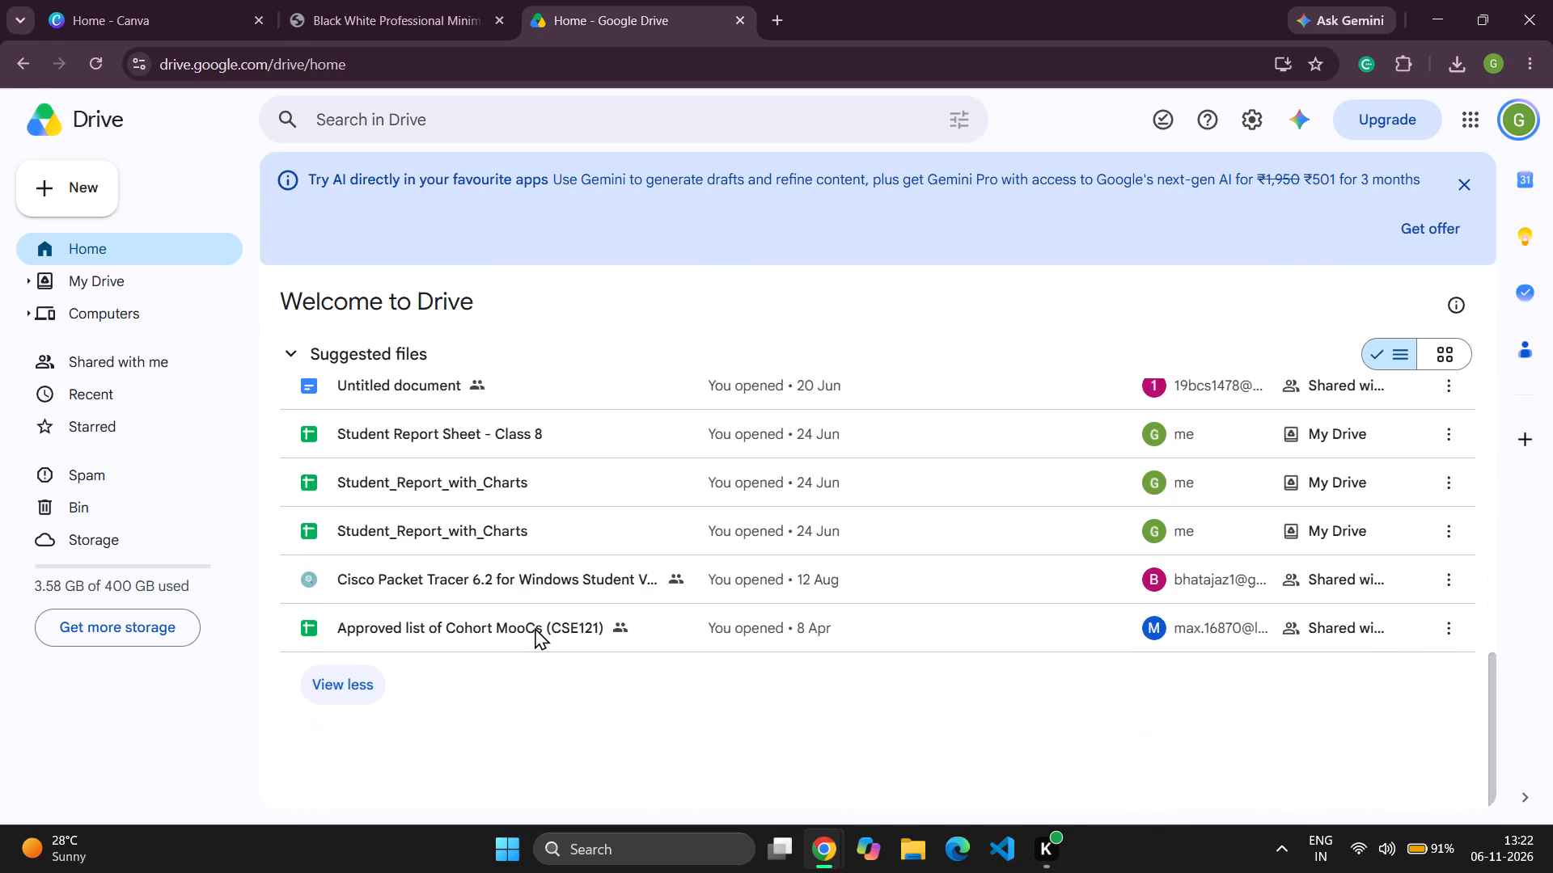
scroll(531, 696, up, 3)
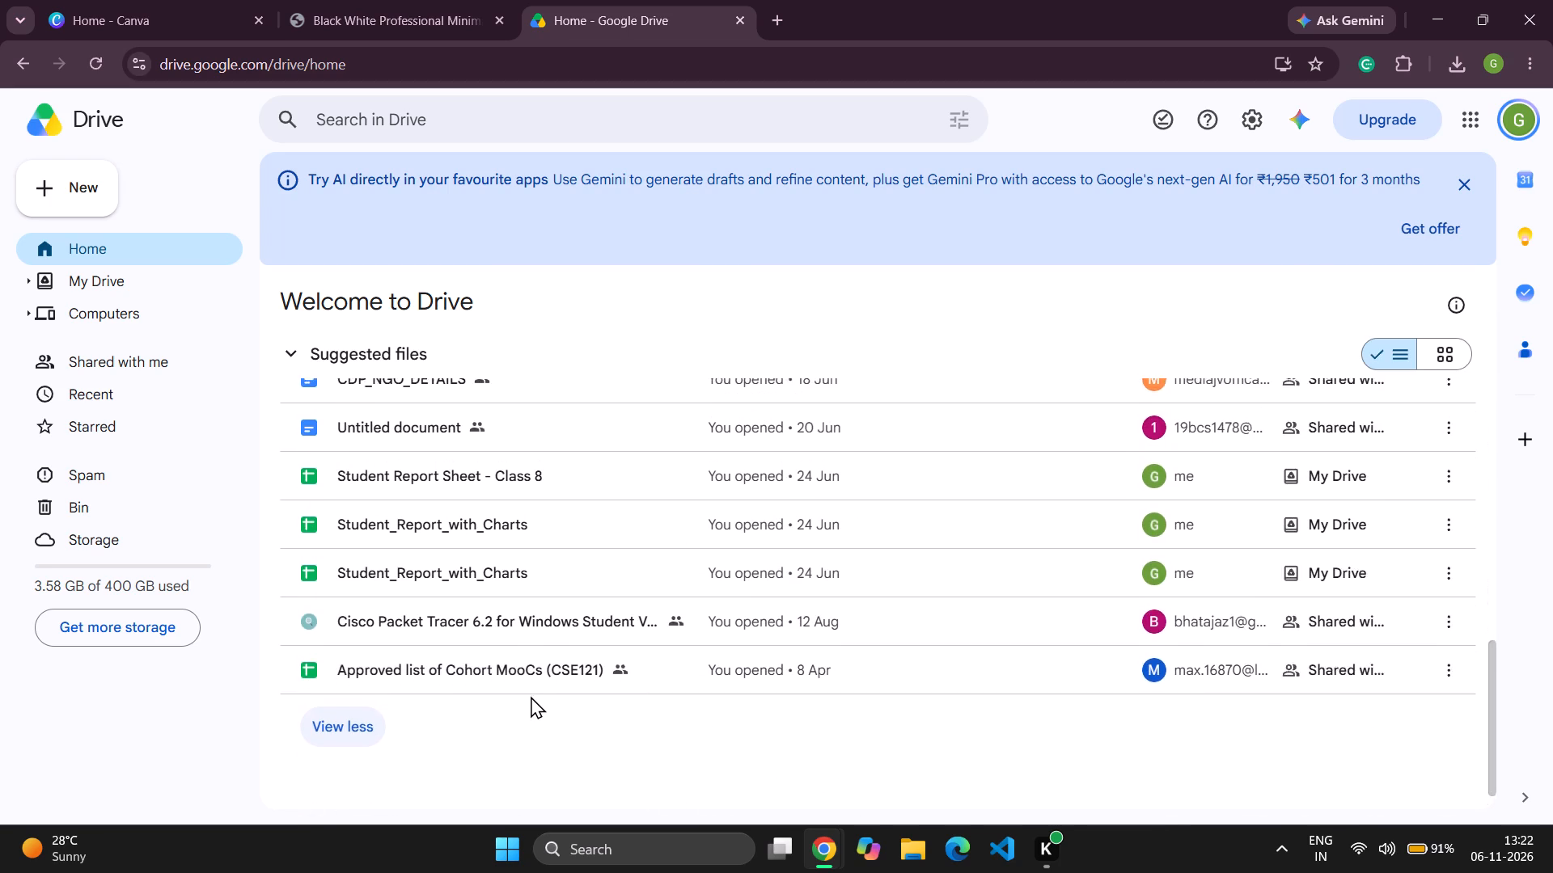
scroll(531, 696, up, 2)
scroll(531, 696, right, 1)
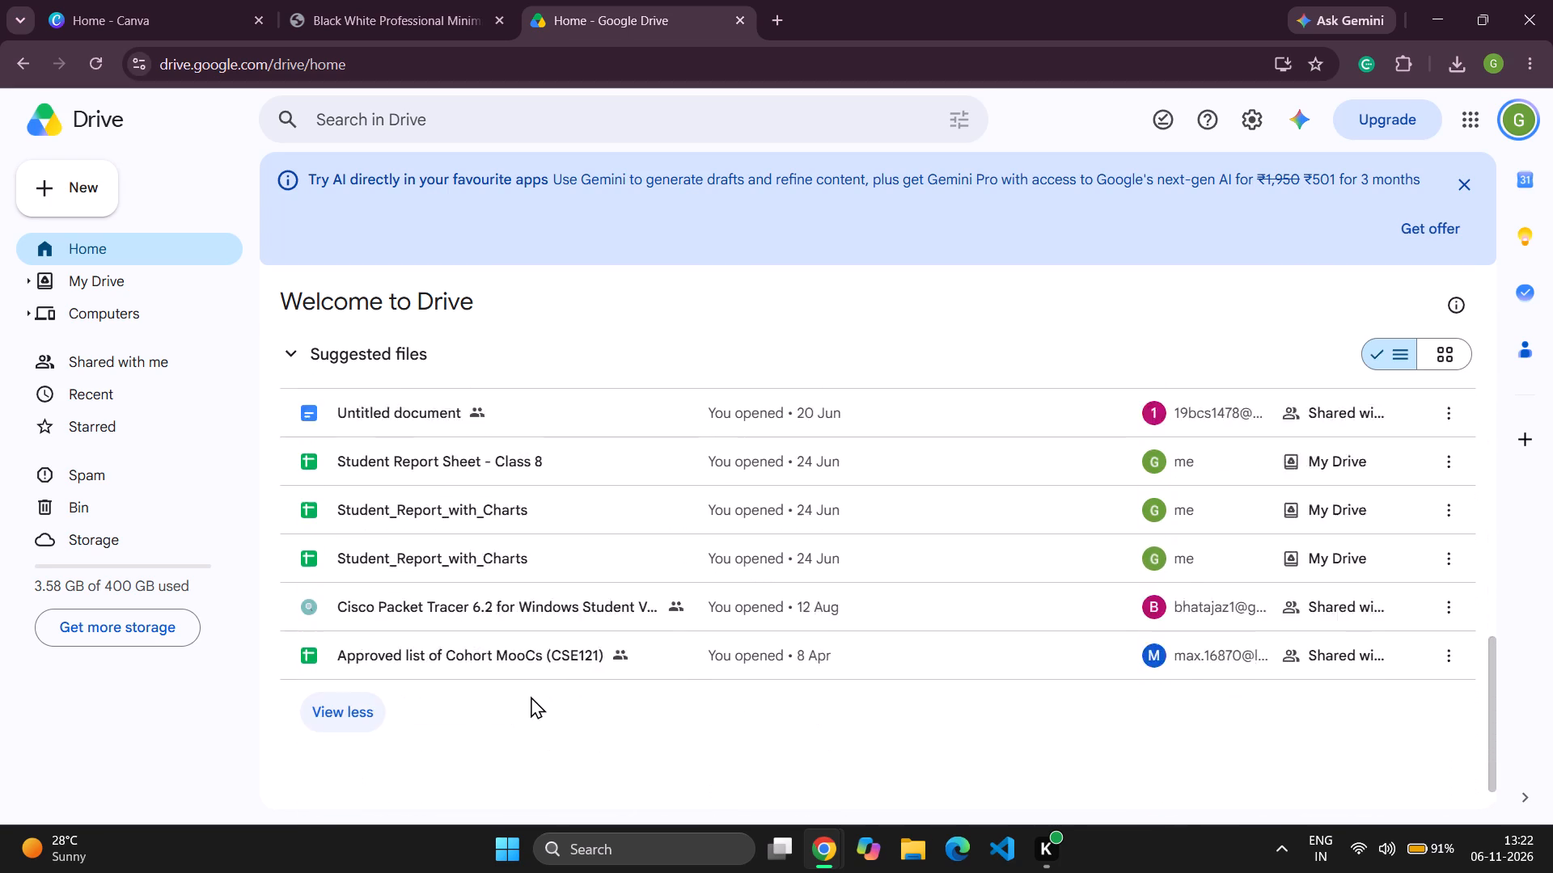
scroll(531, 696, right, 1)
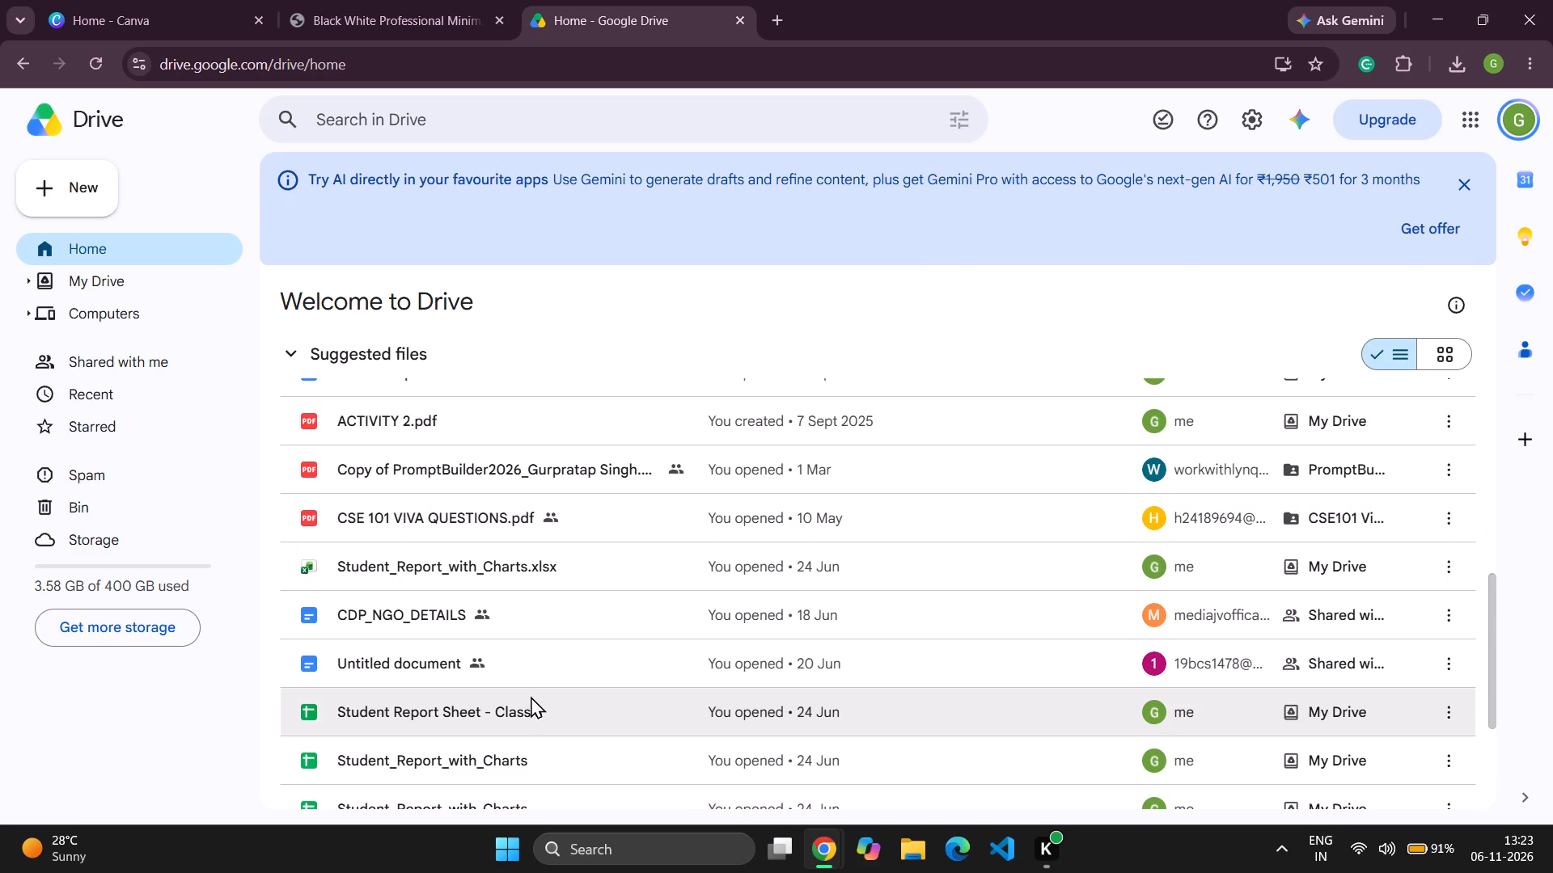
scroll(628, 673, up, 2)
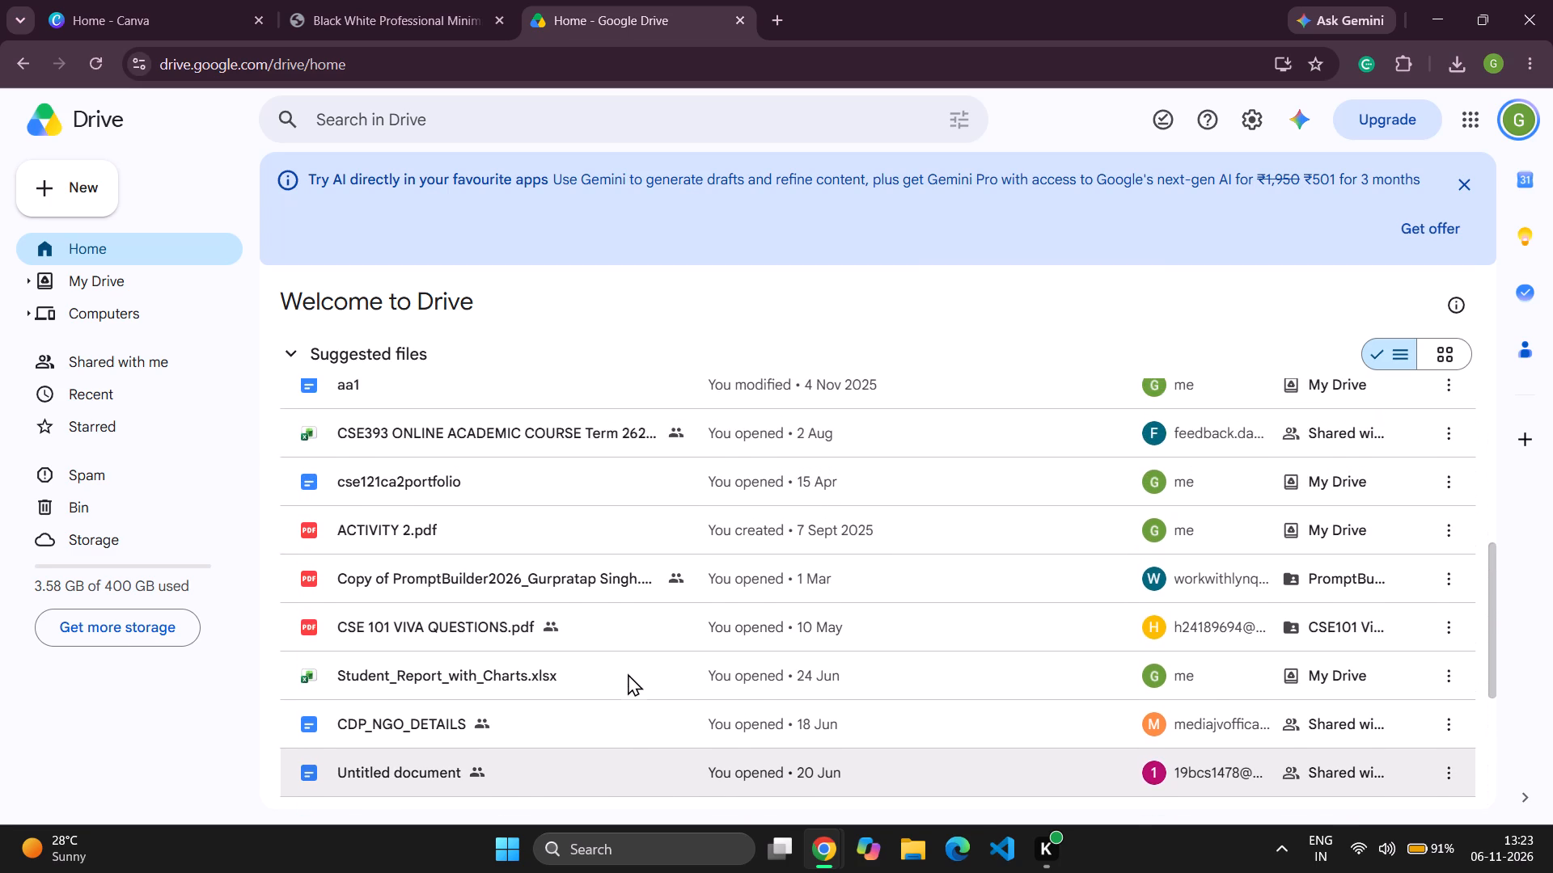
scroll(628, 673, up, 3)
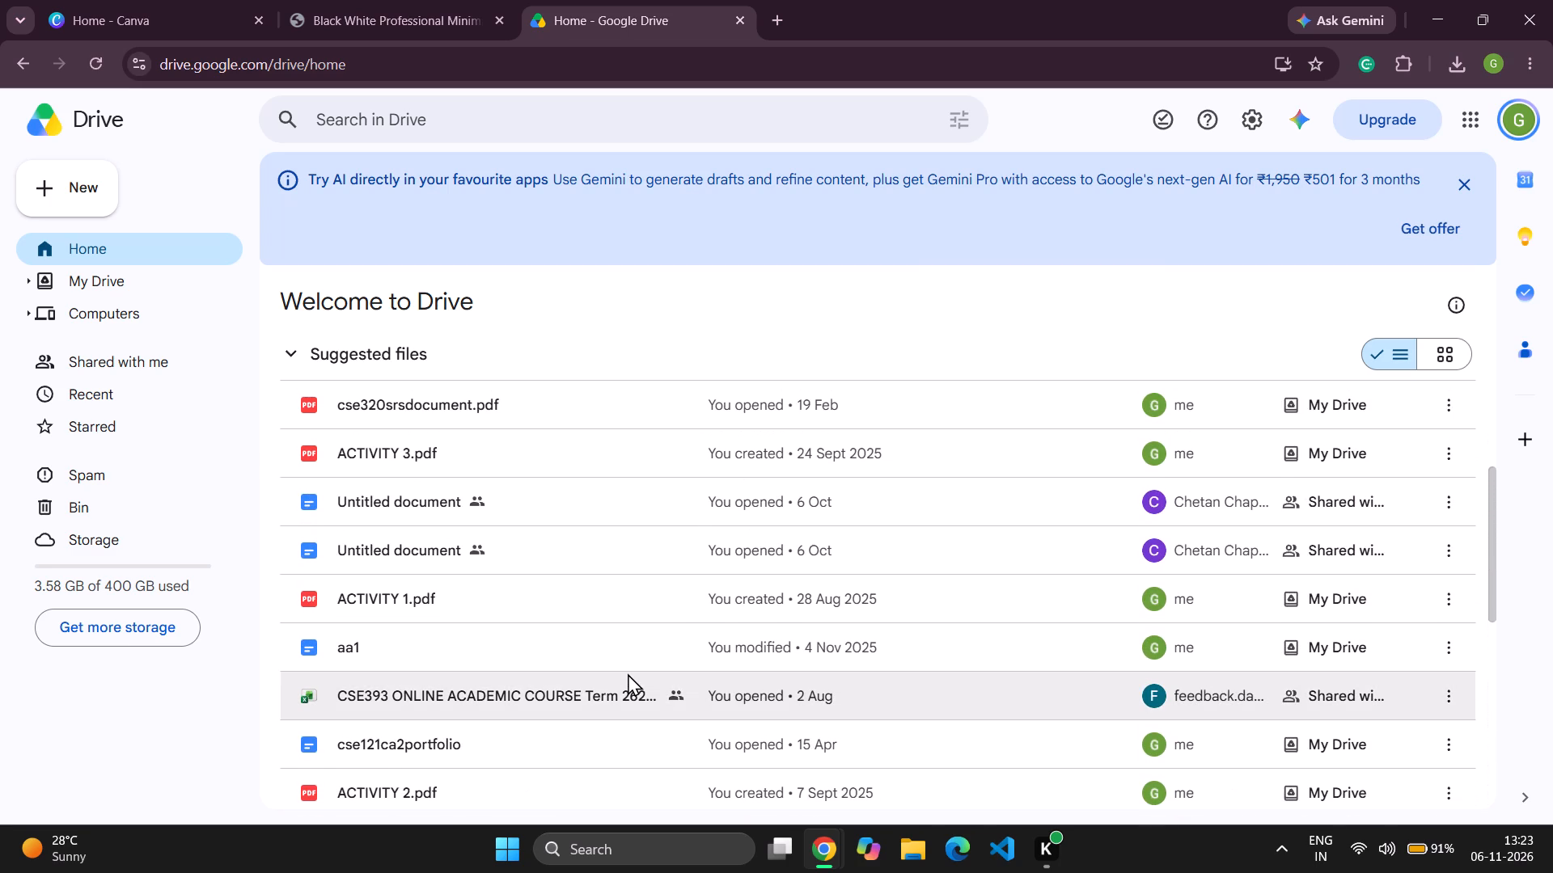
scroll(628, 673, up, 3)
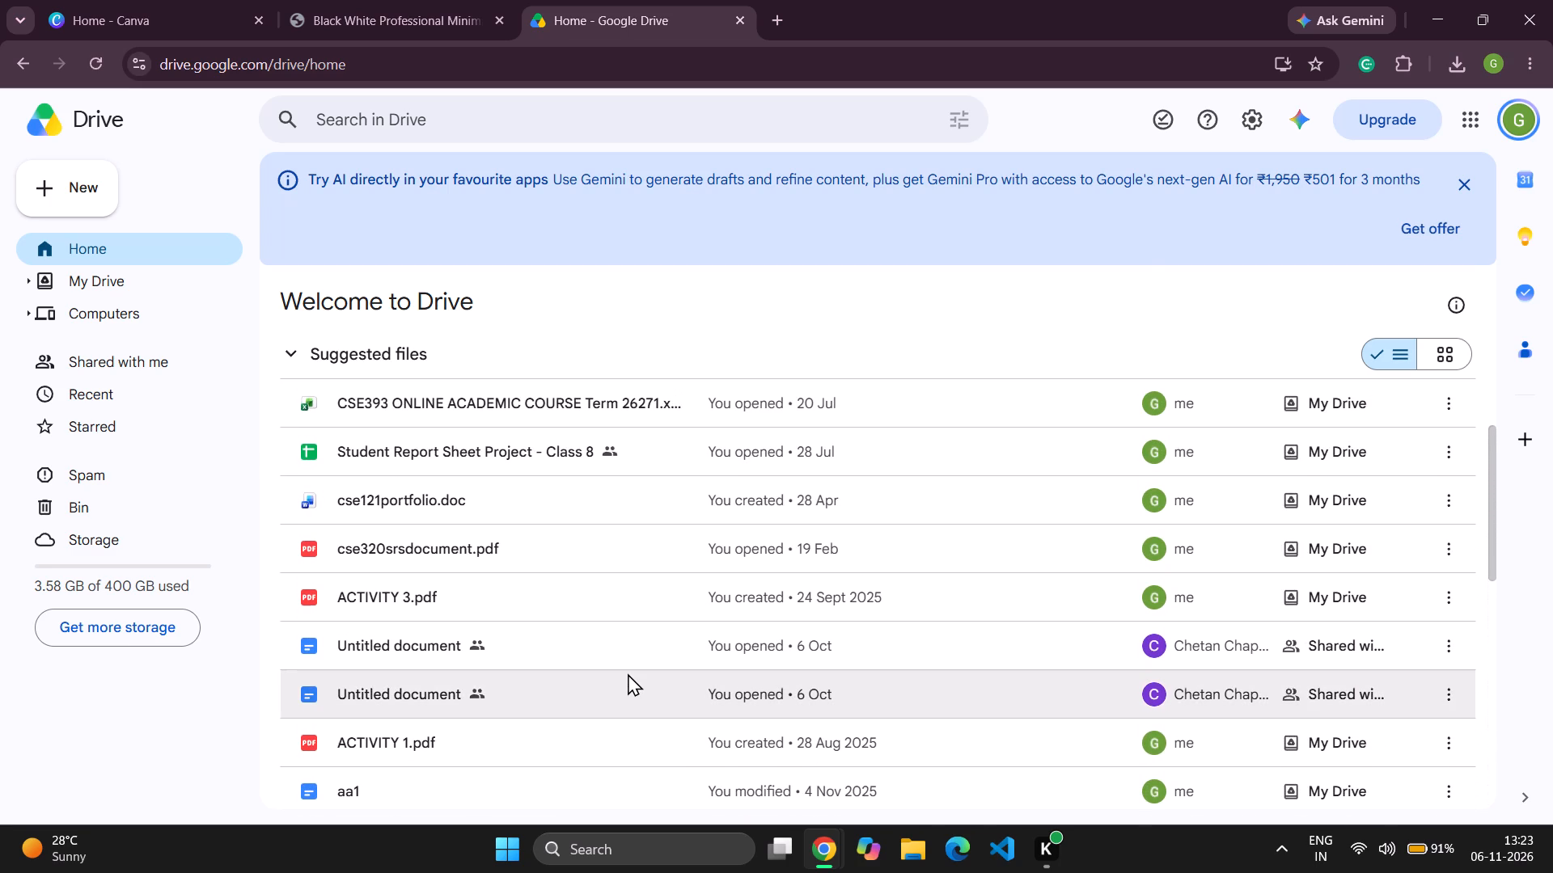
scroll(628, 673, up, 6)
scroll(628, 673, down, 10)
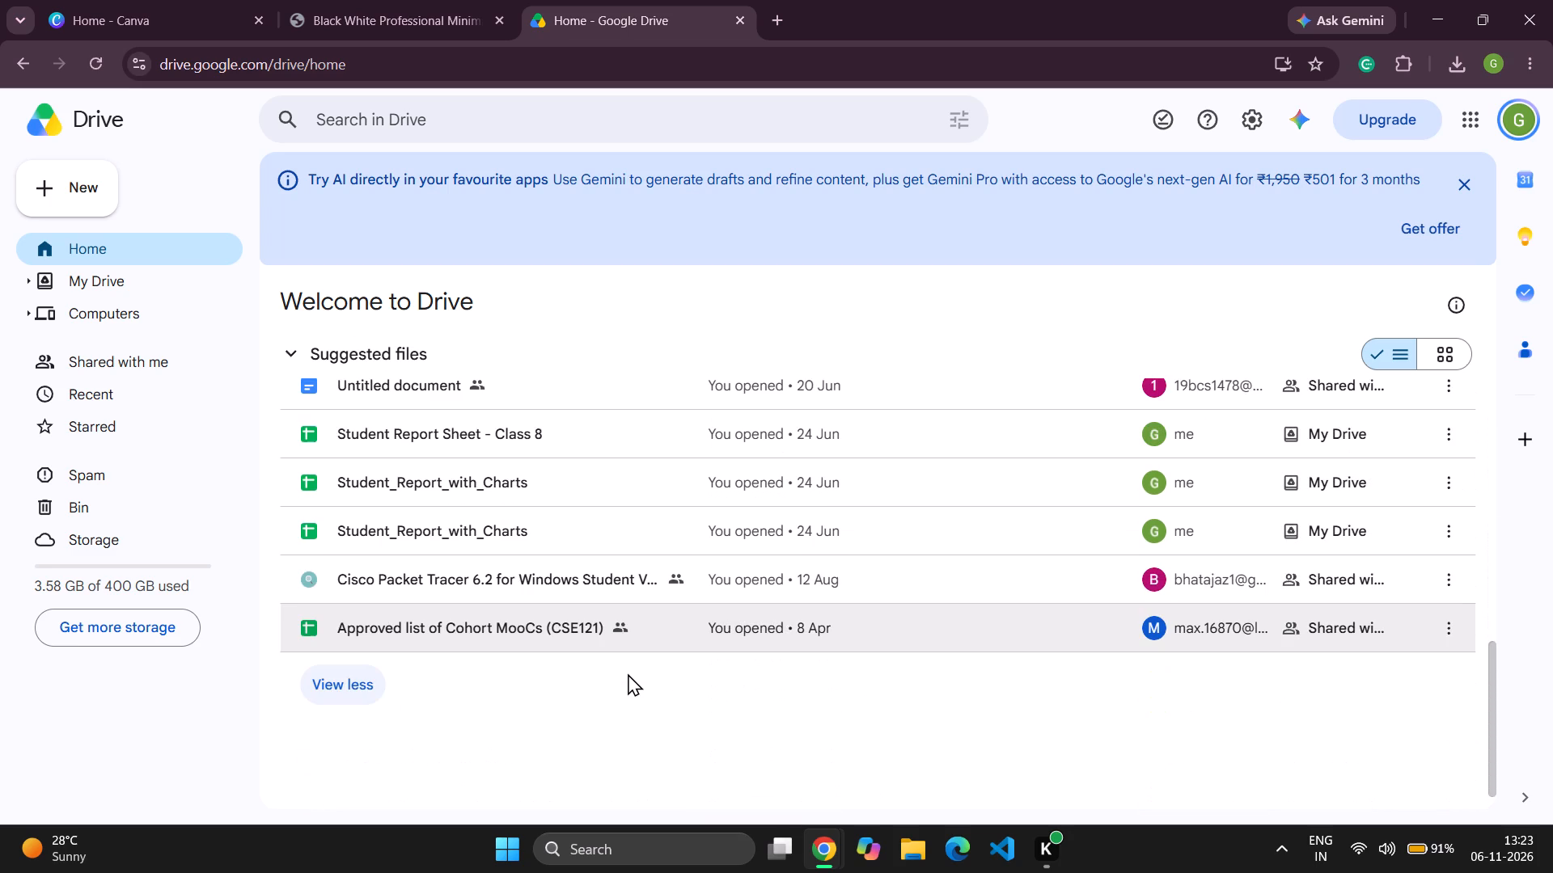
scroll(726, 628, up, 4)
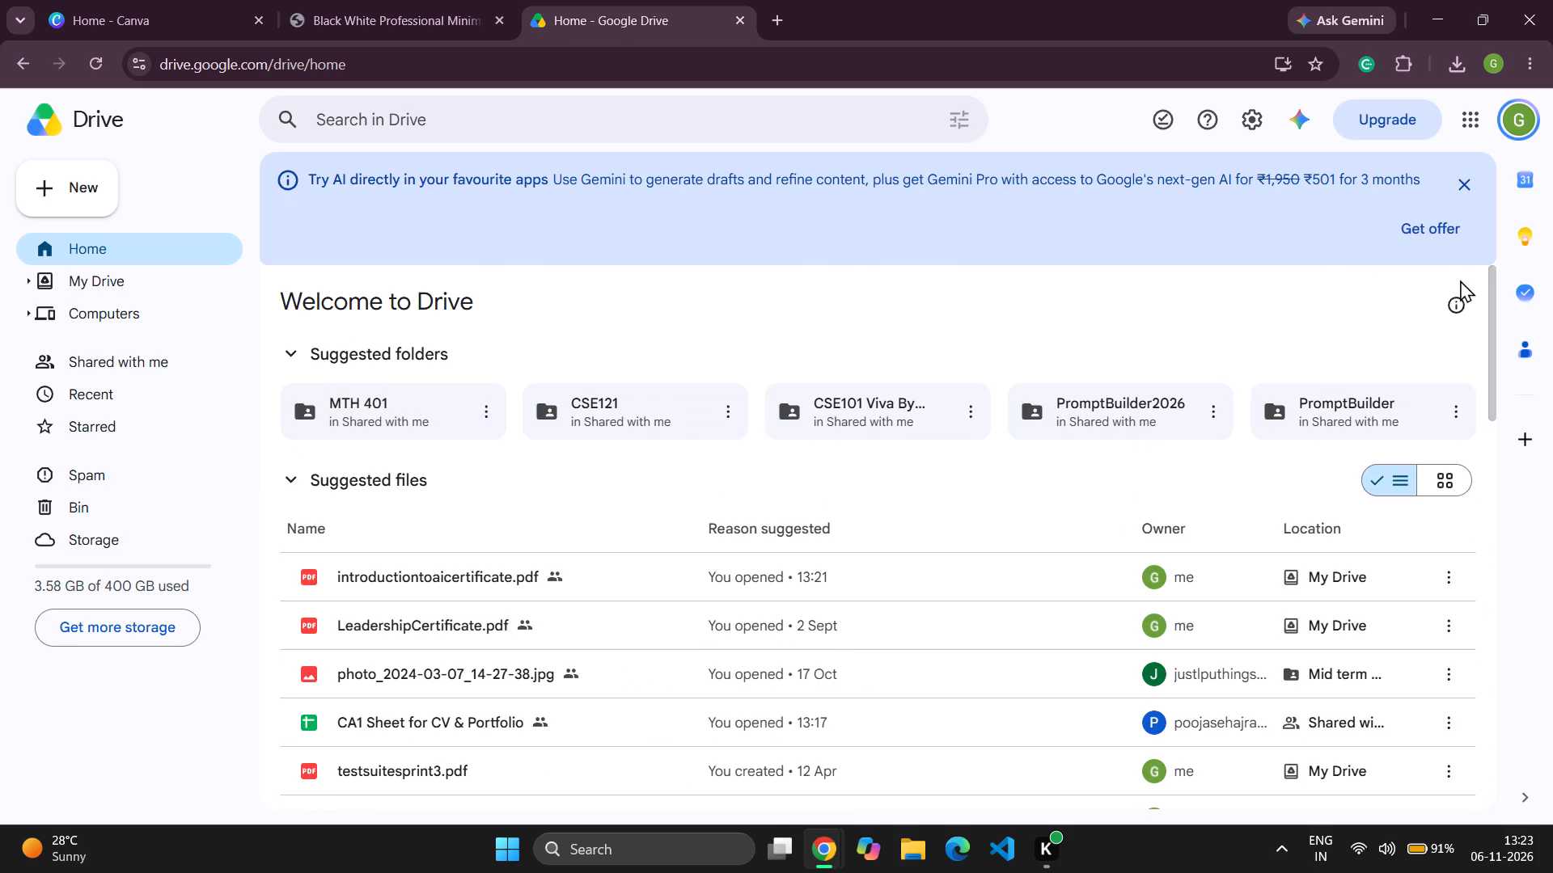
Return to the Black White Professional Minimalist Resume PDF and view the viewer's additional options.
click(380, 0)
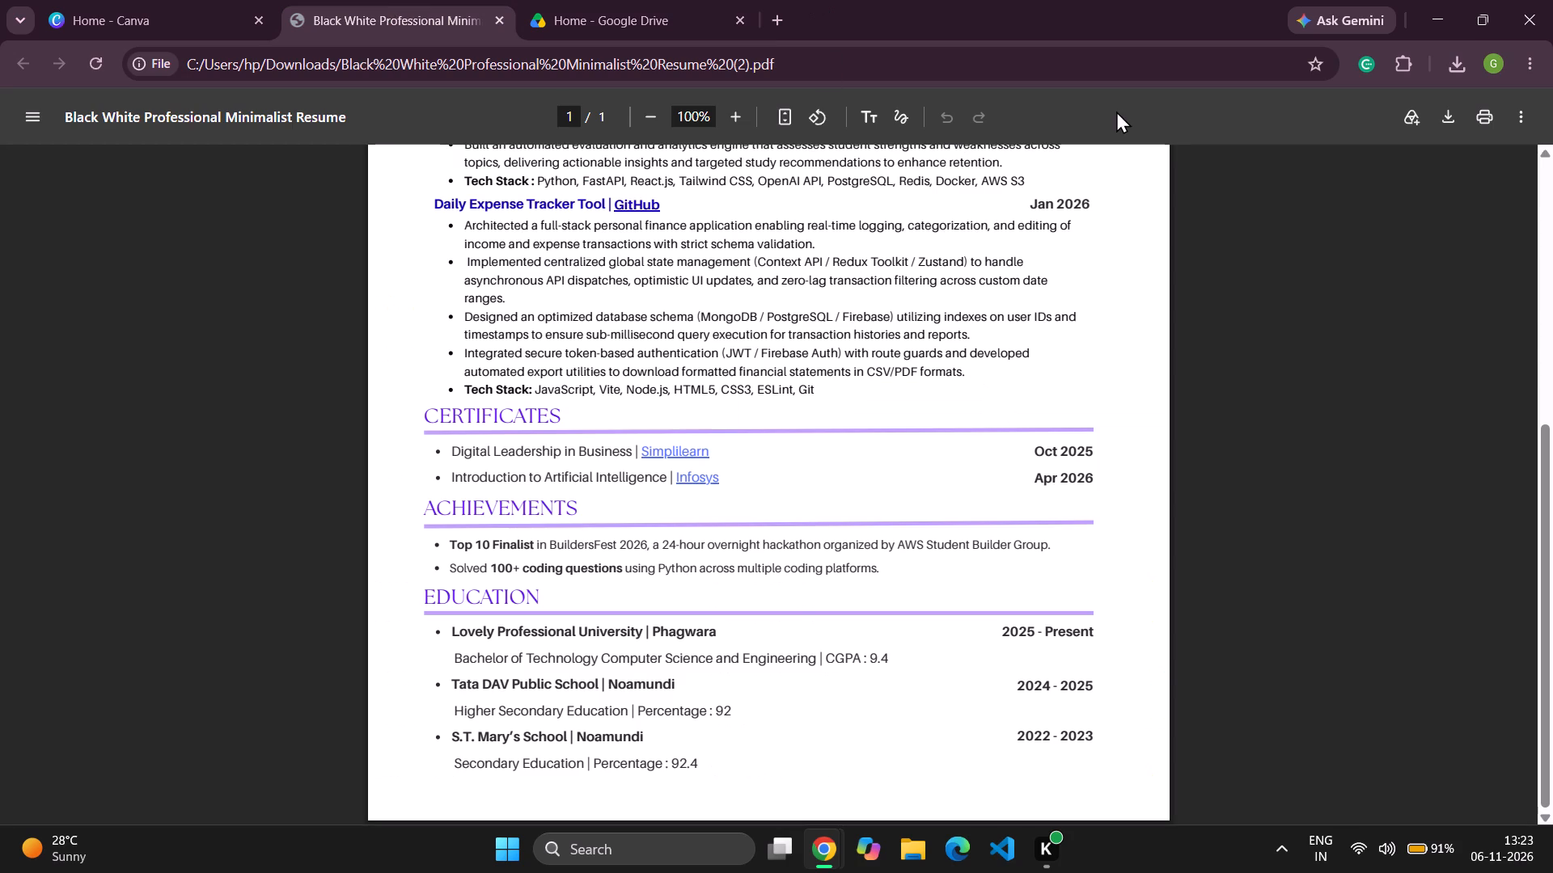
click(1522, 117)
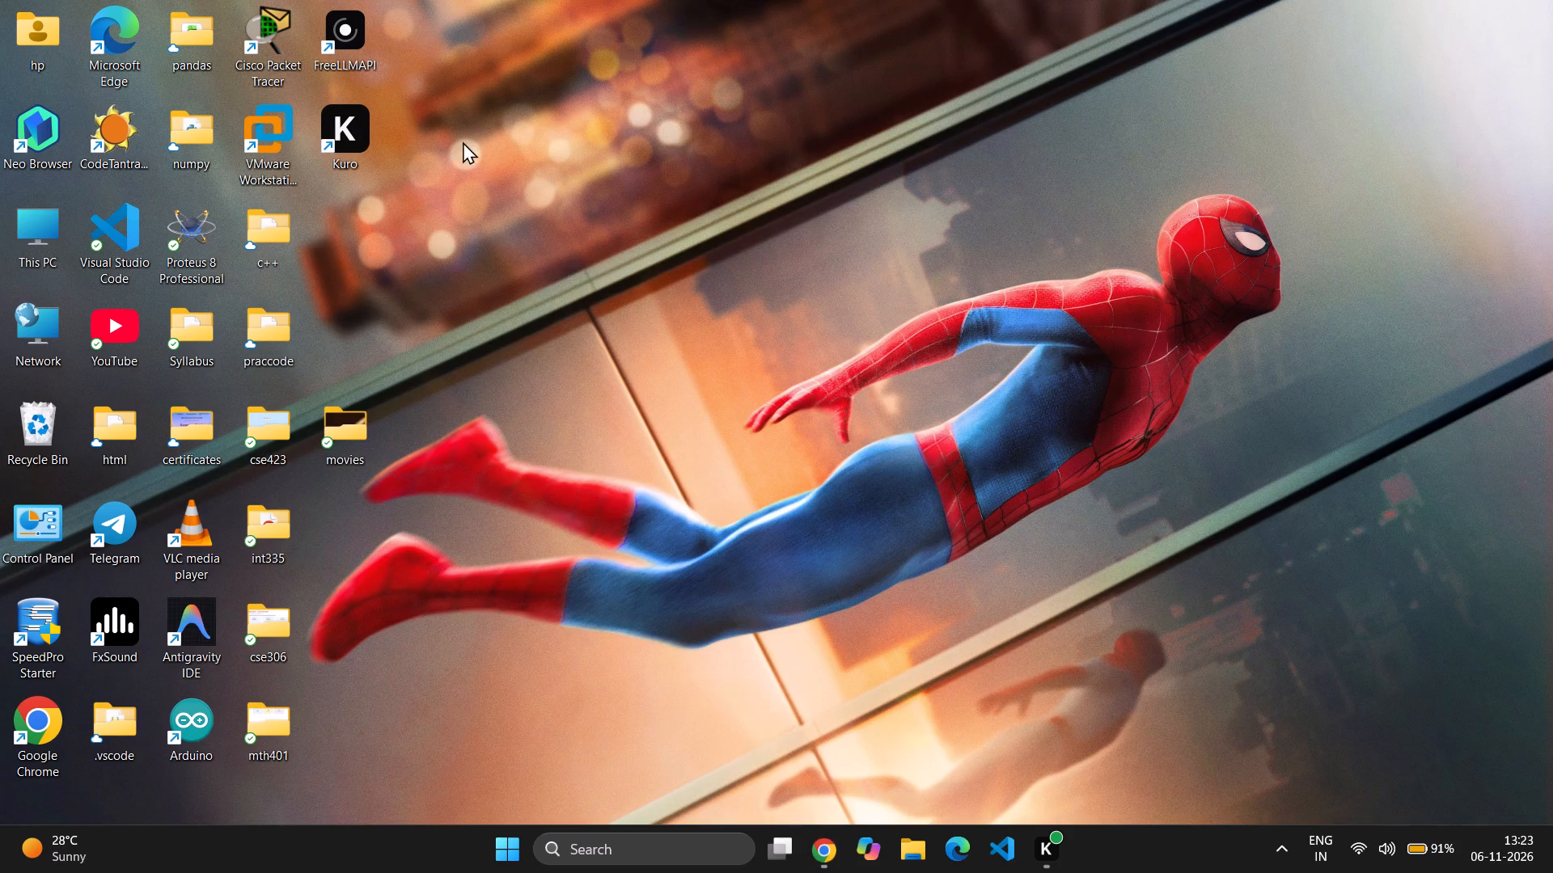
Open the Downloads folder in File Explorer, starting from This PC on the desktop.
right_click(48, 247)
right_click(48, 247)
double_click(48, 247)
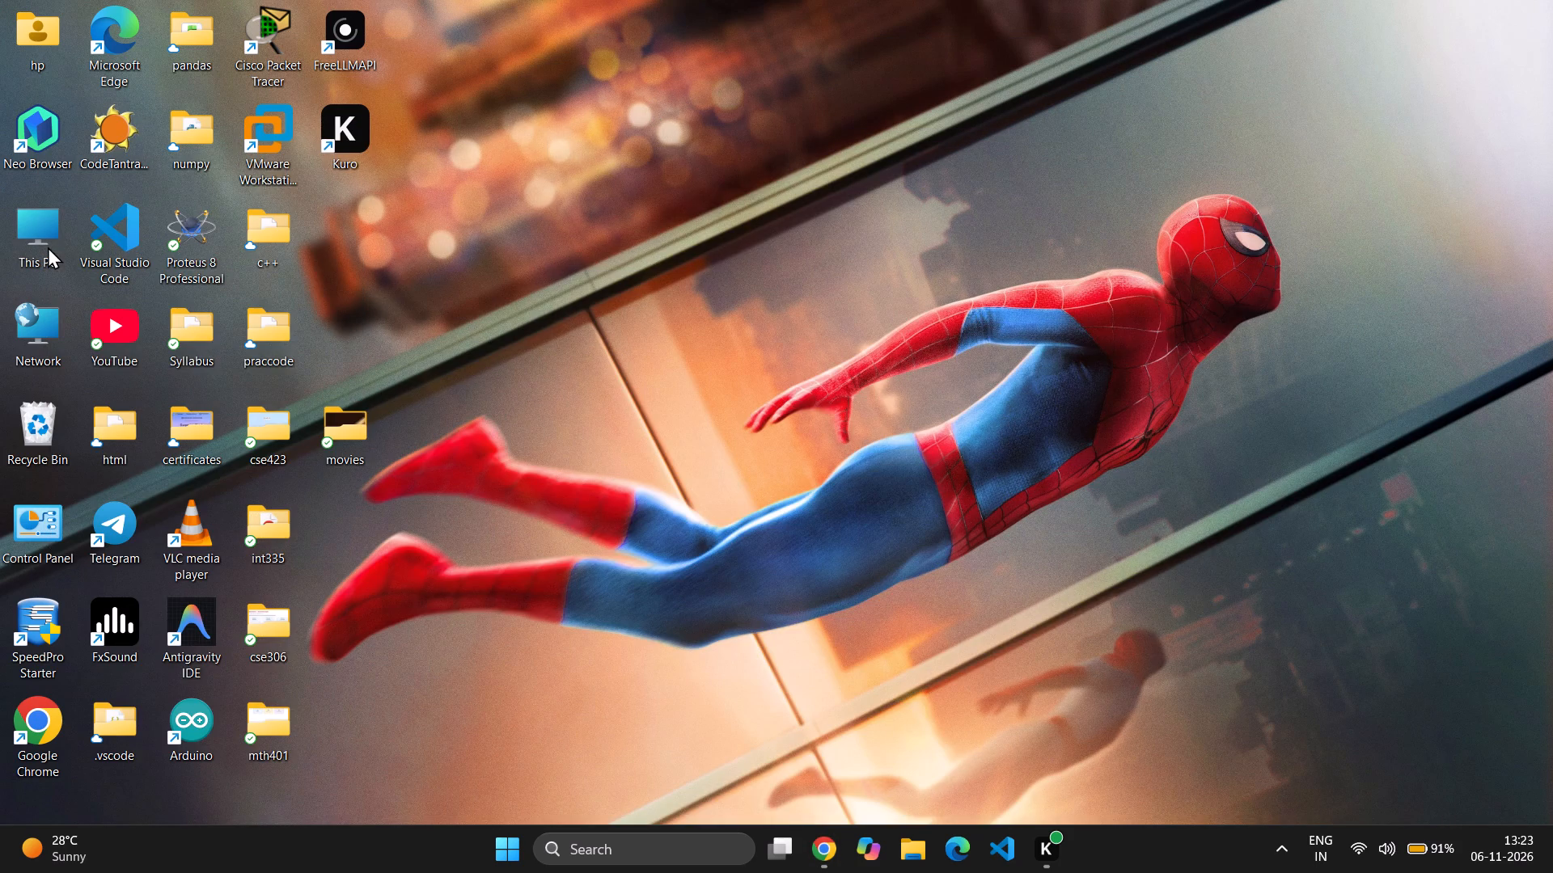
double_click(48, 247)
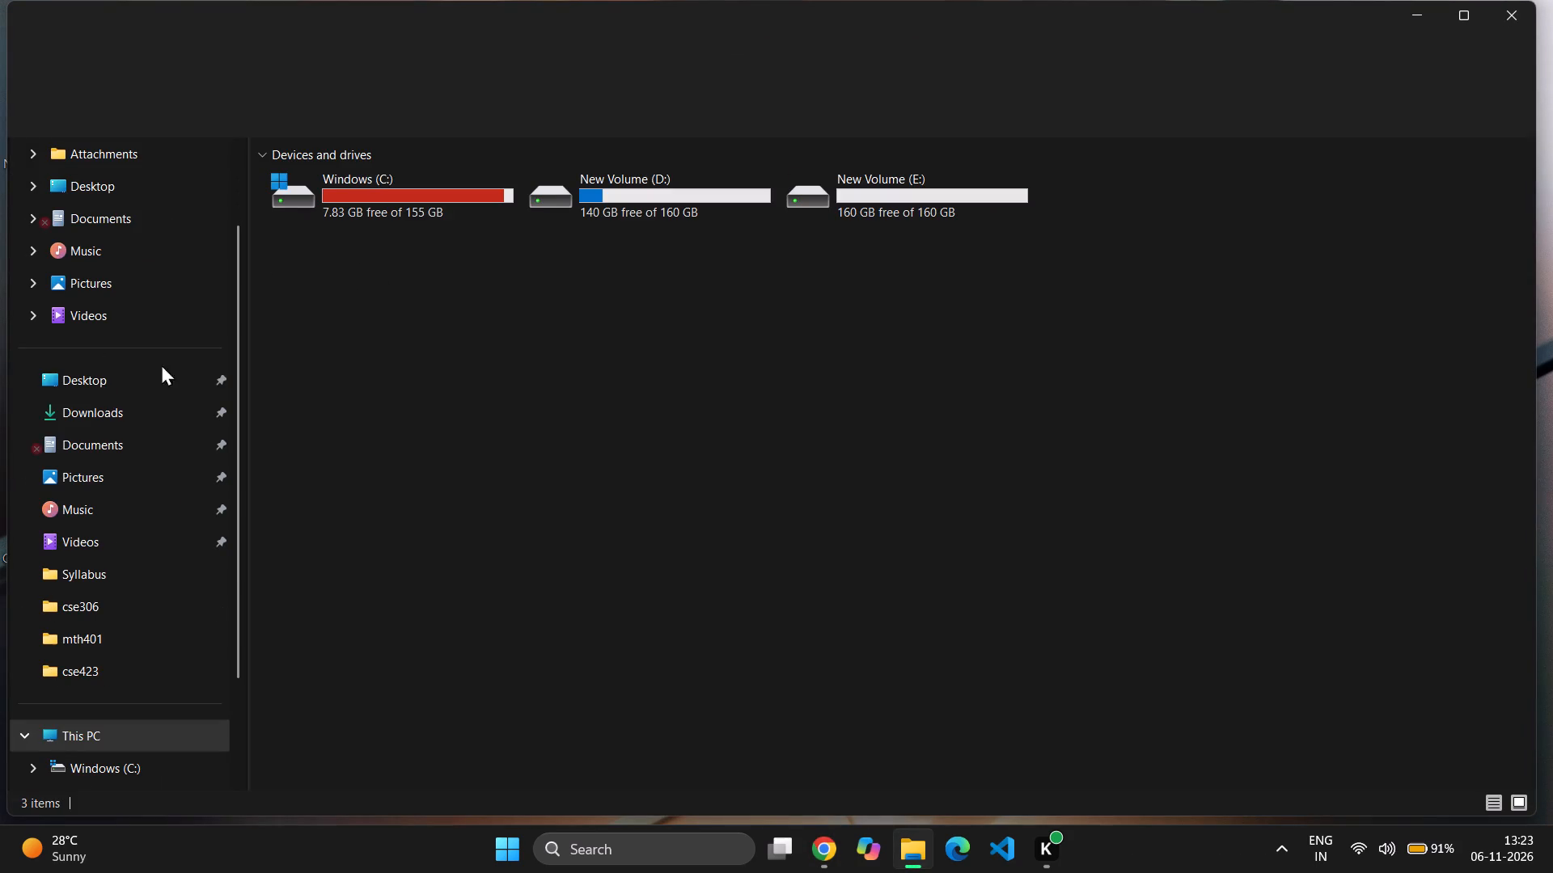
click(133, 412)
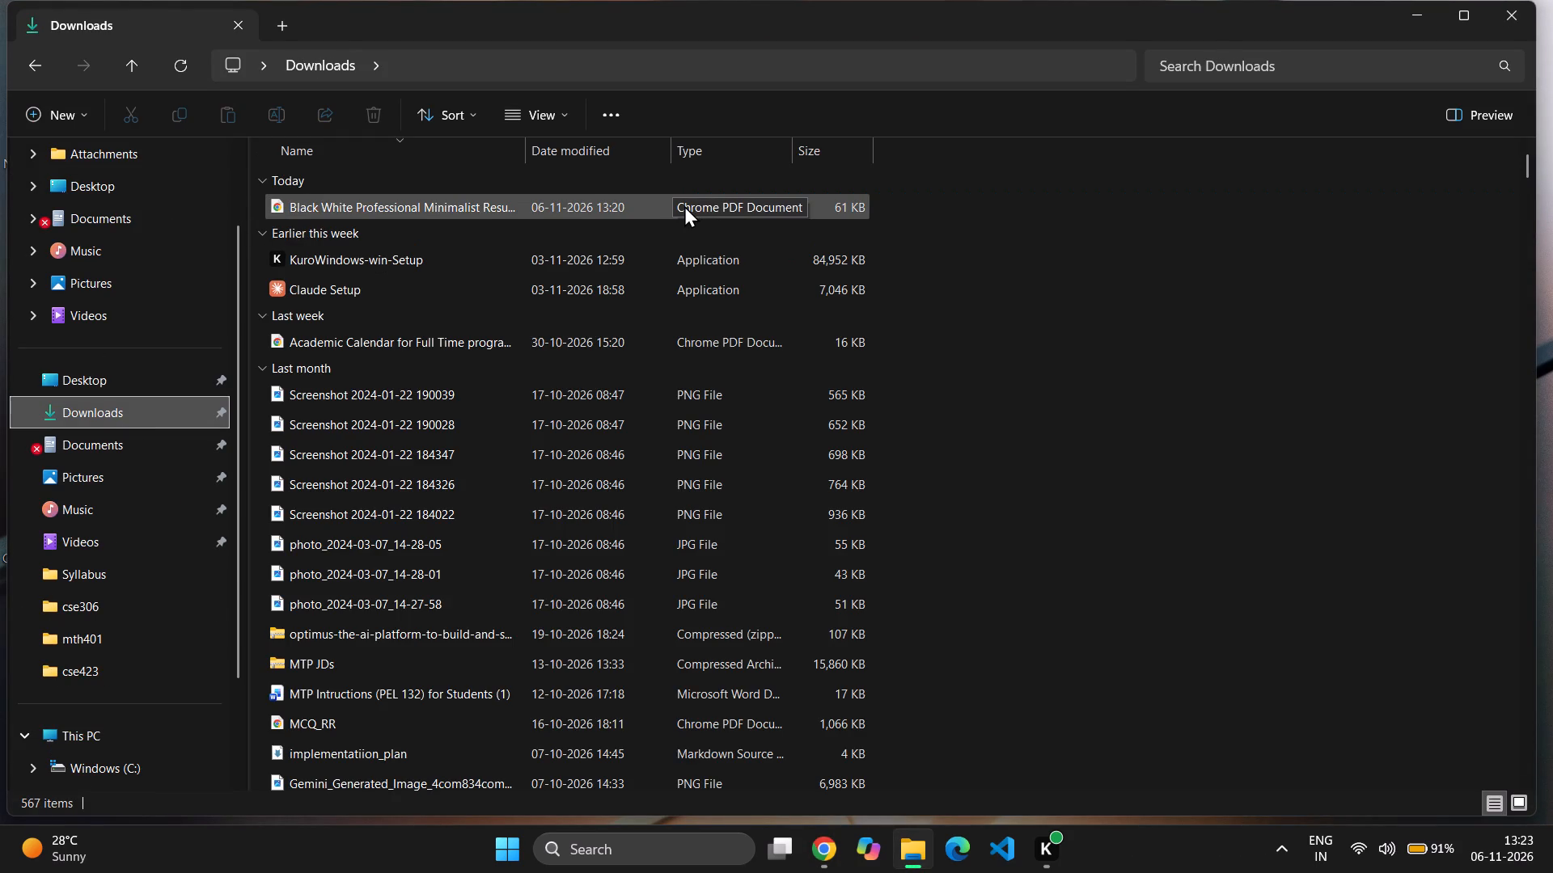
Switch back to the resume PDF in Chrome.
key(alt+Tab)
alt+click(1098, 272)
key(alt+Tab)
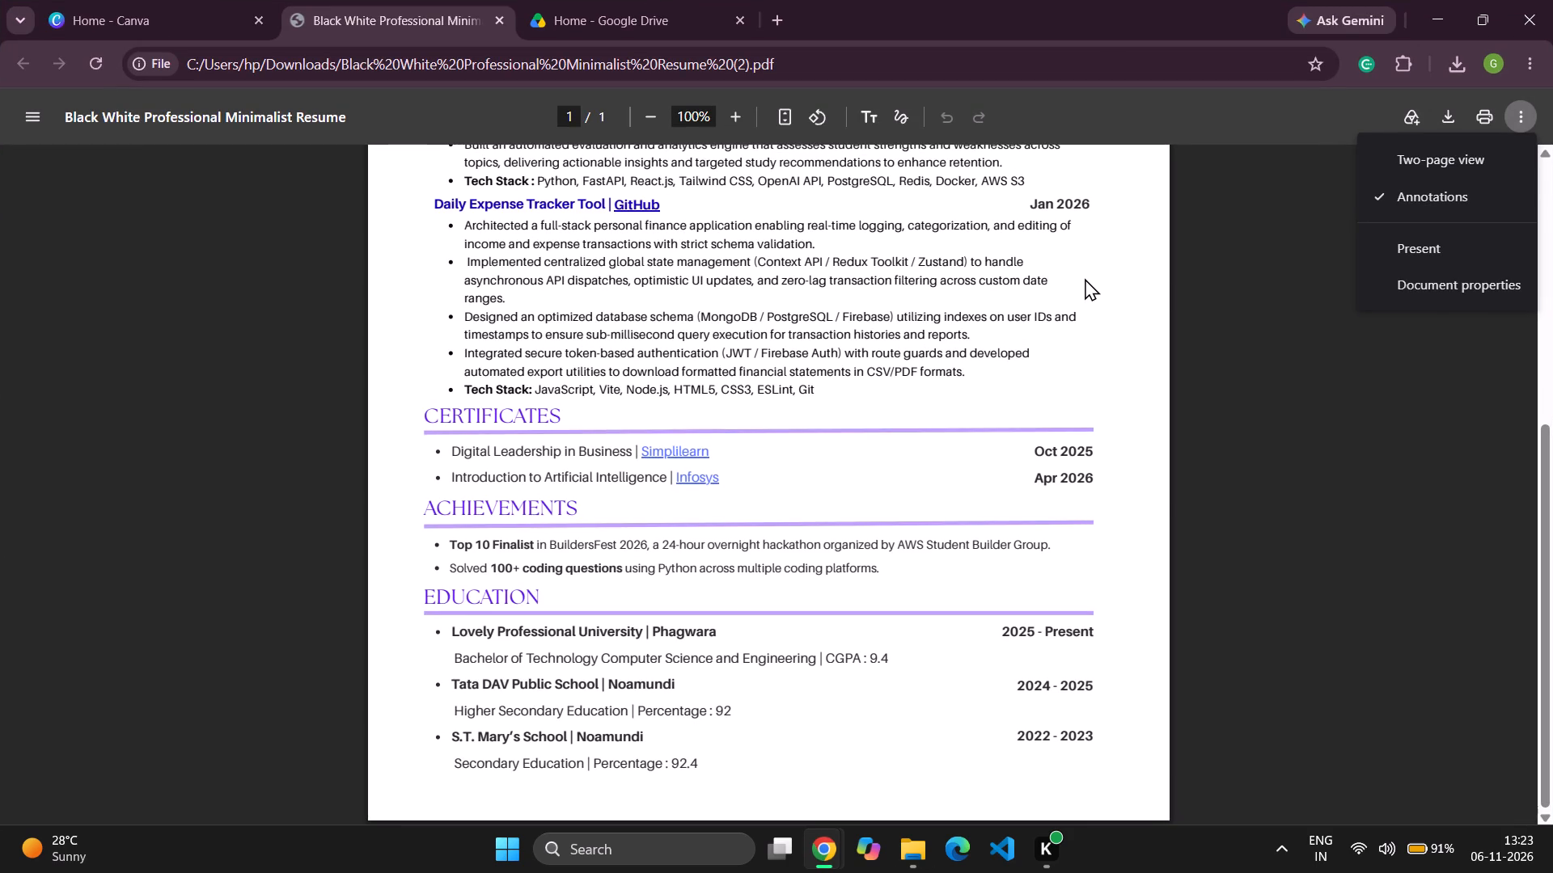
Switch to Google Drive, start a file upload and browse to the Downloads folder.
click(671, 13)
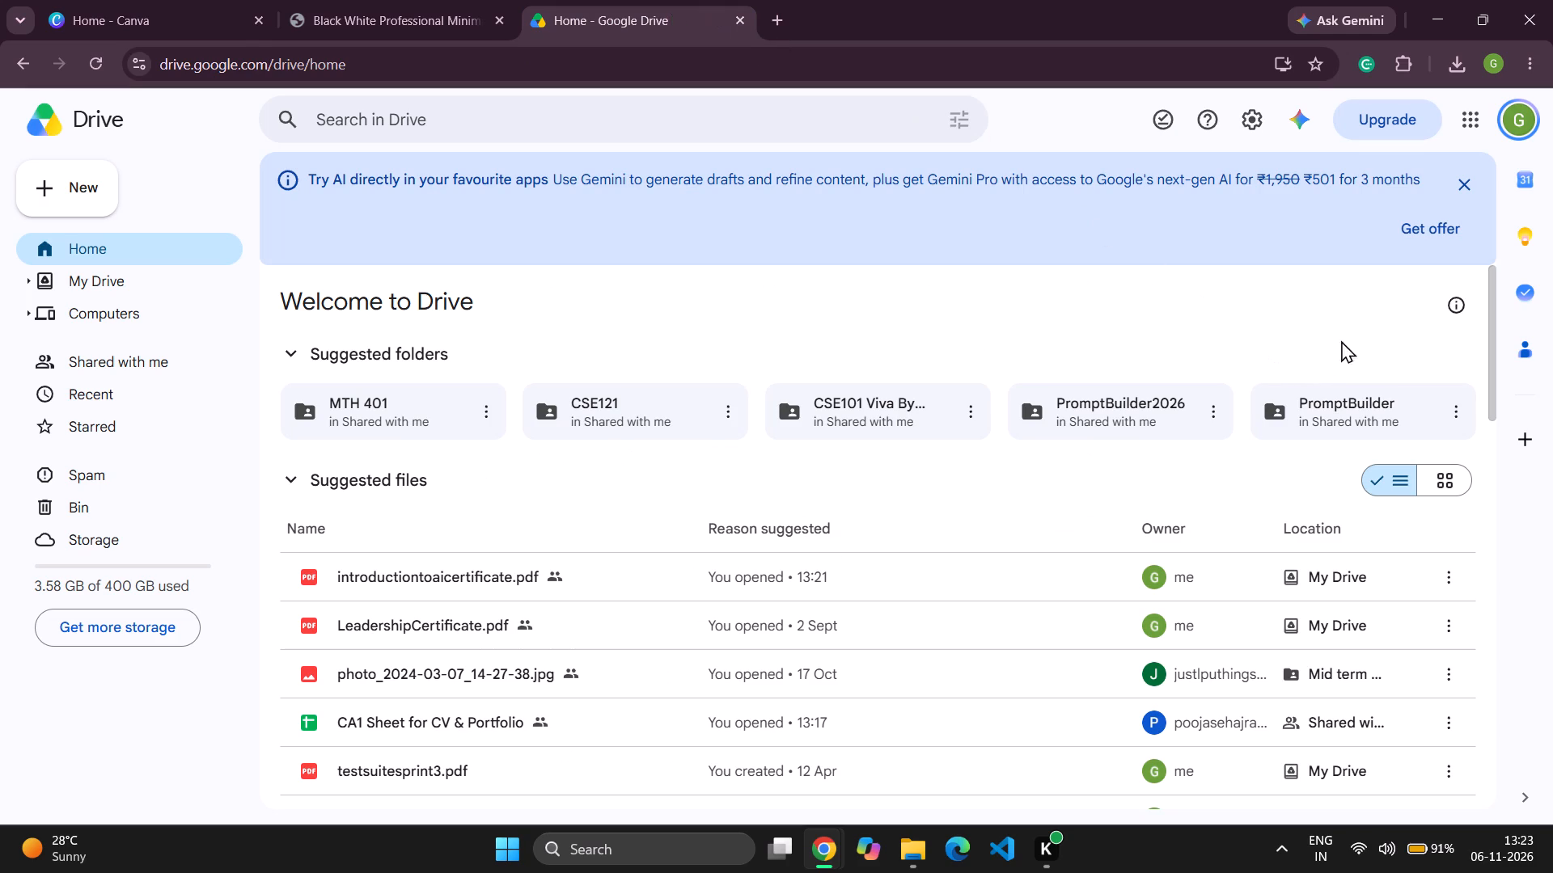
click(1464, 183)
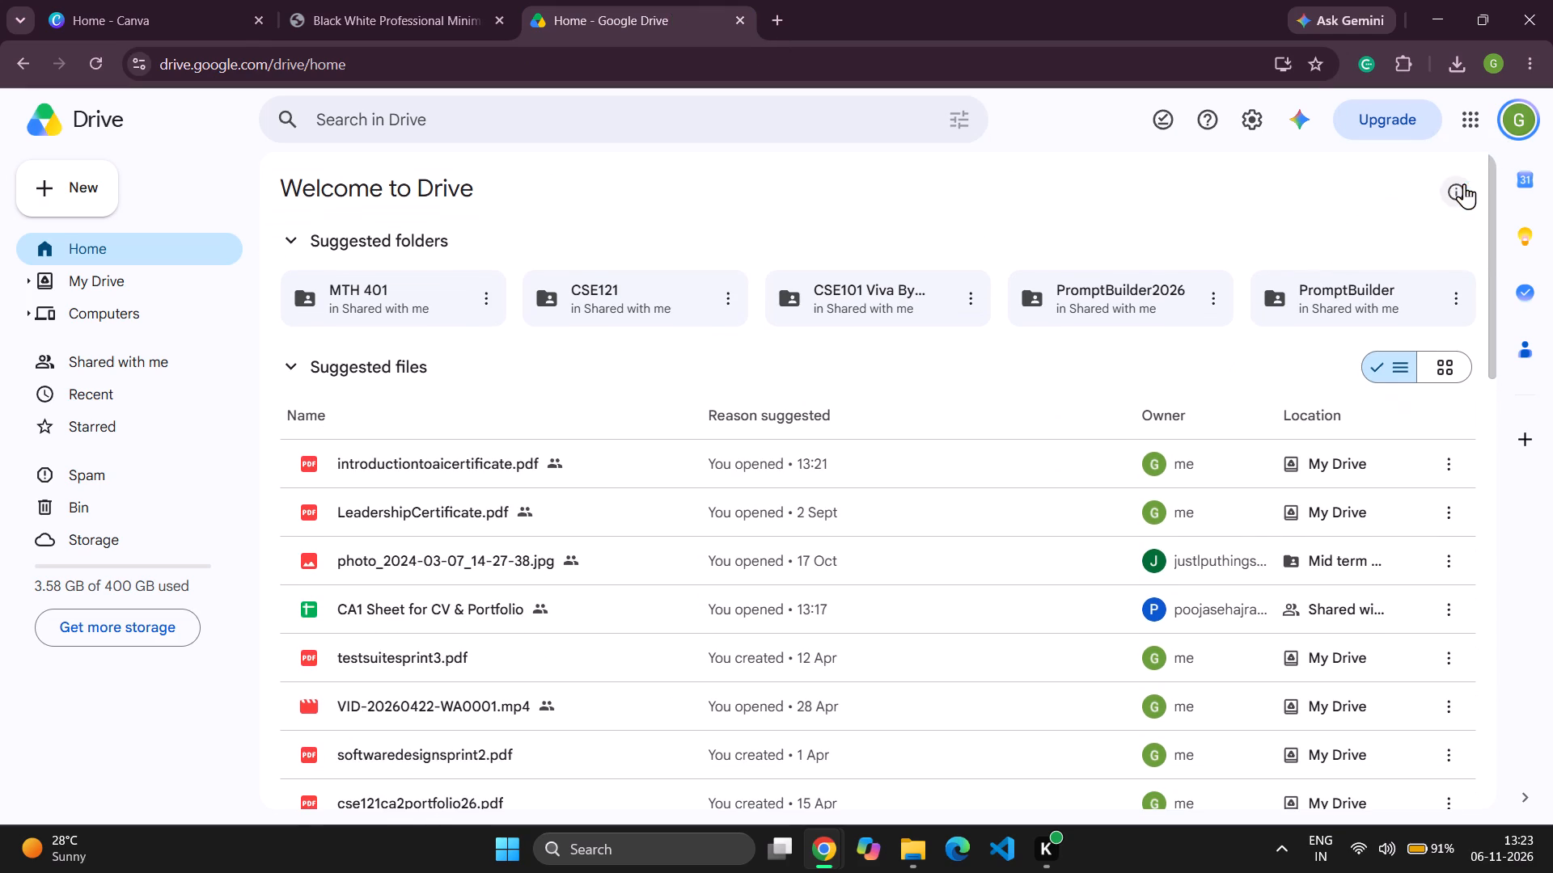
click(88, 173)
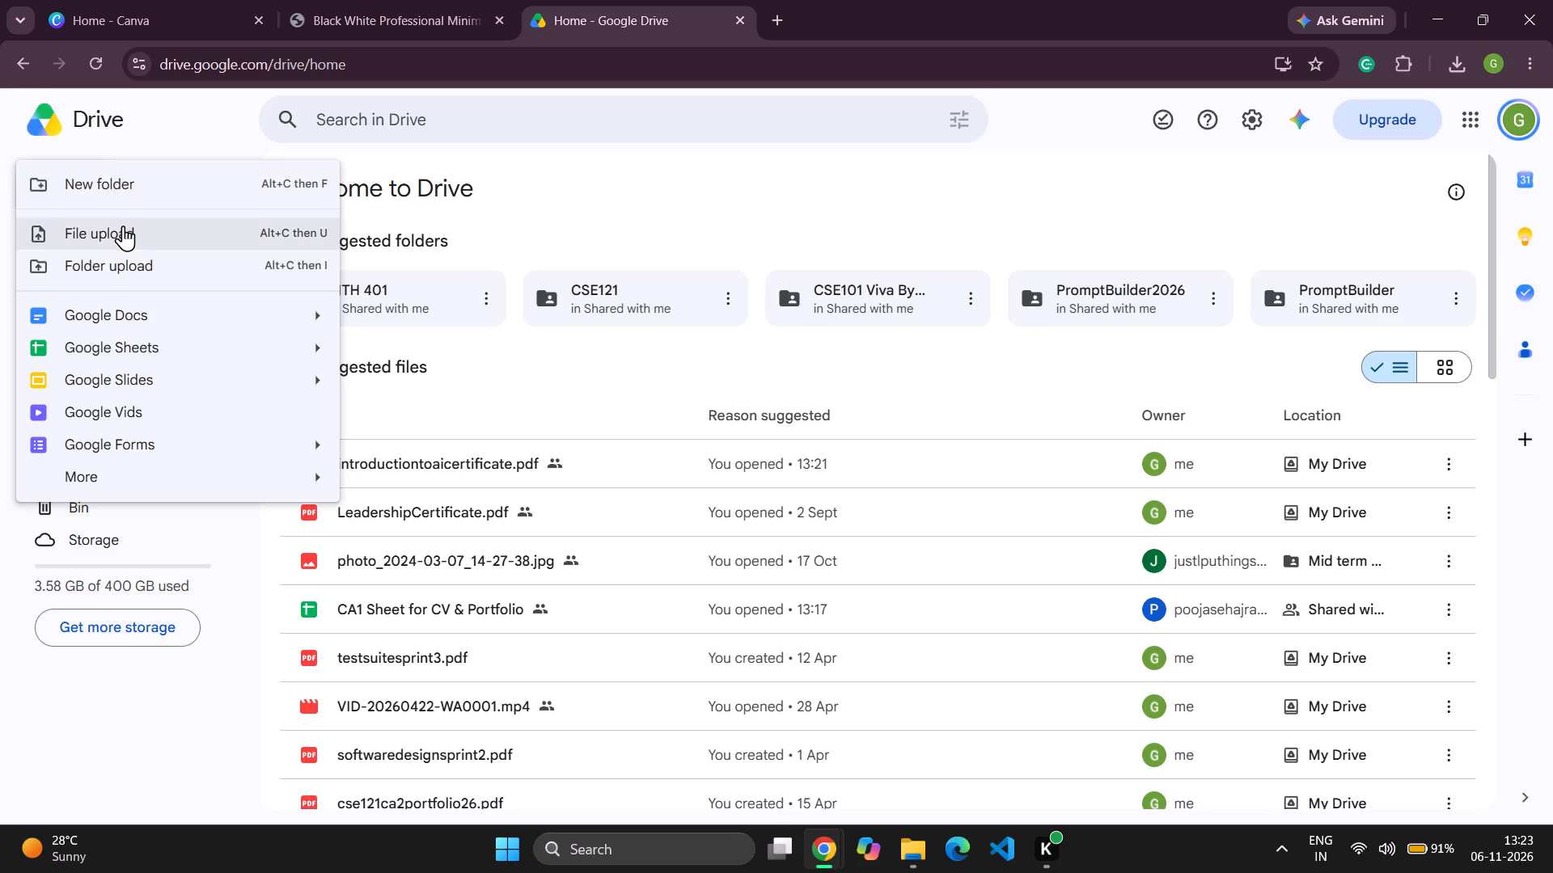
click(123, 229)
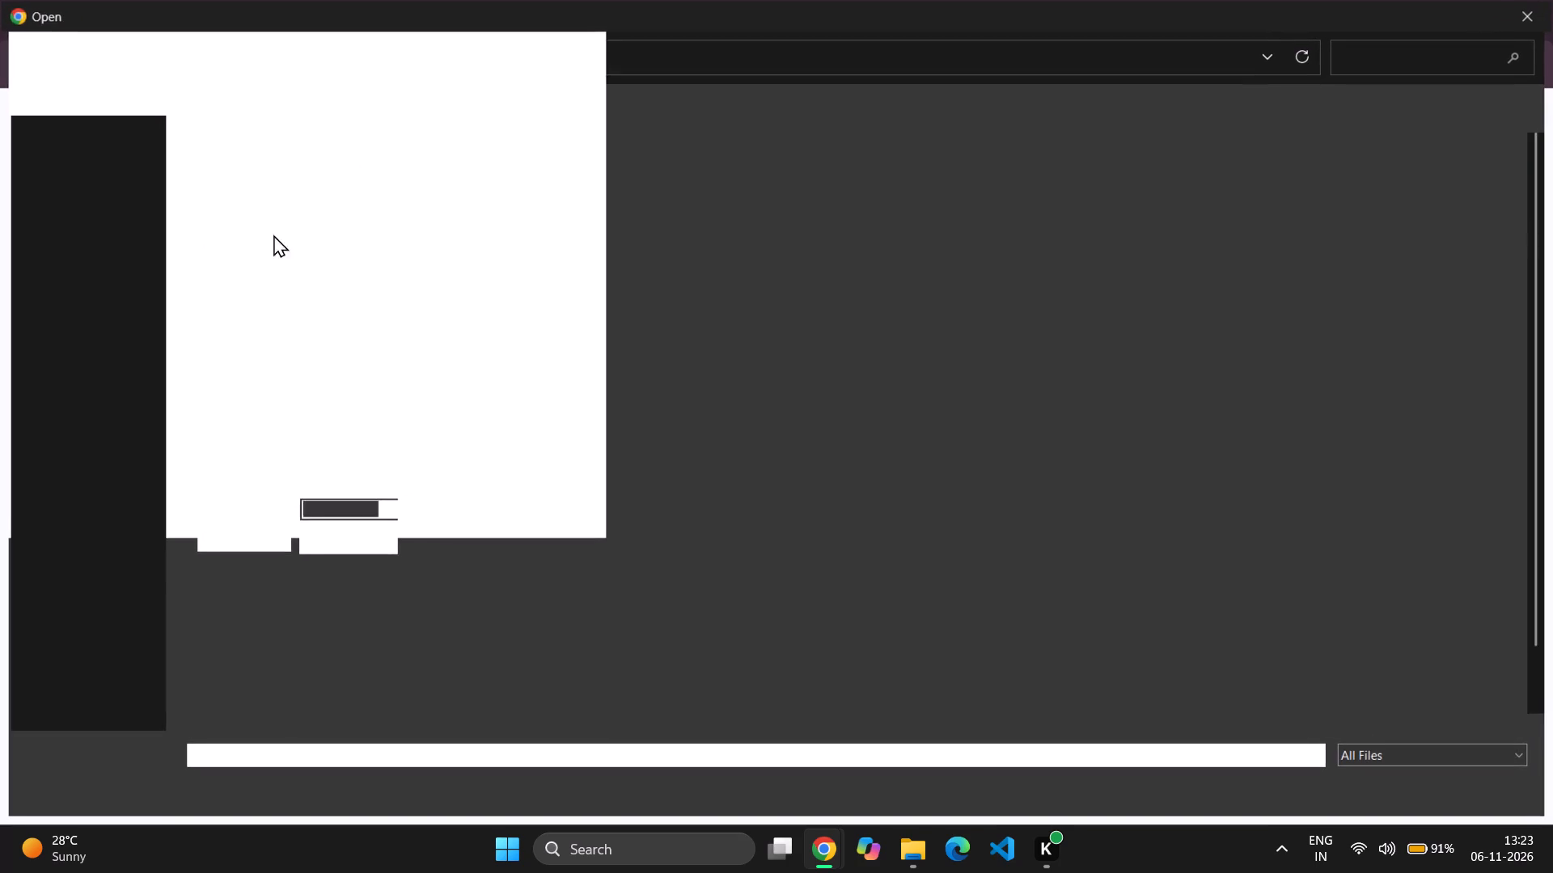
click(105, 354)
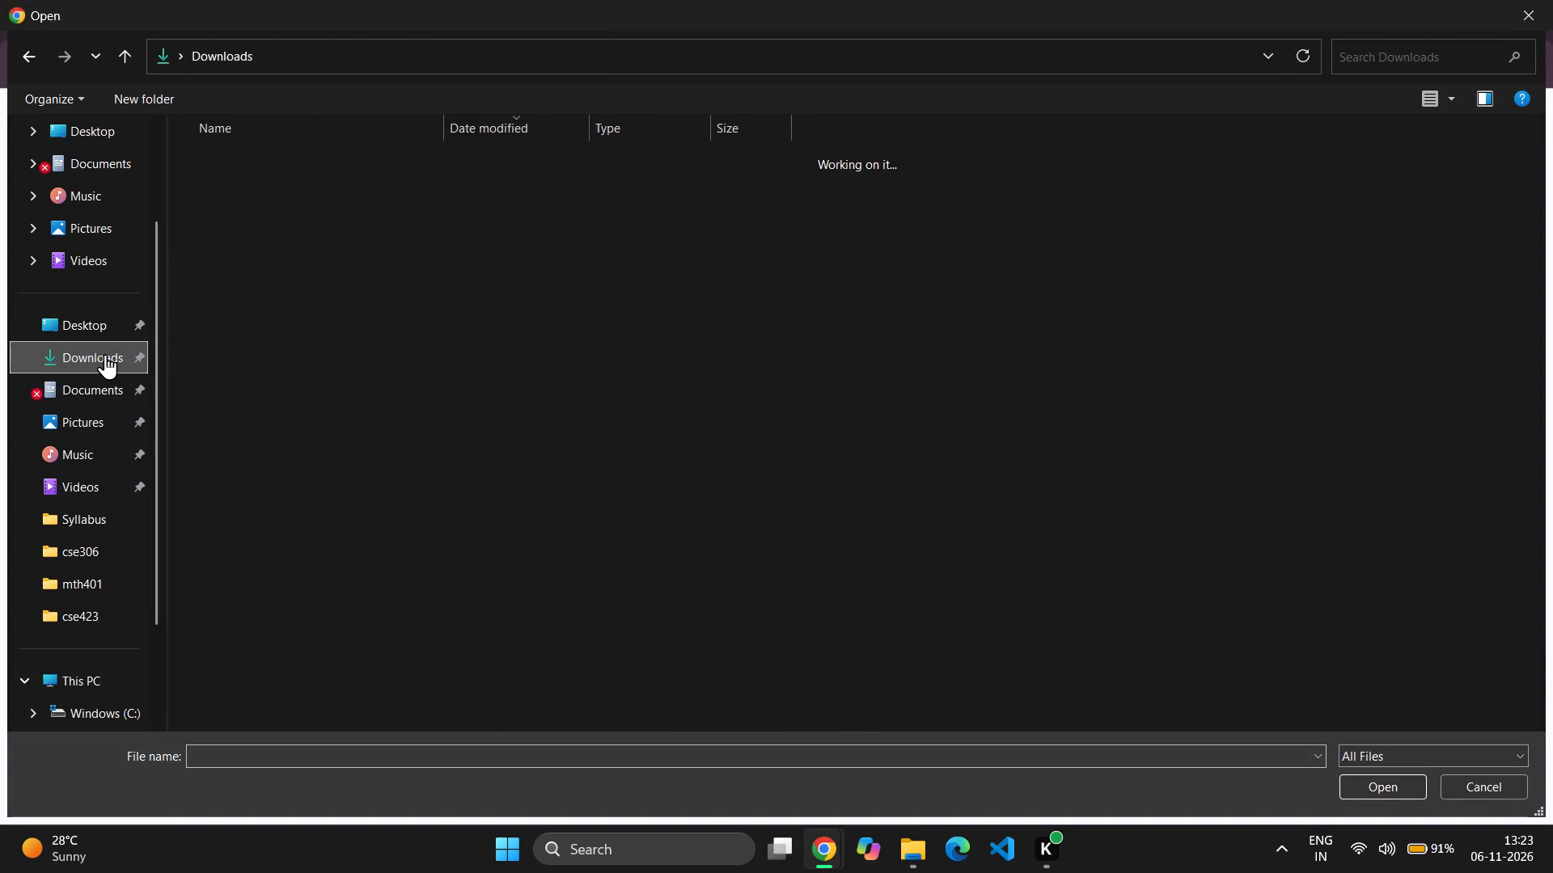
Rename the Black White Professional Minimalist Resume (2) PDF in Downloads to CVRESUME, using File Explorer.
click(366, 193)
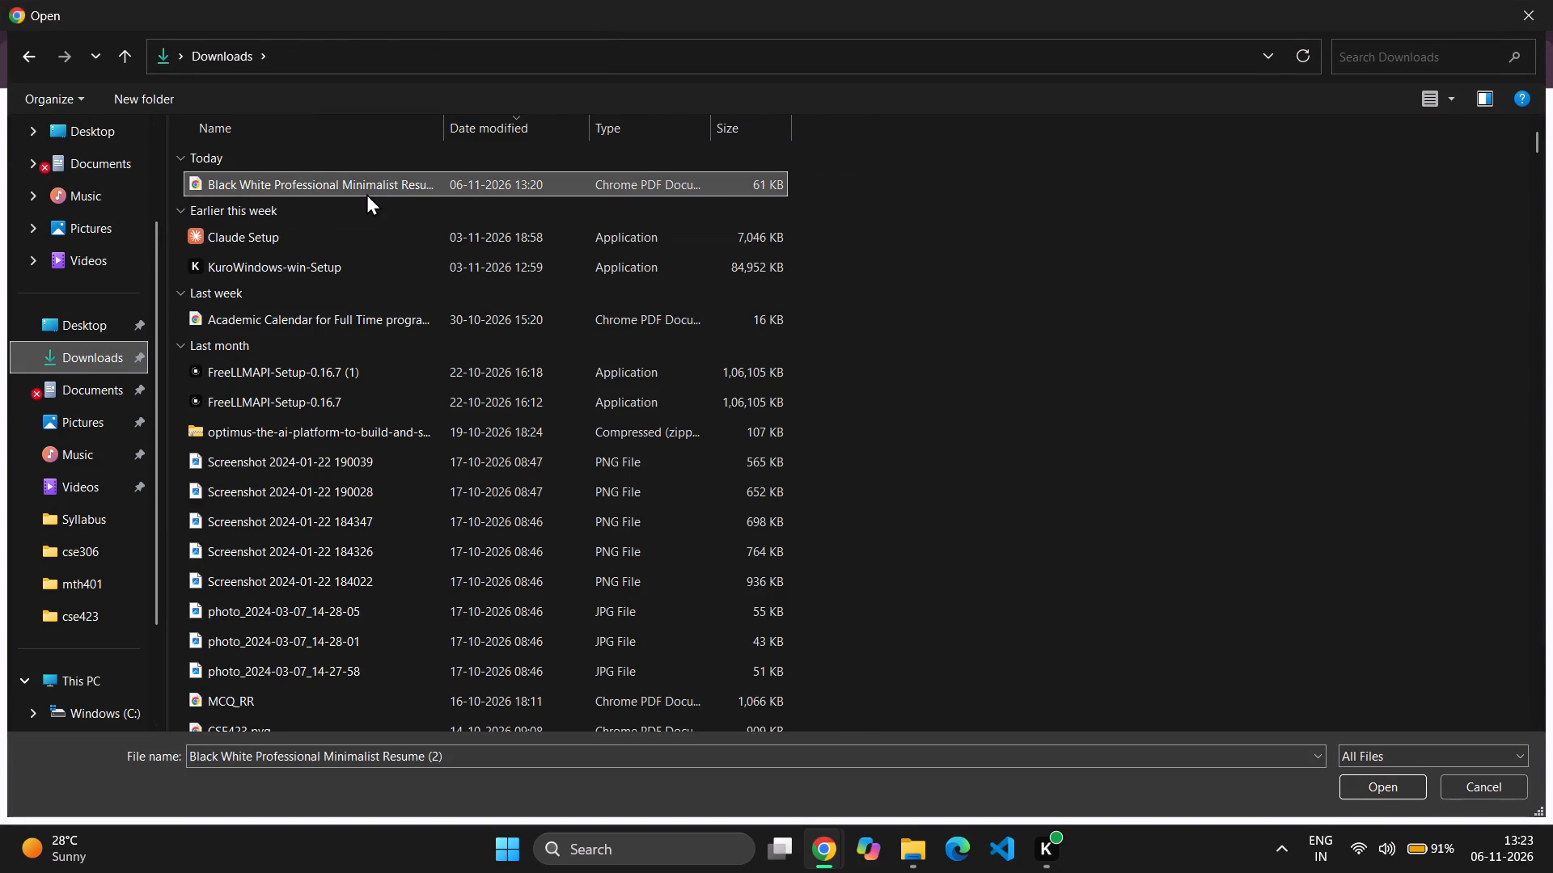
right_click(366, 193)
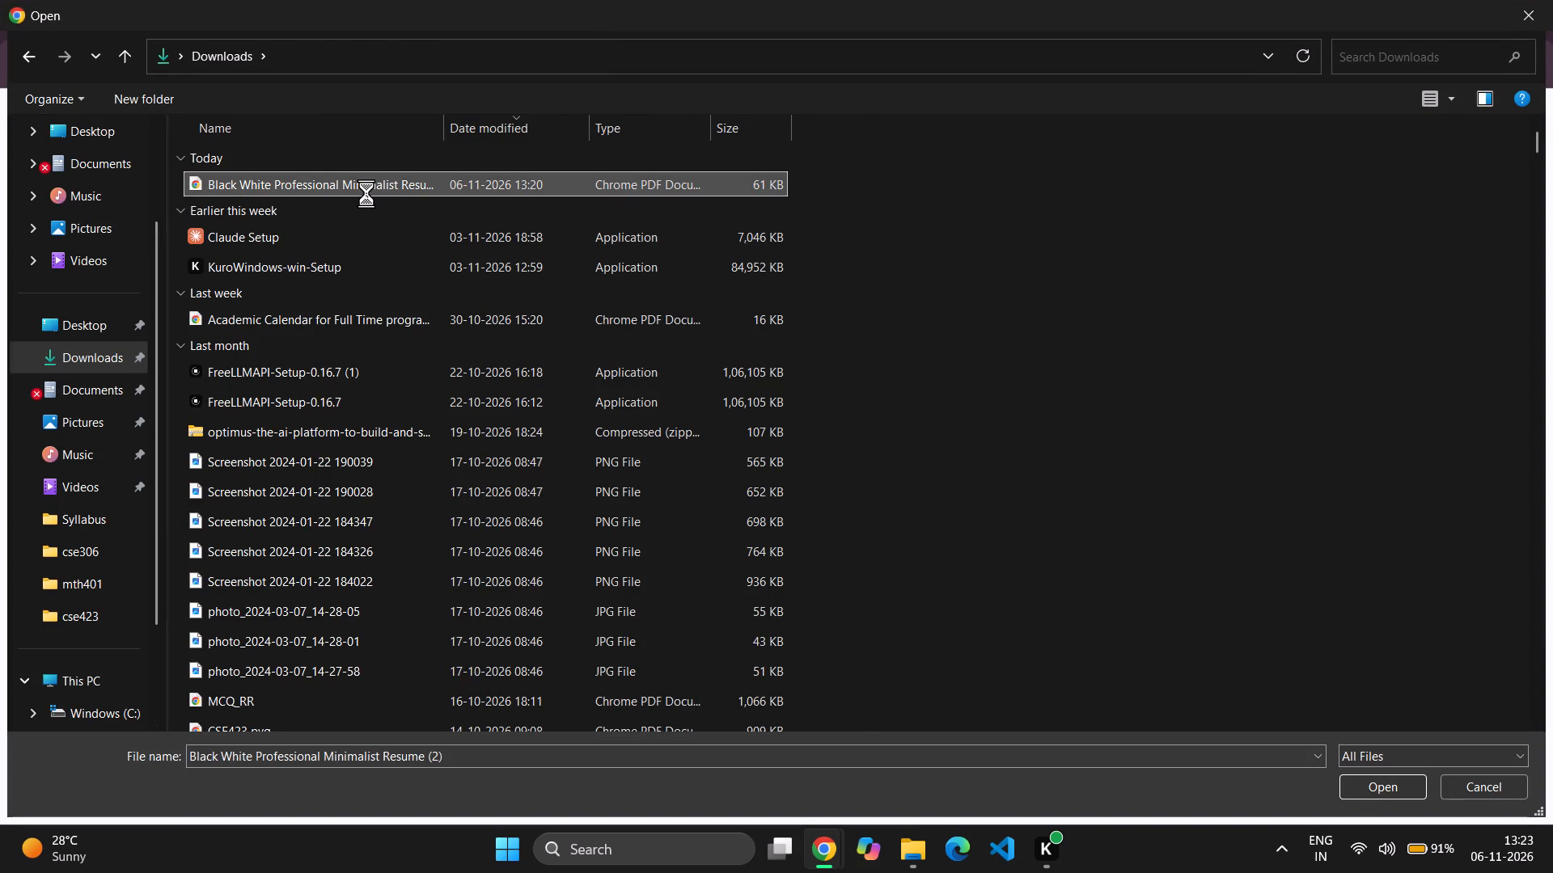
click(802, 325)
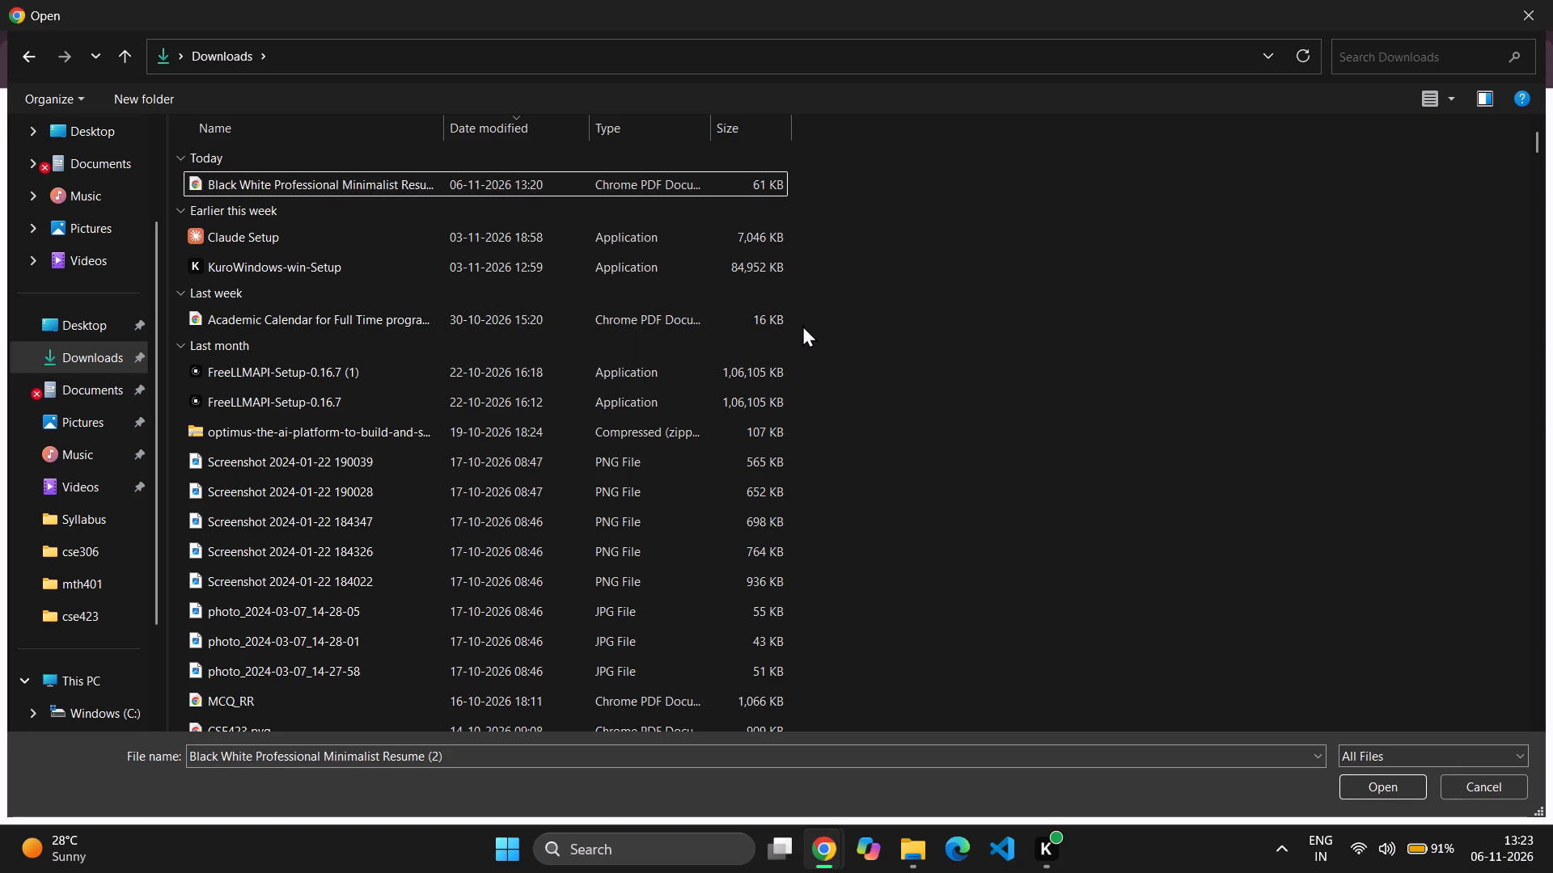
key(alt+Tab)
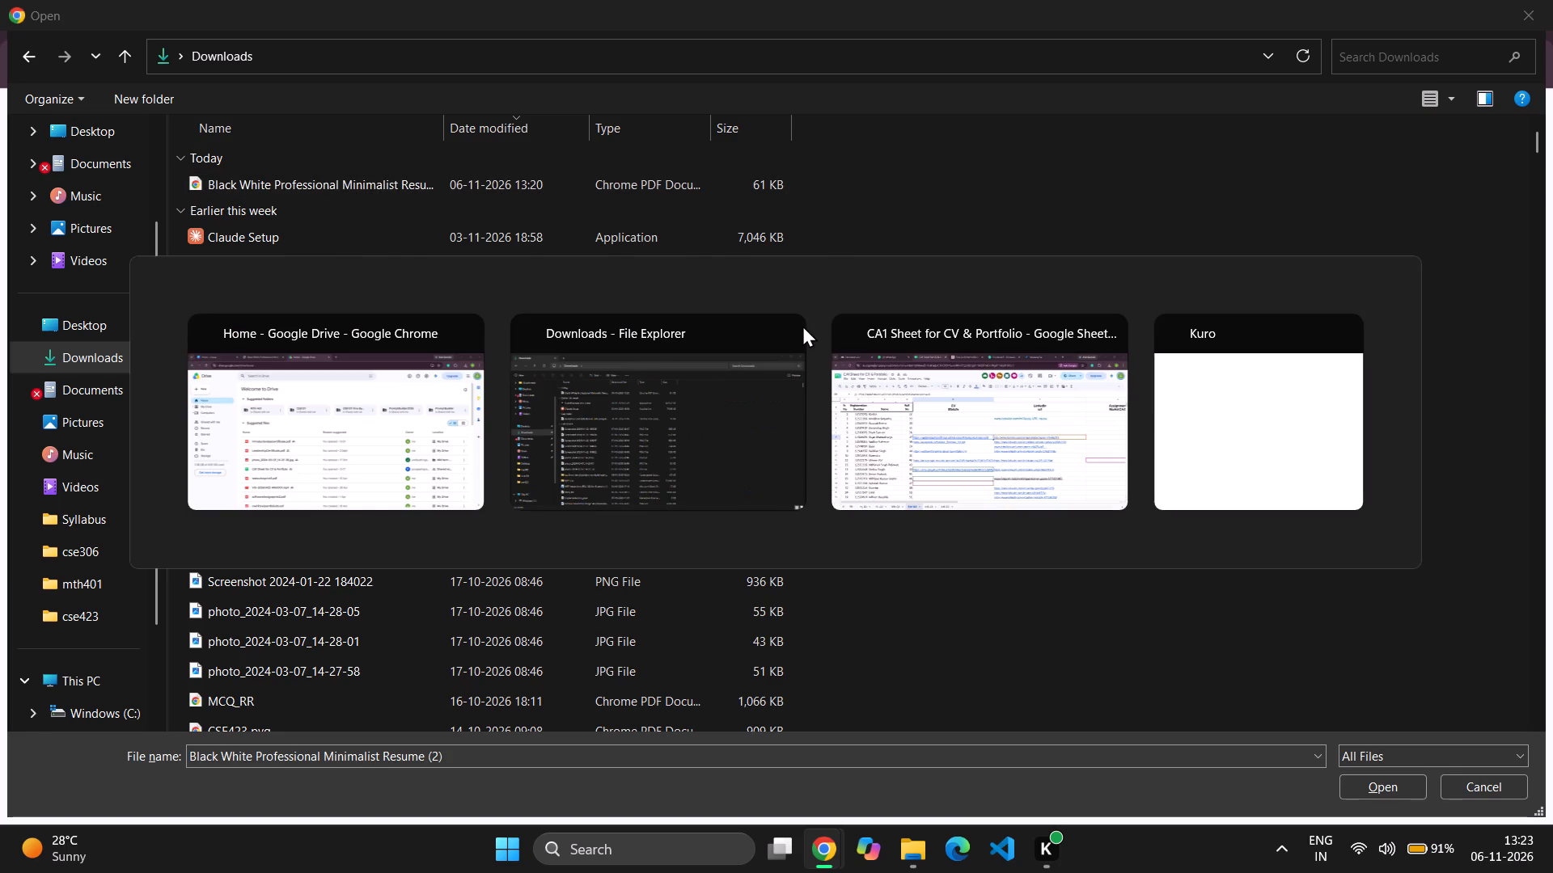
right_click(547, 208)
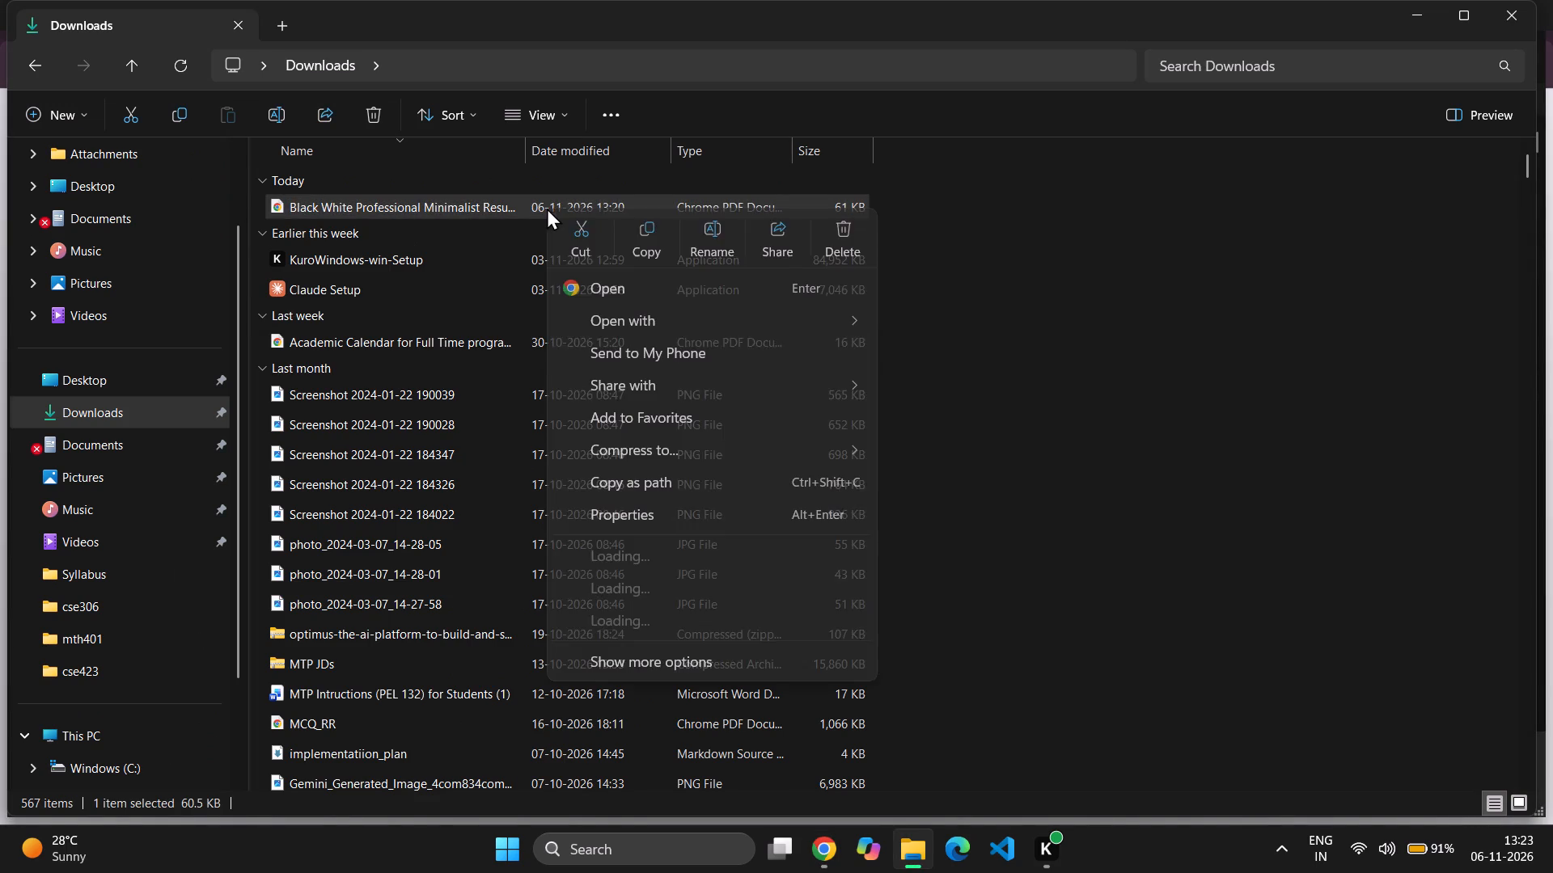
click(726, 234)
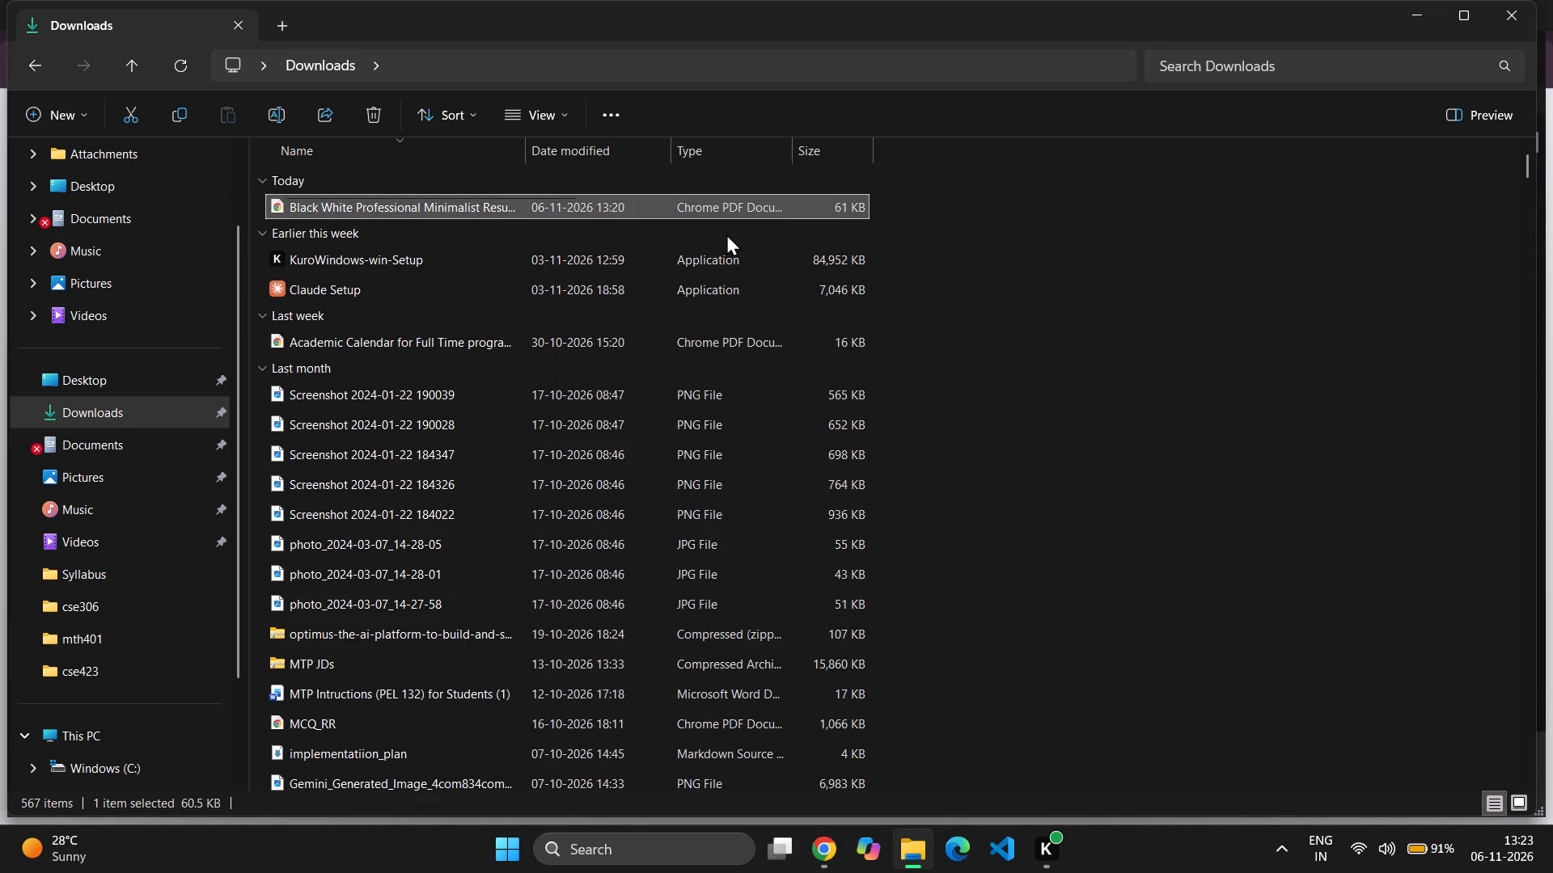
text(pel134)
text(cv)
key(BackSpace)
key(BackSpace)
key(BackSpace)
key(BackSpace)
key(BackSpace)
key(BackSpace)
key(BackSpace)
key(BackSpace)
key(BackSpace)
key(BackSpace)
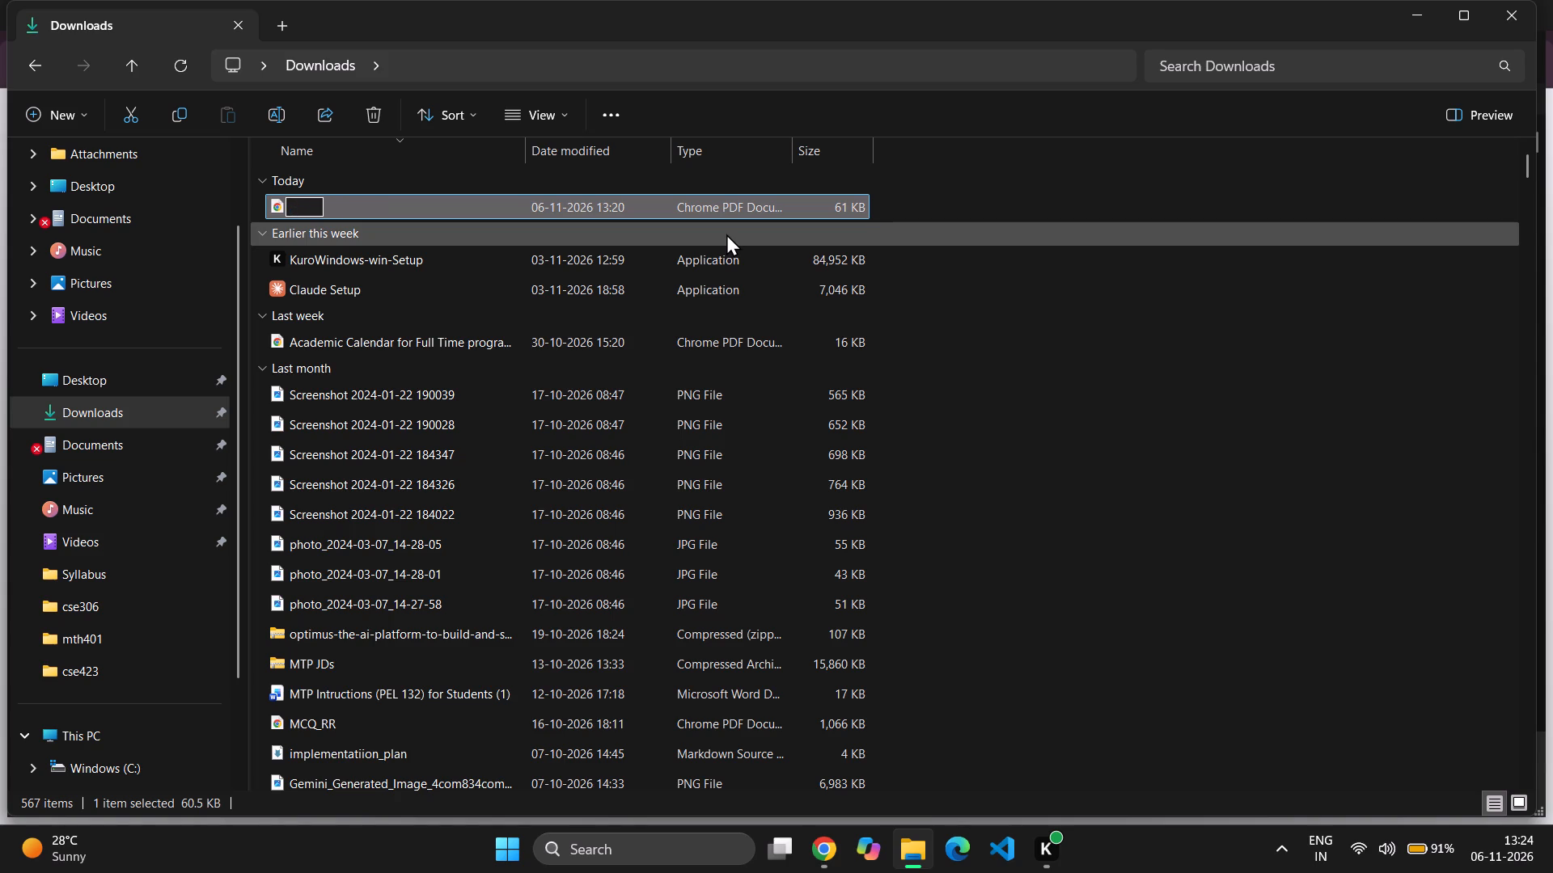
text(CV)
text(RESUME)
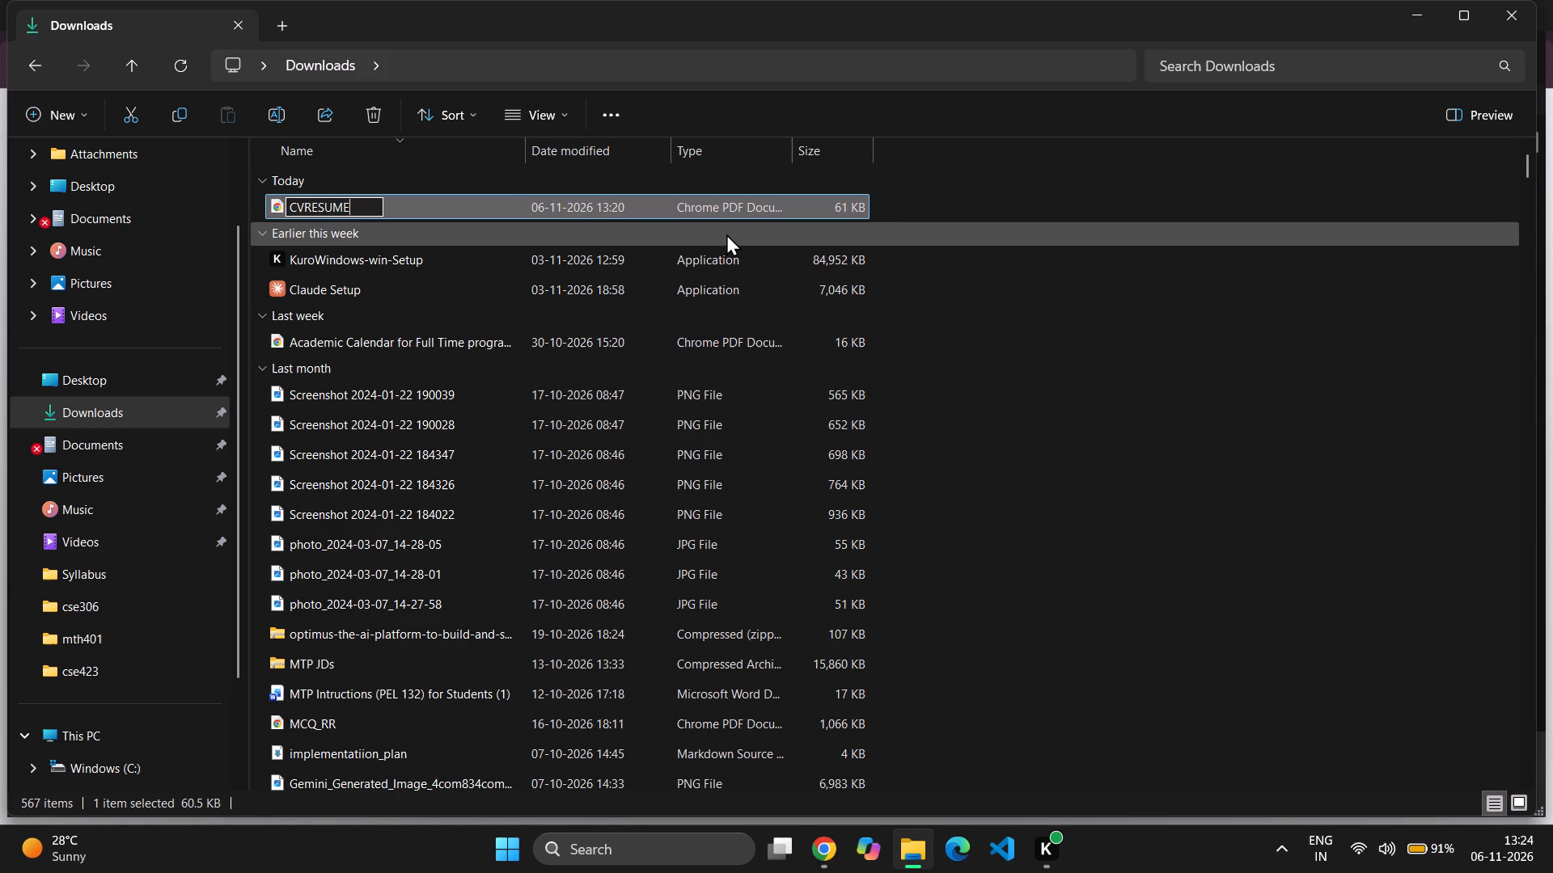
key(Return)
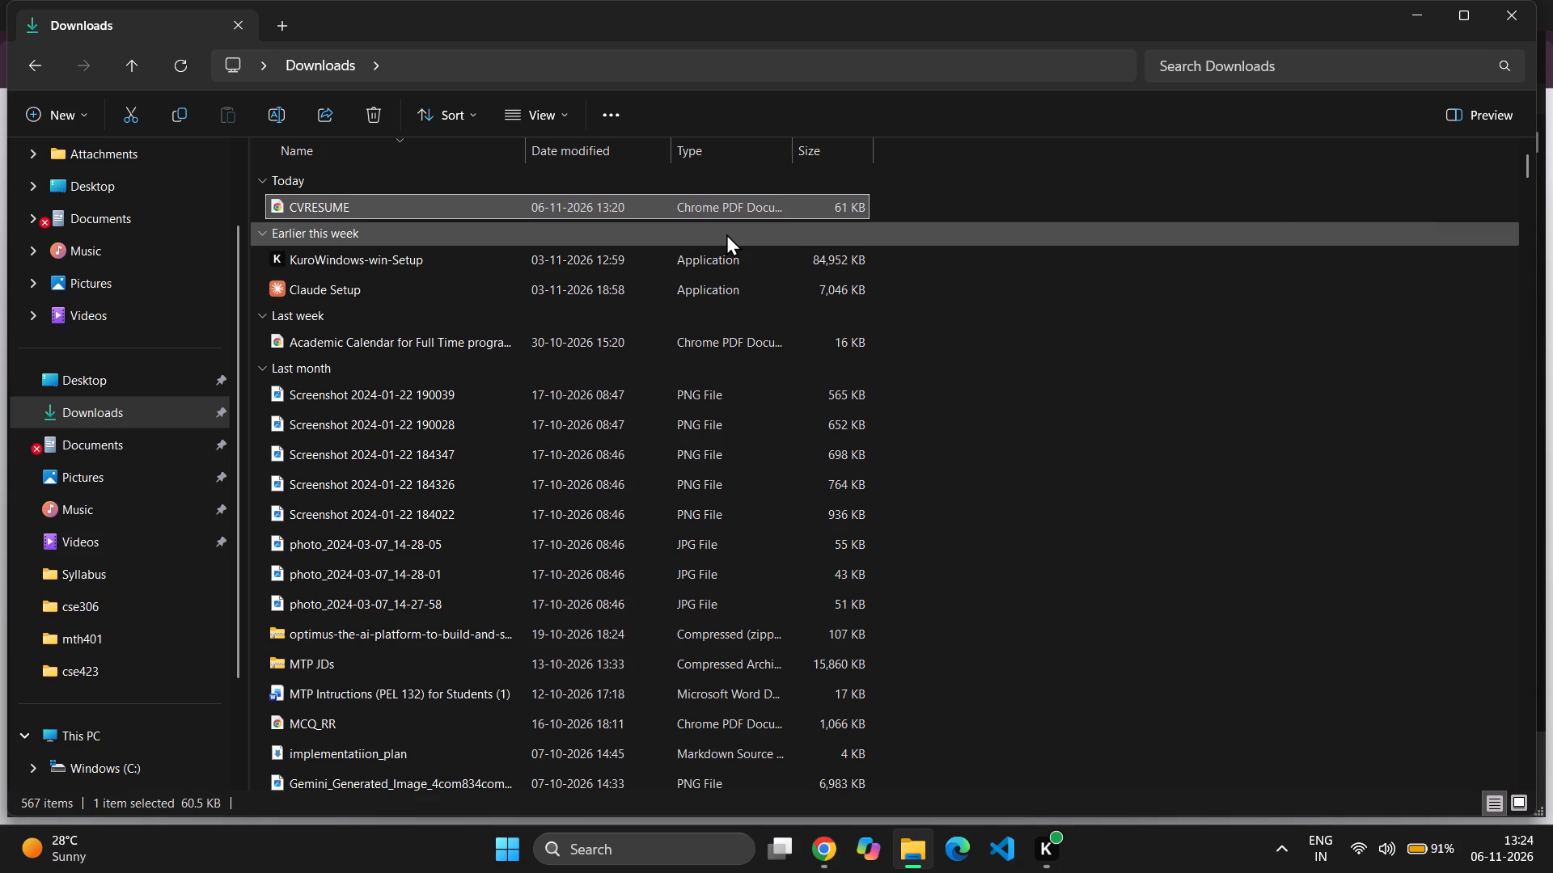
Return to the pending Drive upload in Chrome and upload the CVRESUME PDF.
key(alt+Tab)
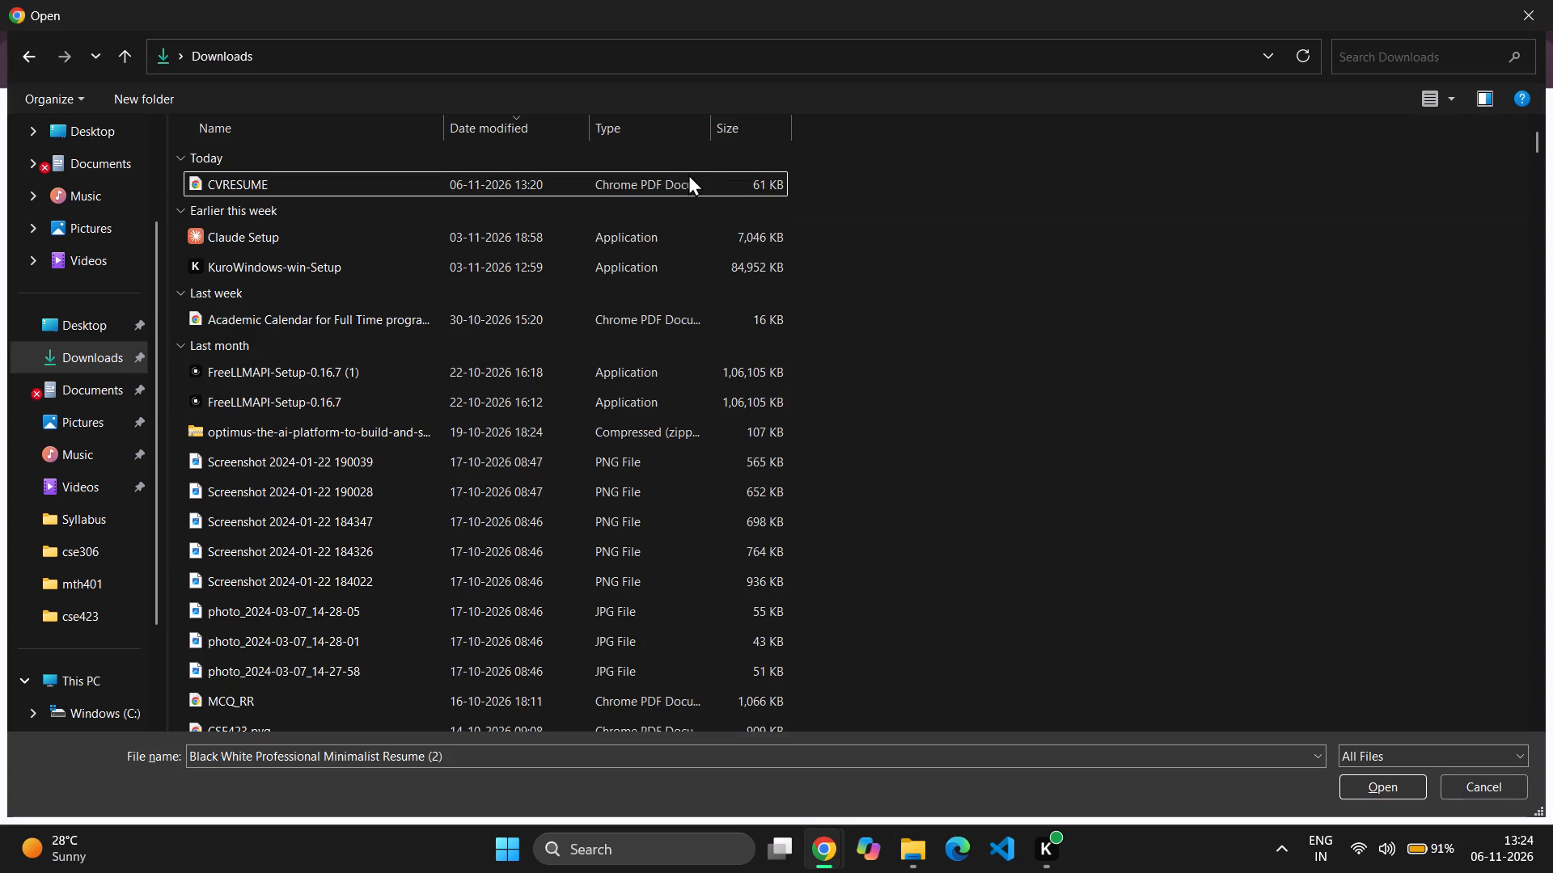
click(689, 182)
key(Return)
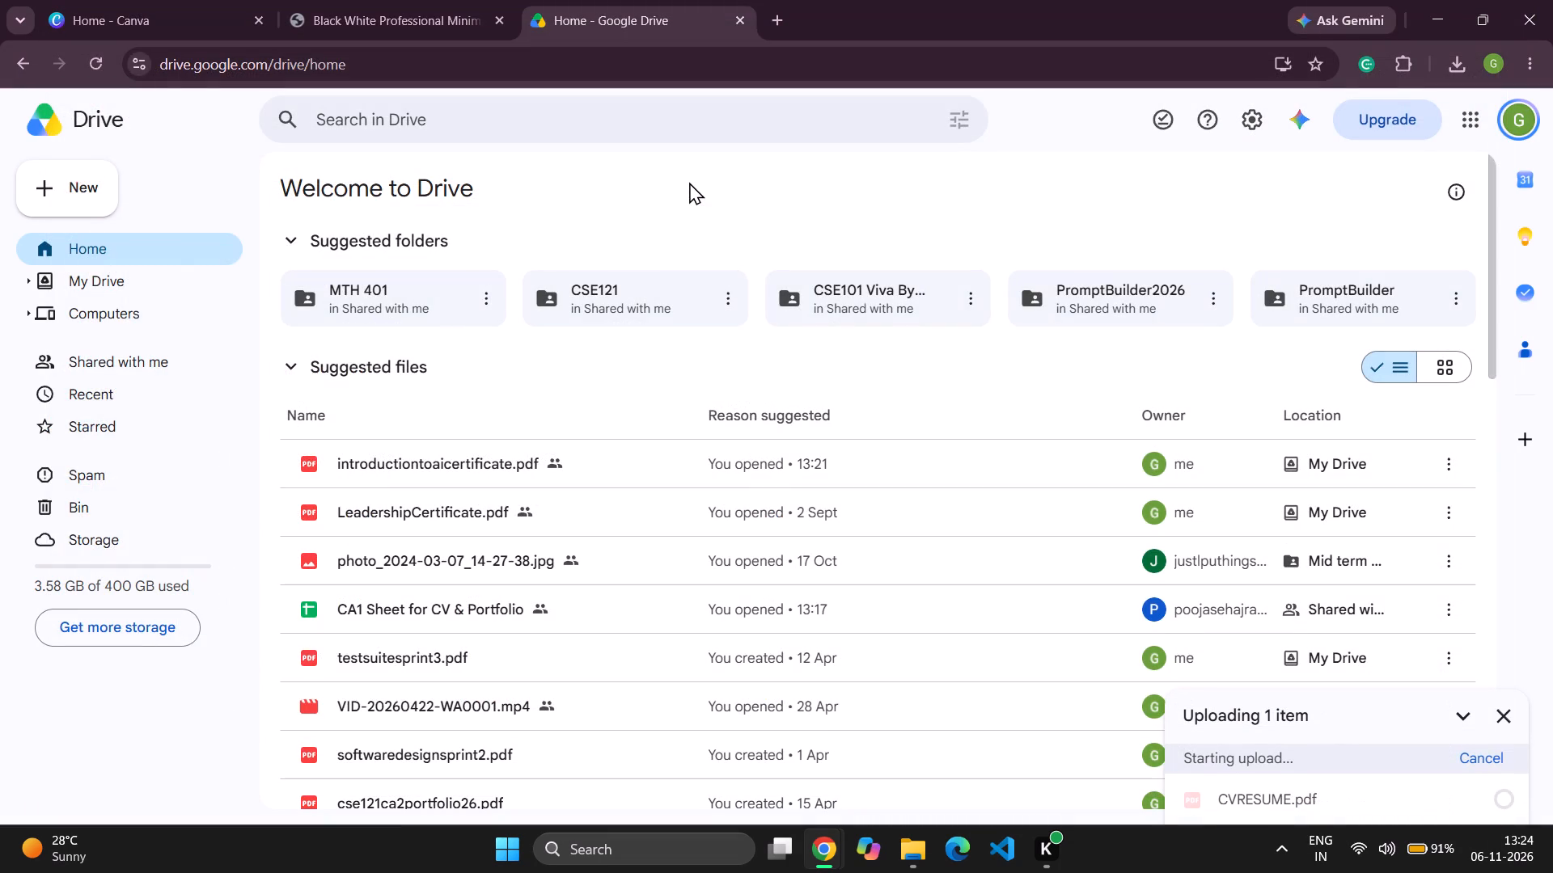
Look through Drive's suggested files for the uploaded CVRESUME.pdf.
scroll(713, 374, down, 7)
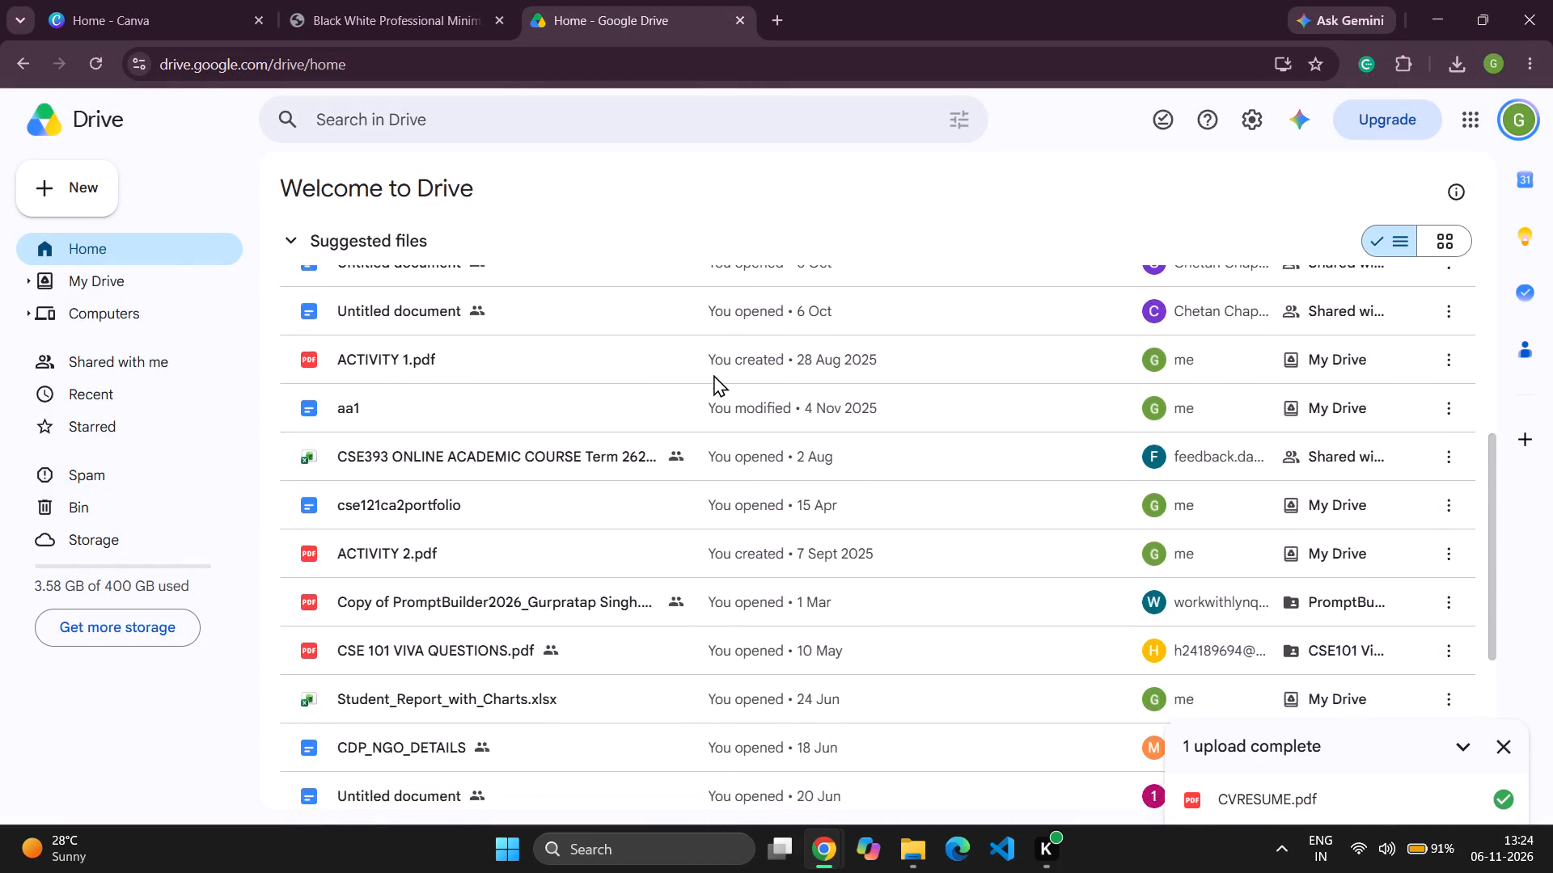
scroll(713, 374, down, 6)
scroll(713, 374, up, 9)
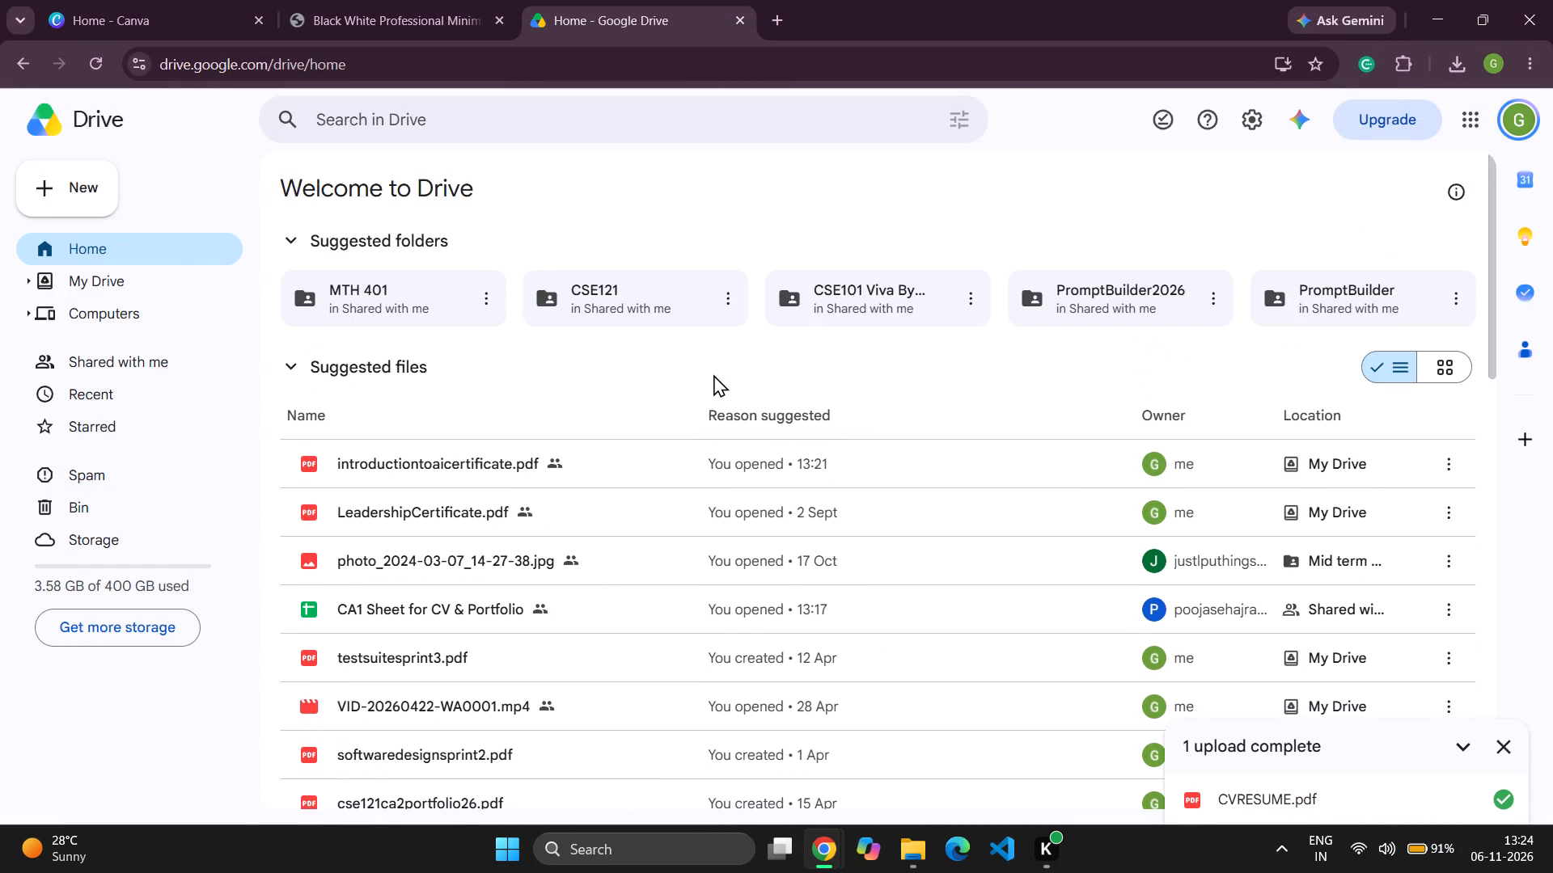
scroll(602, 565, down, 6)
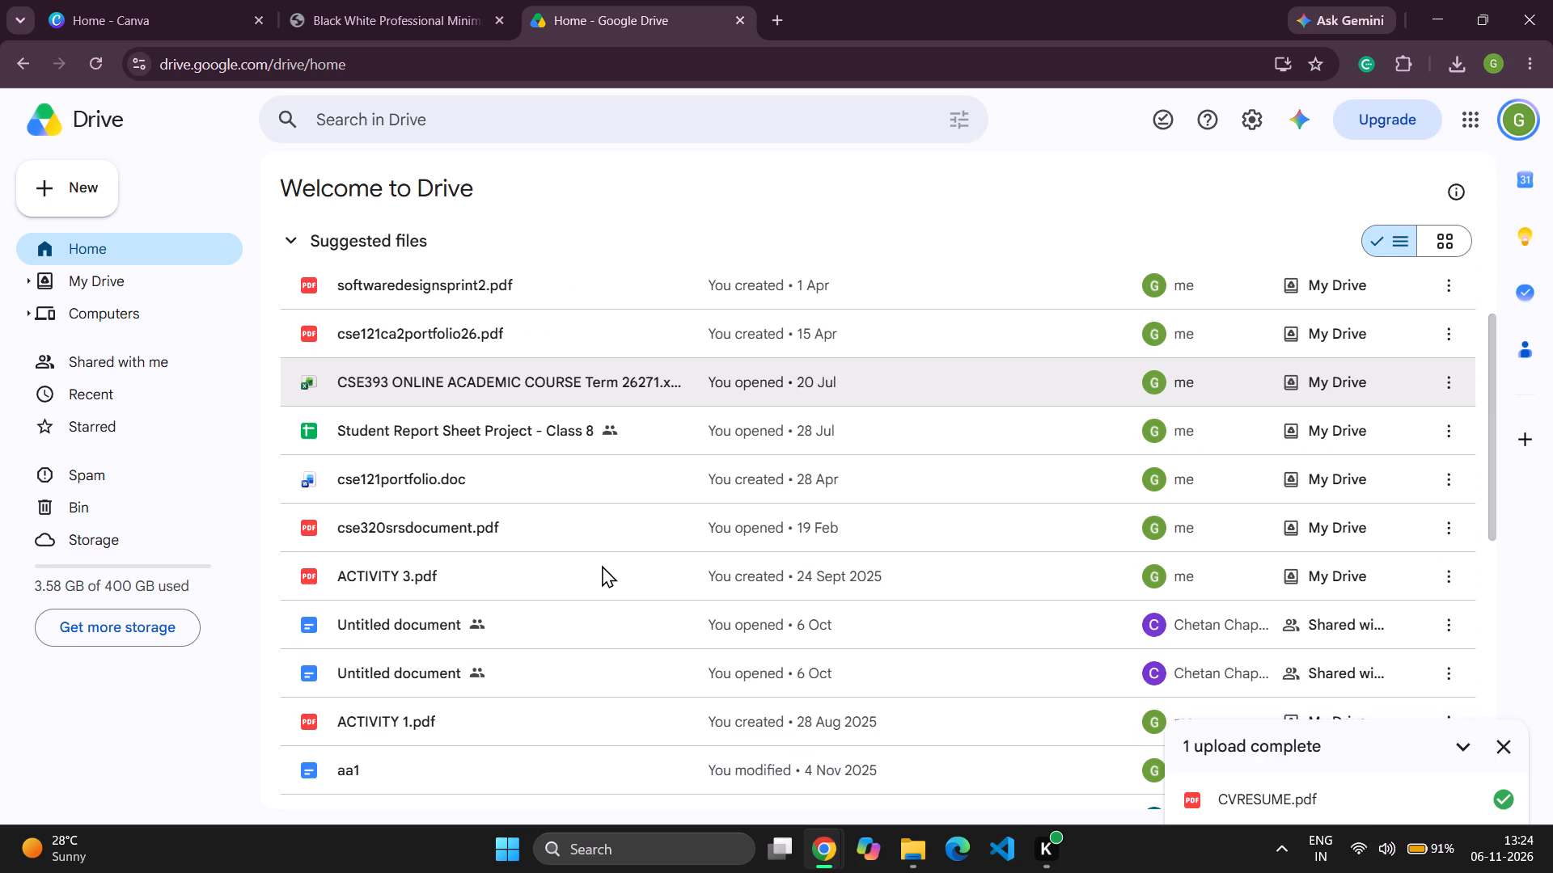
scroll(602, 565, down, 1)
click(89, 205)
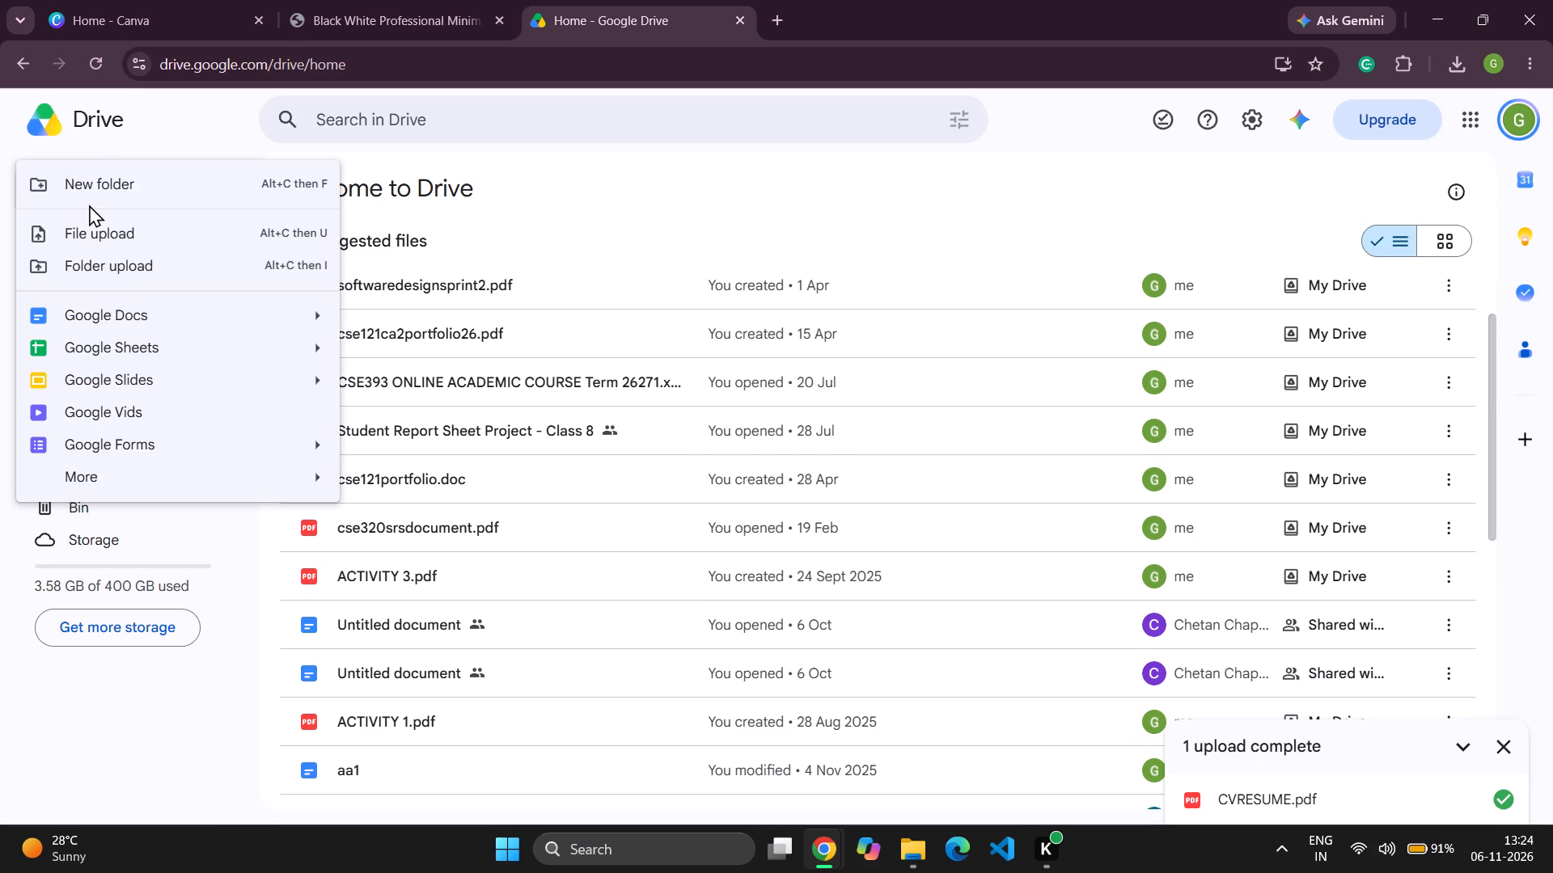
Preview the uploaded CVRESUME.pdf and close the preview again.
click(1284, 799)
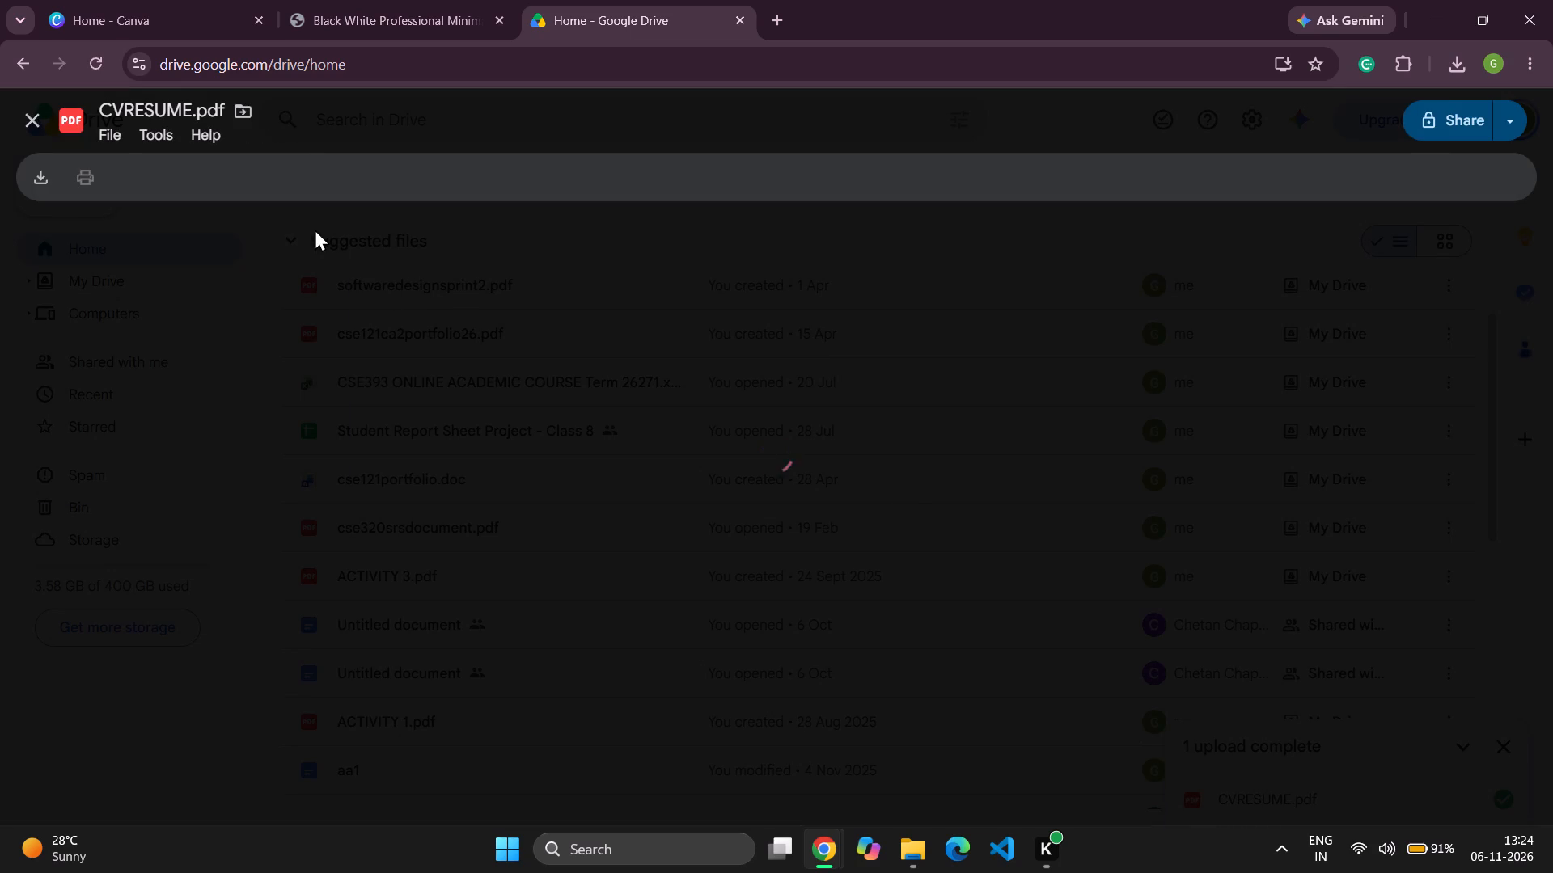
click(33, 123)
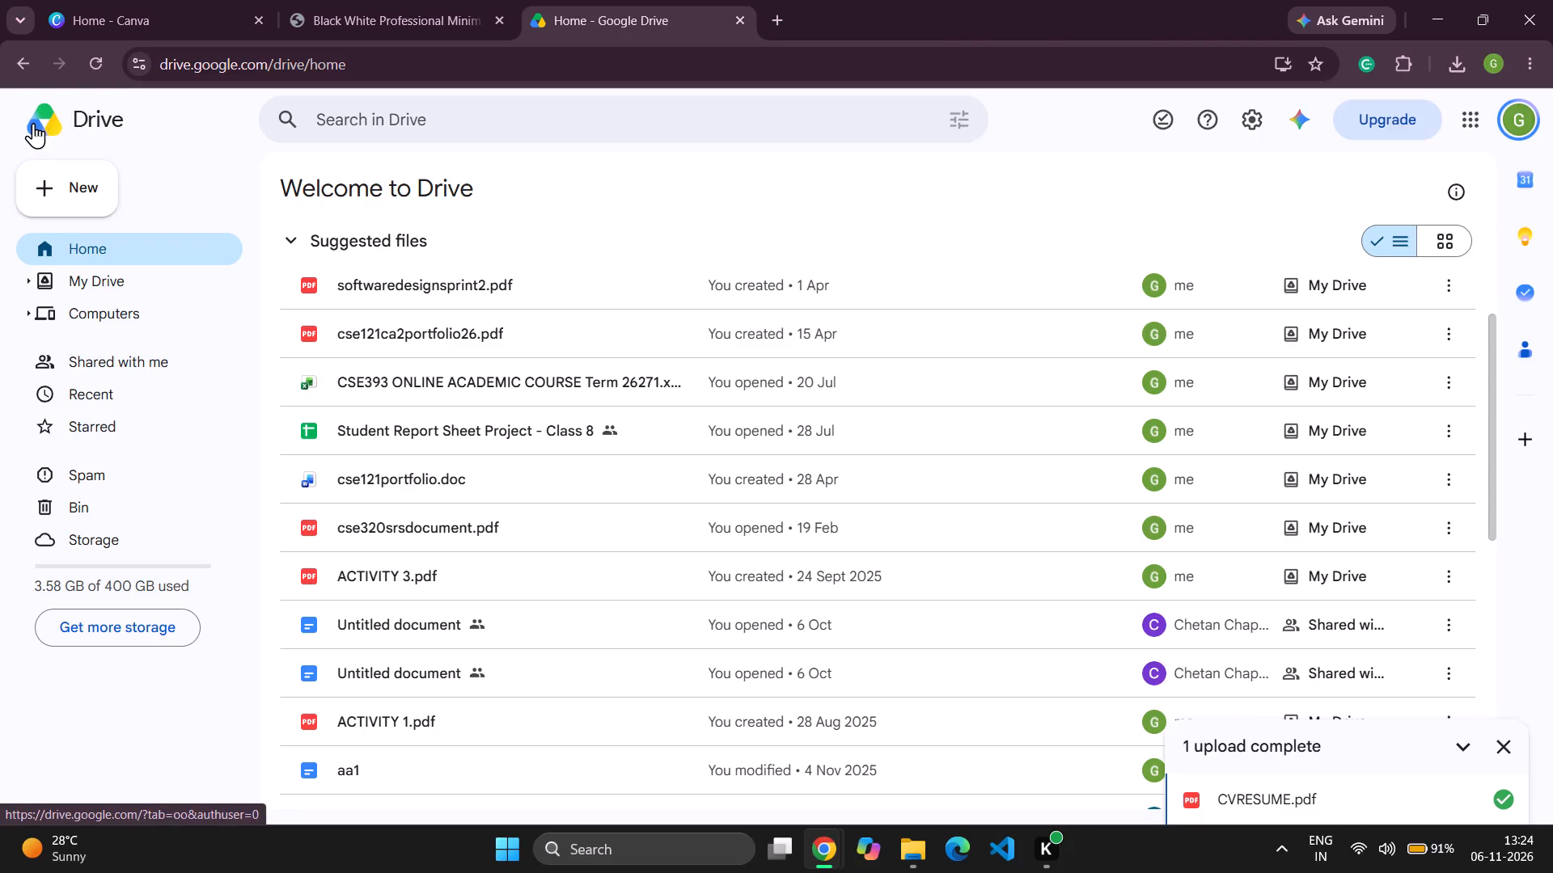
Search Drive for "cv".
scroll(425, 387, up, 7)
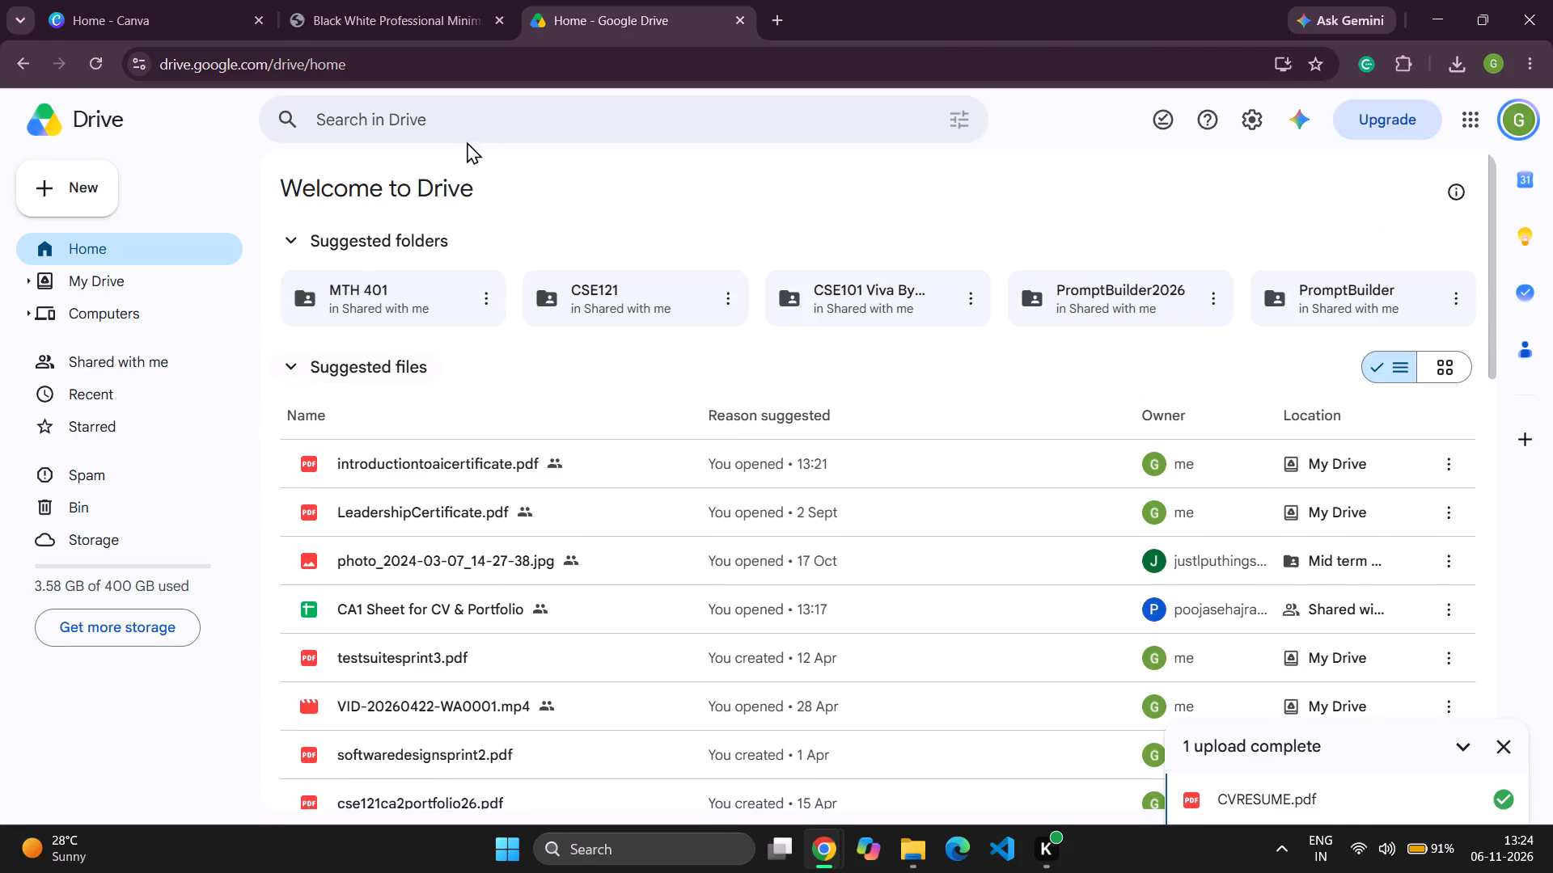
click(461, 128)
text(cv)
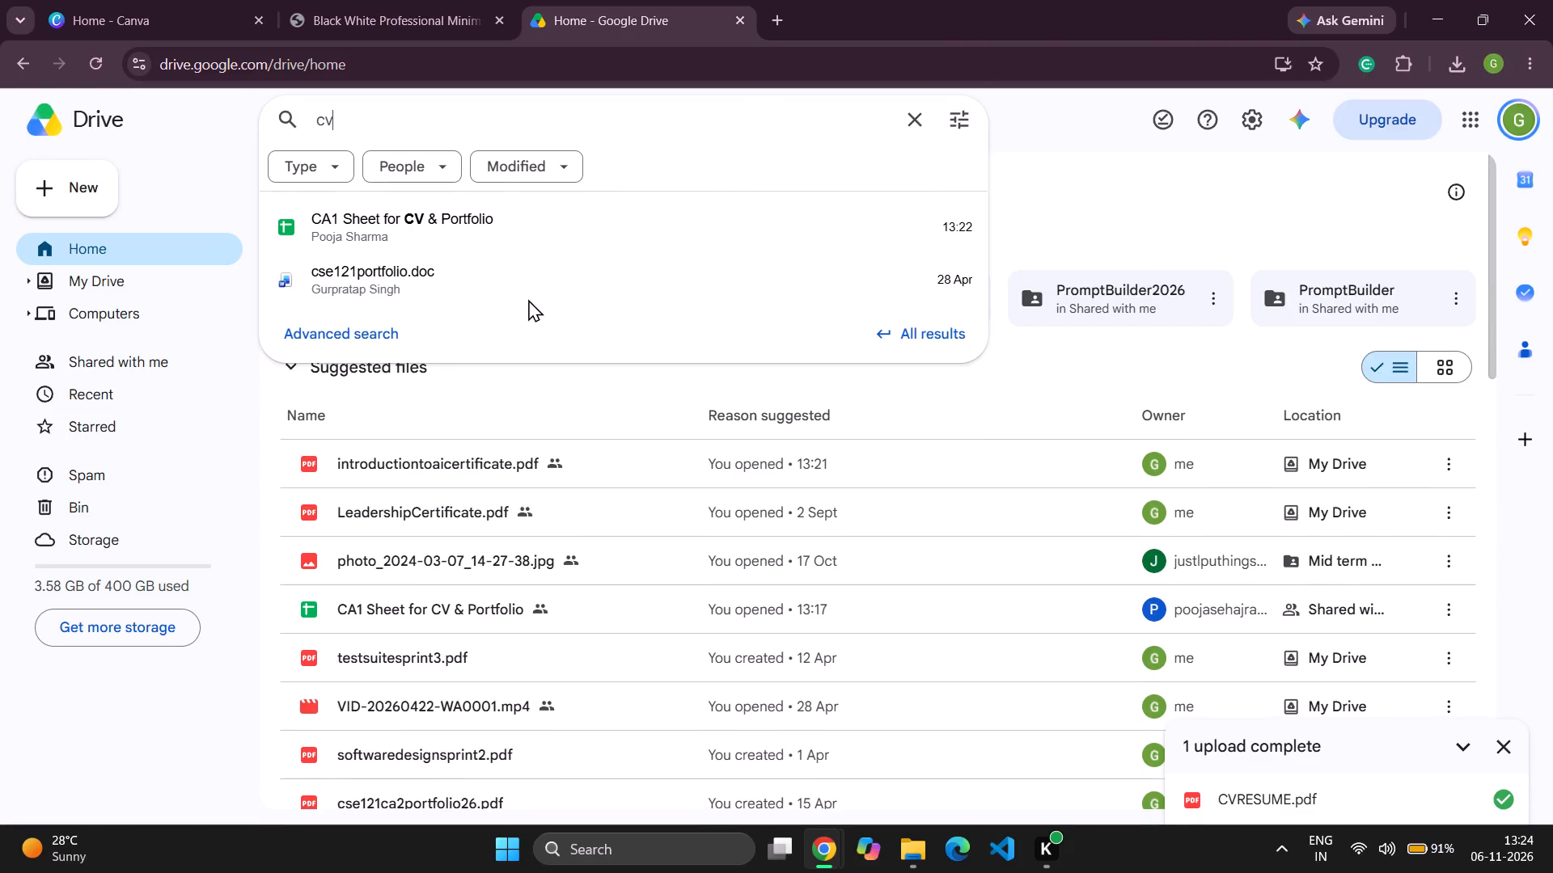
Reload the Drive home page and set CVRESUME.pdf's general access to Anyone with the link.
click(95, 65)
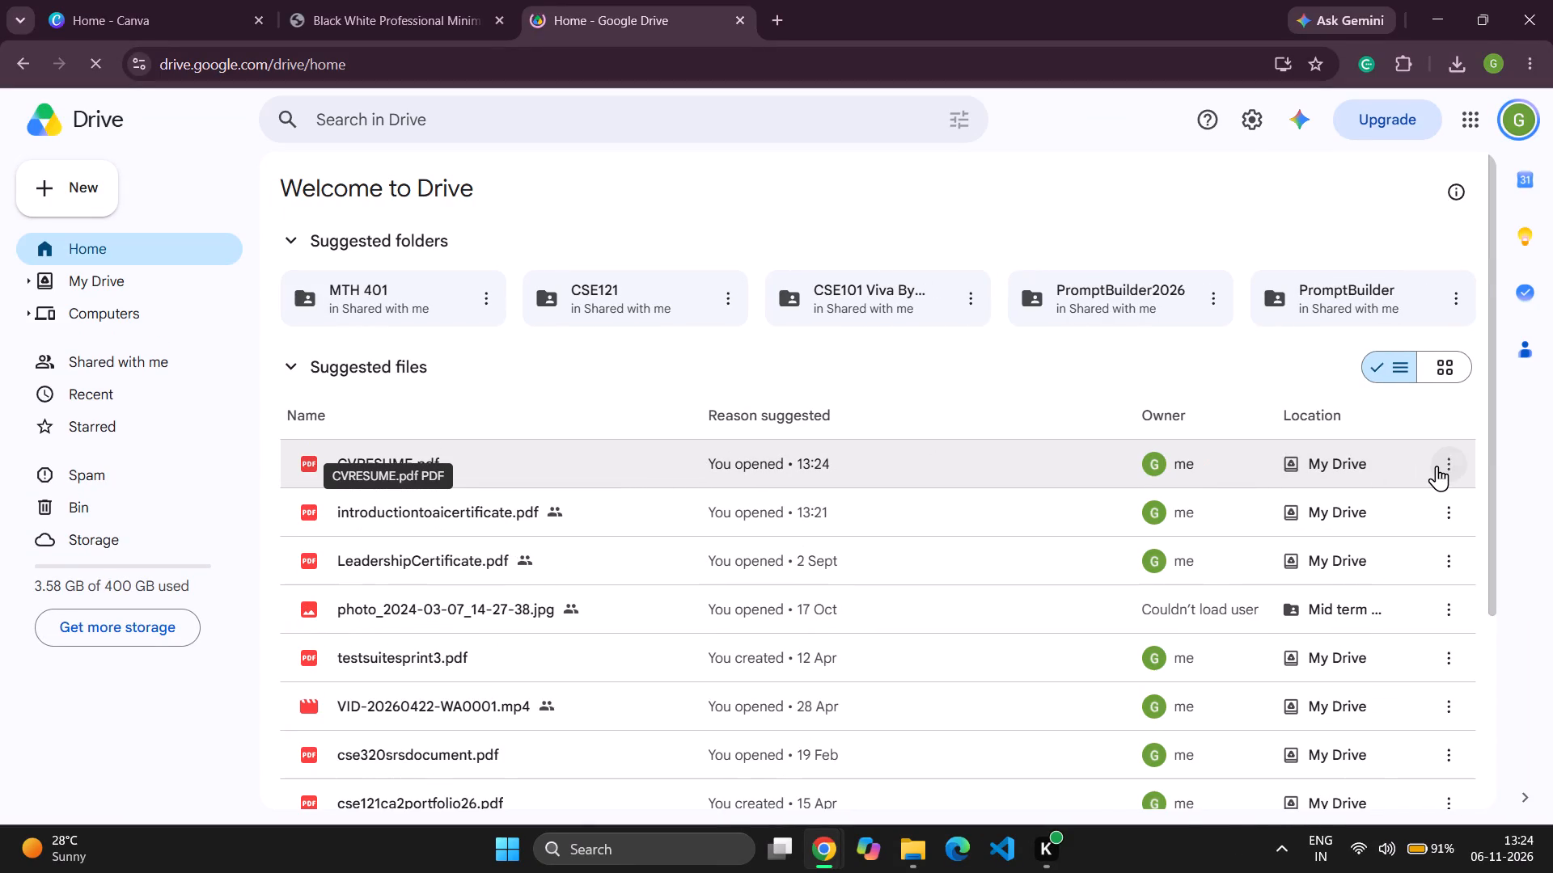
click(1446, 466)
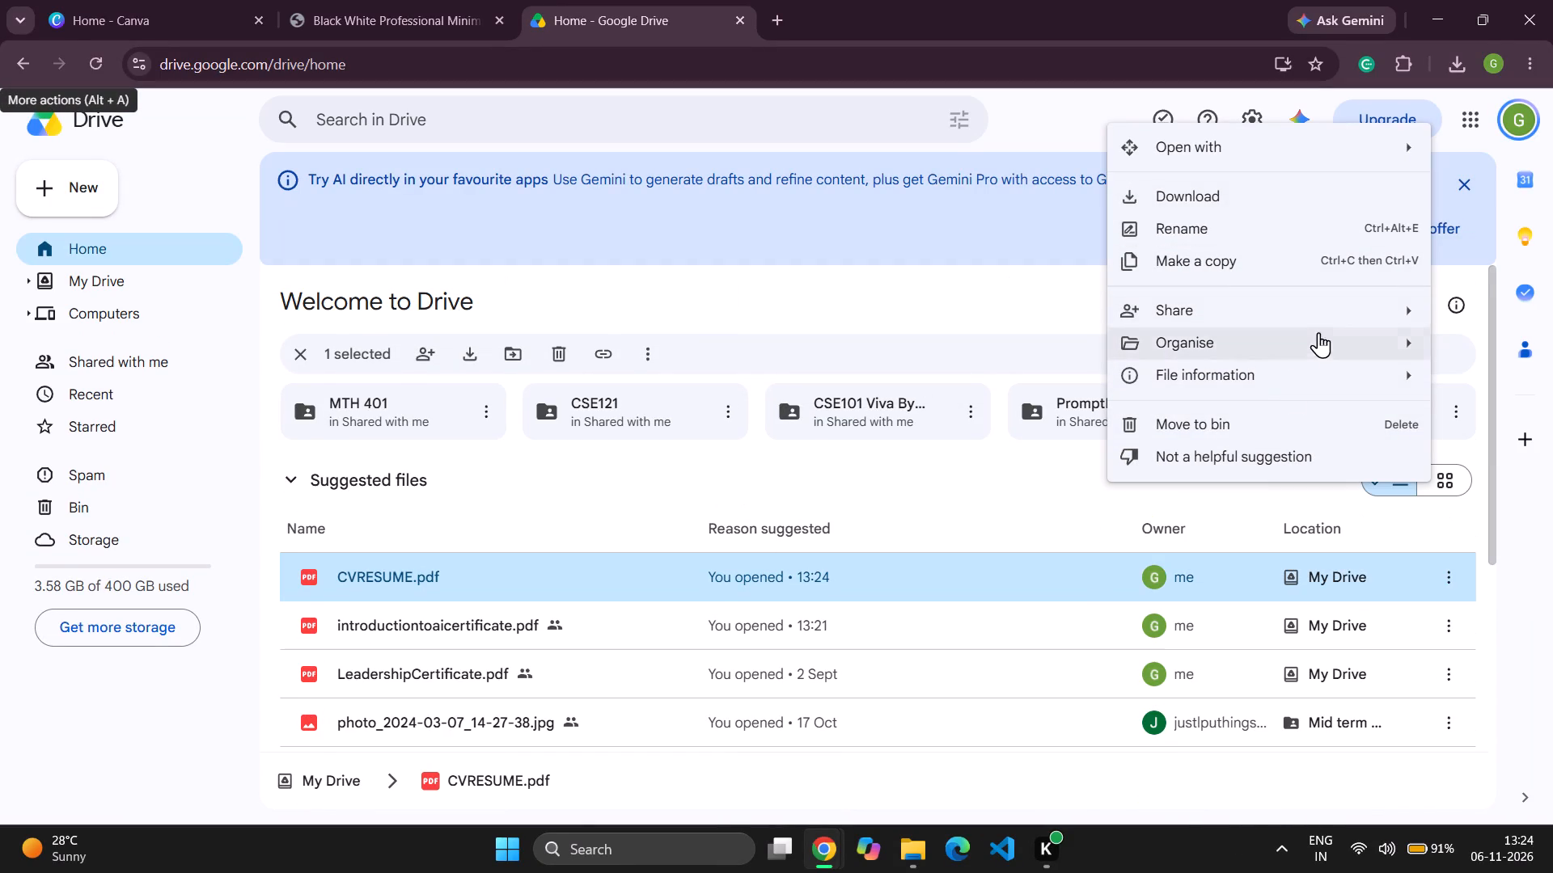
click(1374, 296)
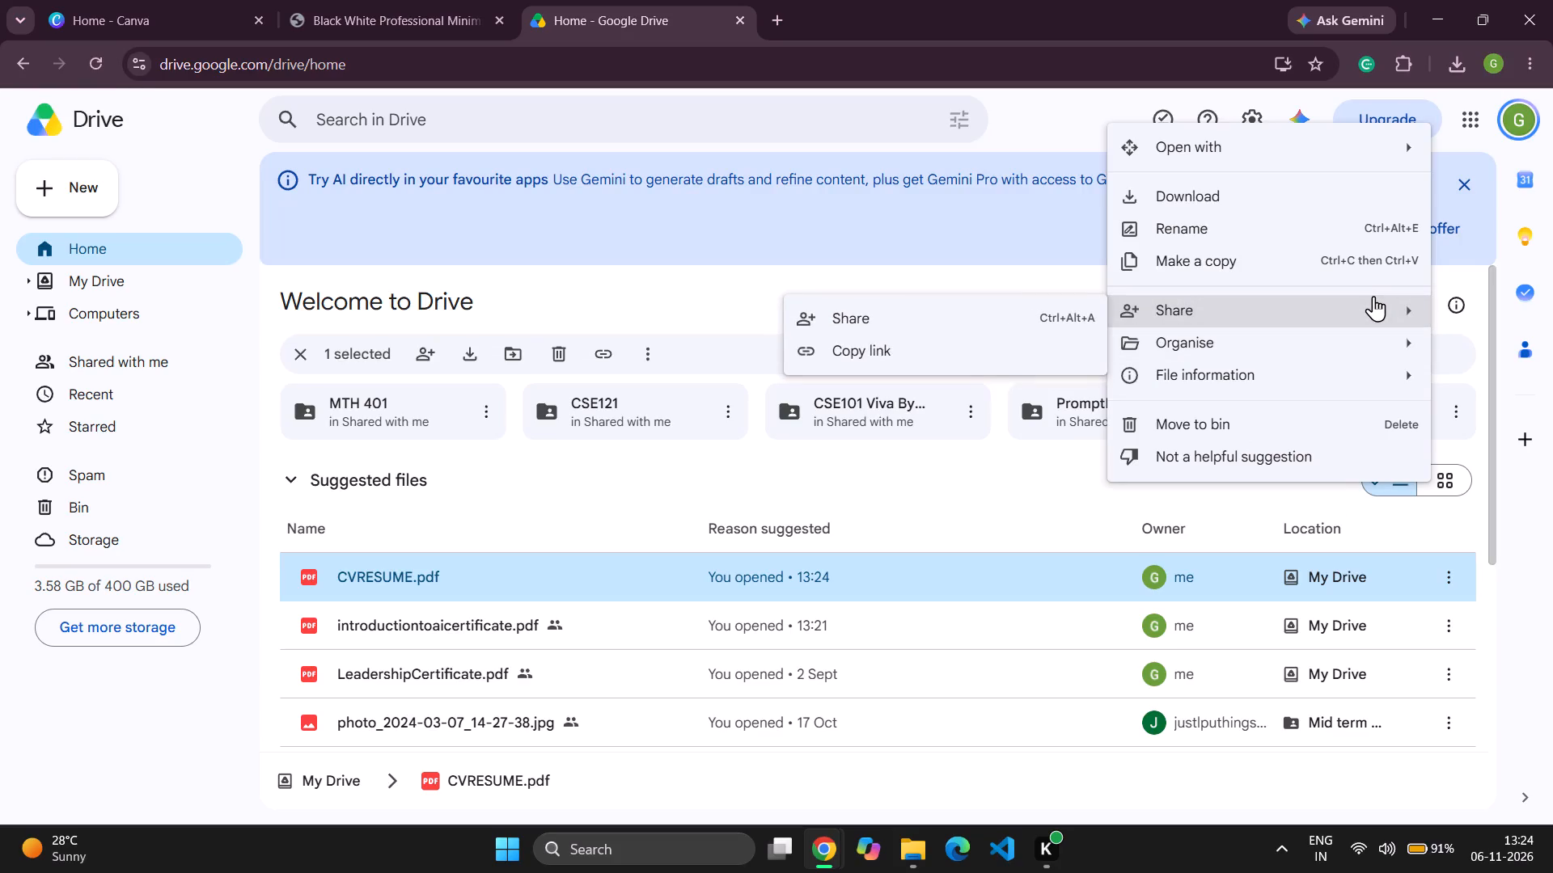
click(1050, 313)
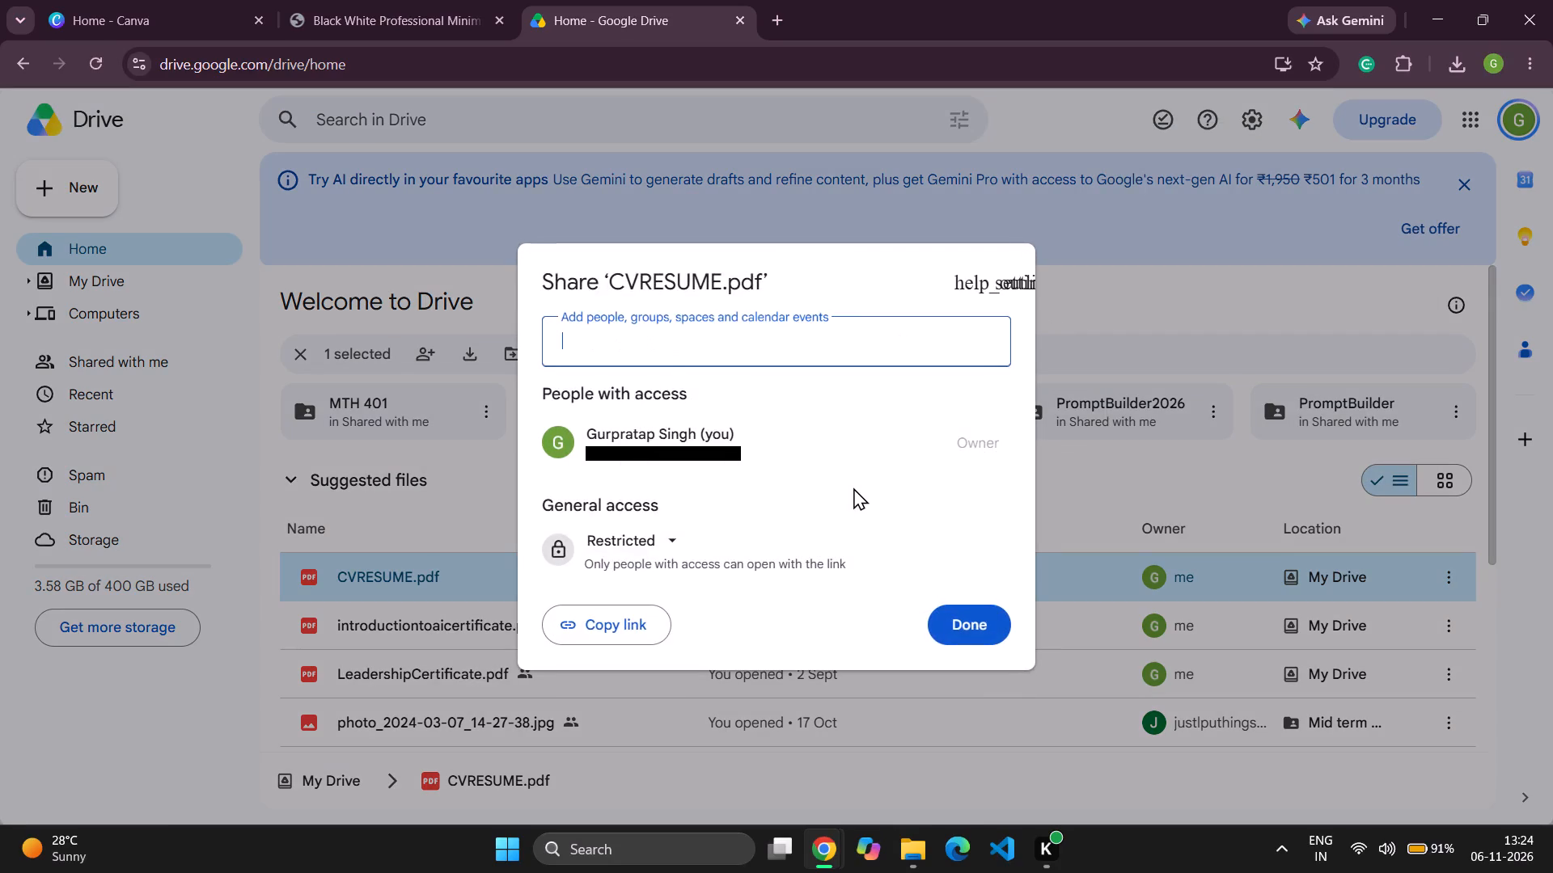
click(650, 549)
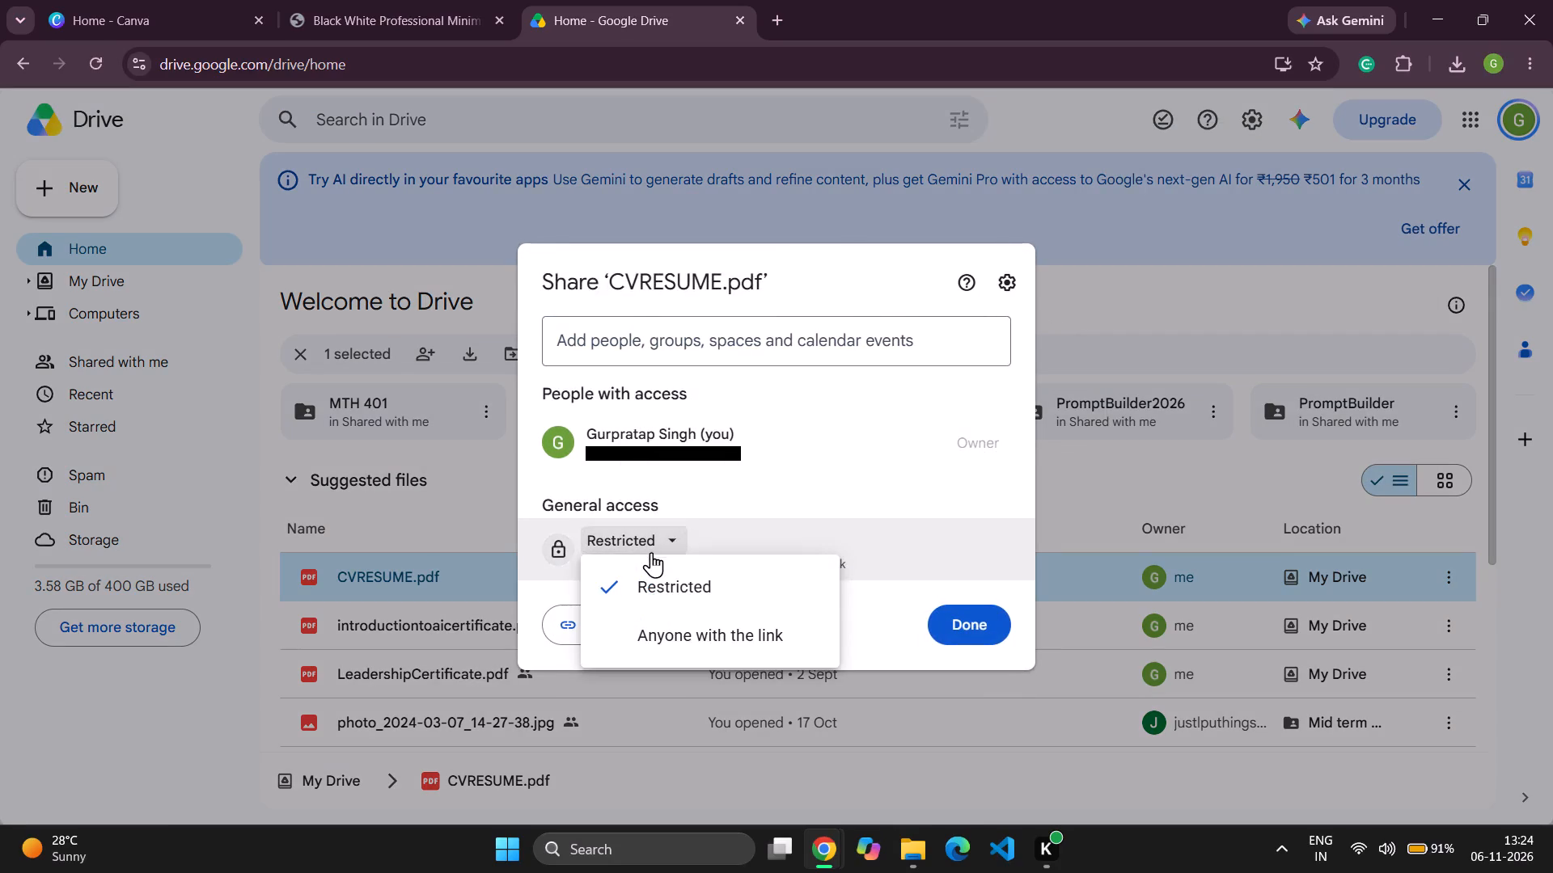
click(680, 639)
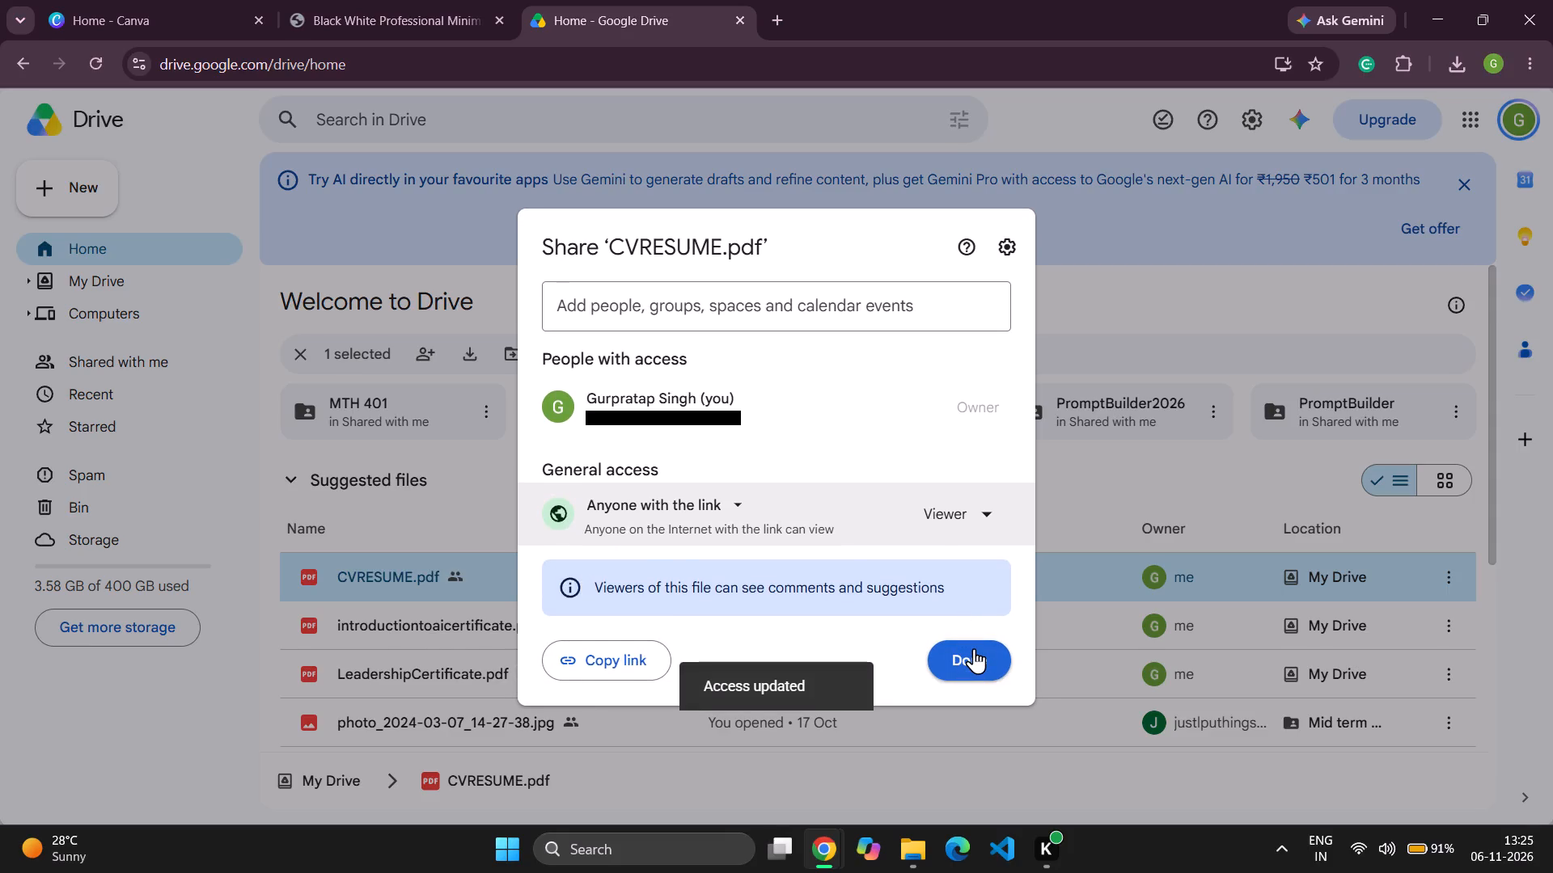
click(974, 648)
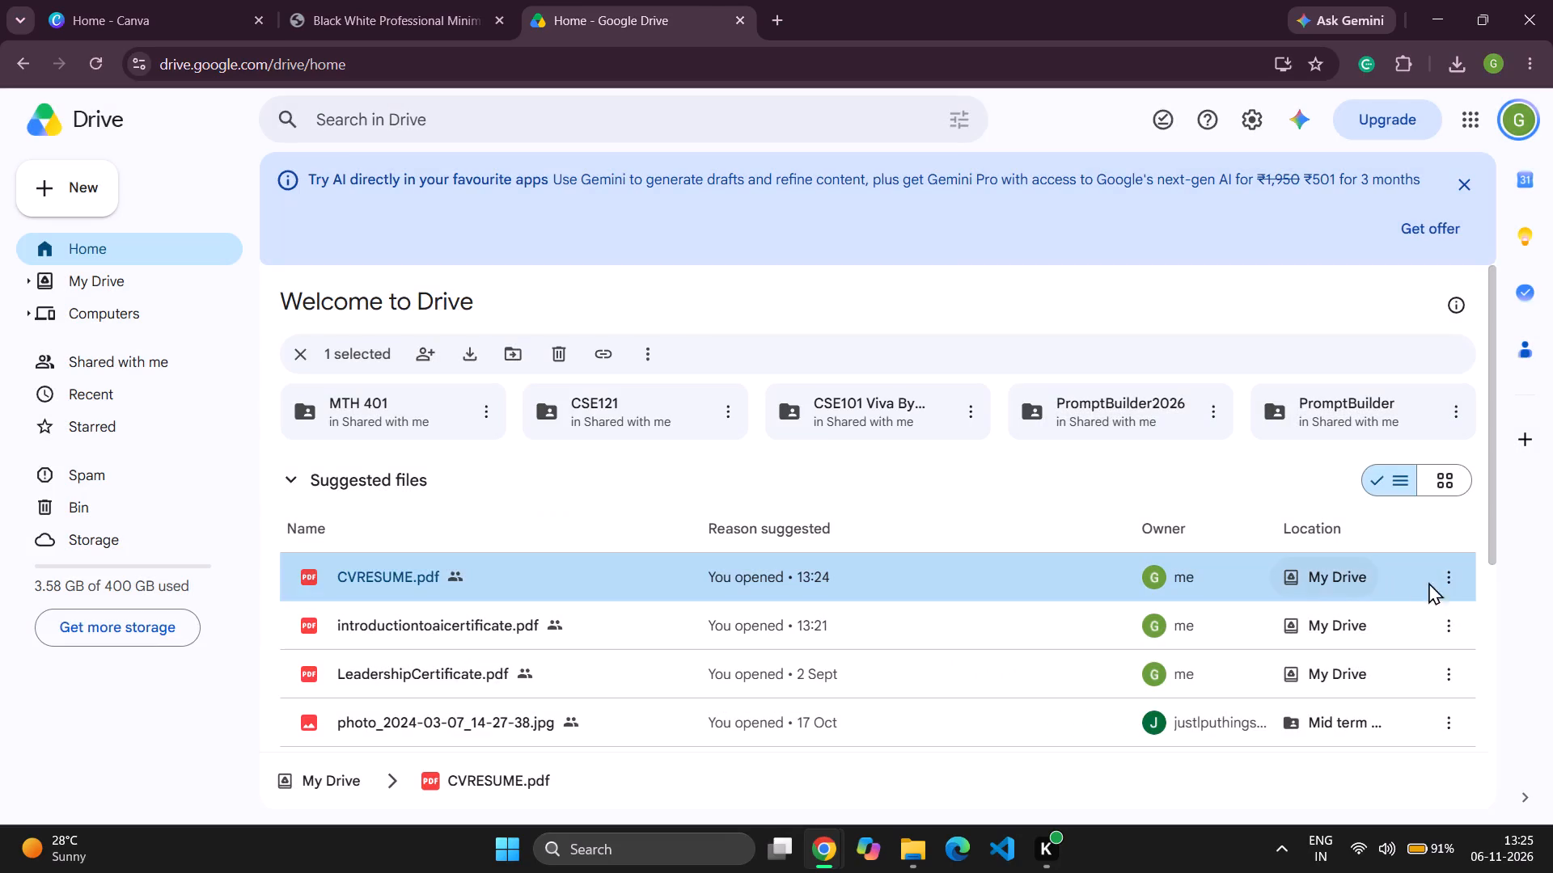
Reopen the sharing settings of CVRESUME.pdf and copy its link.
click(1444, 584)
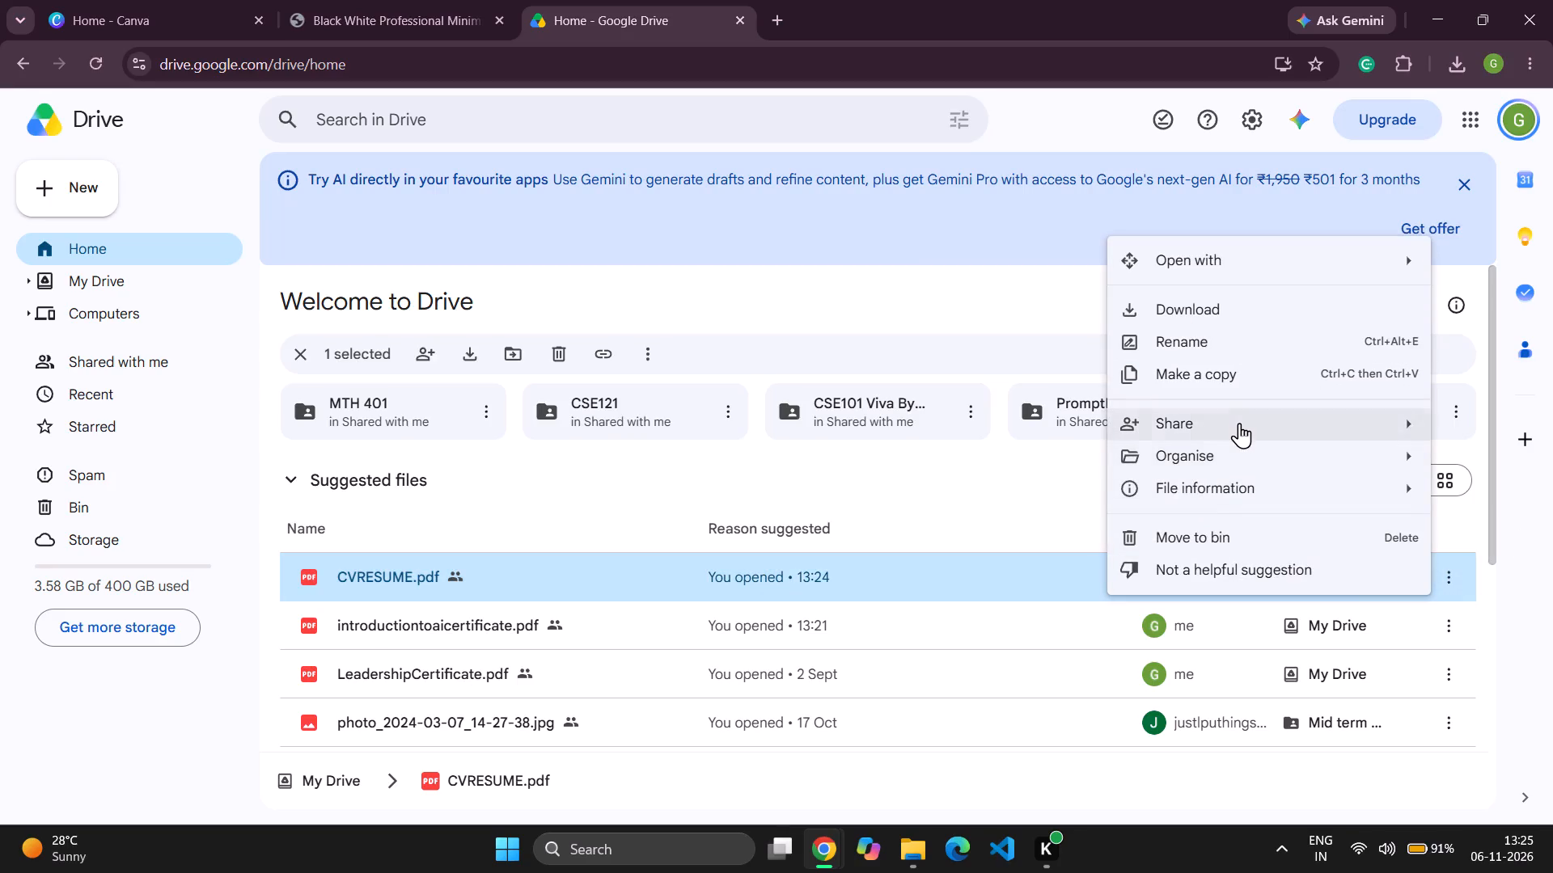
click(1239, 421)
click(1057, 424)
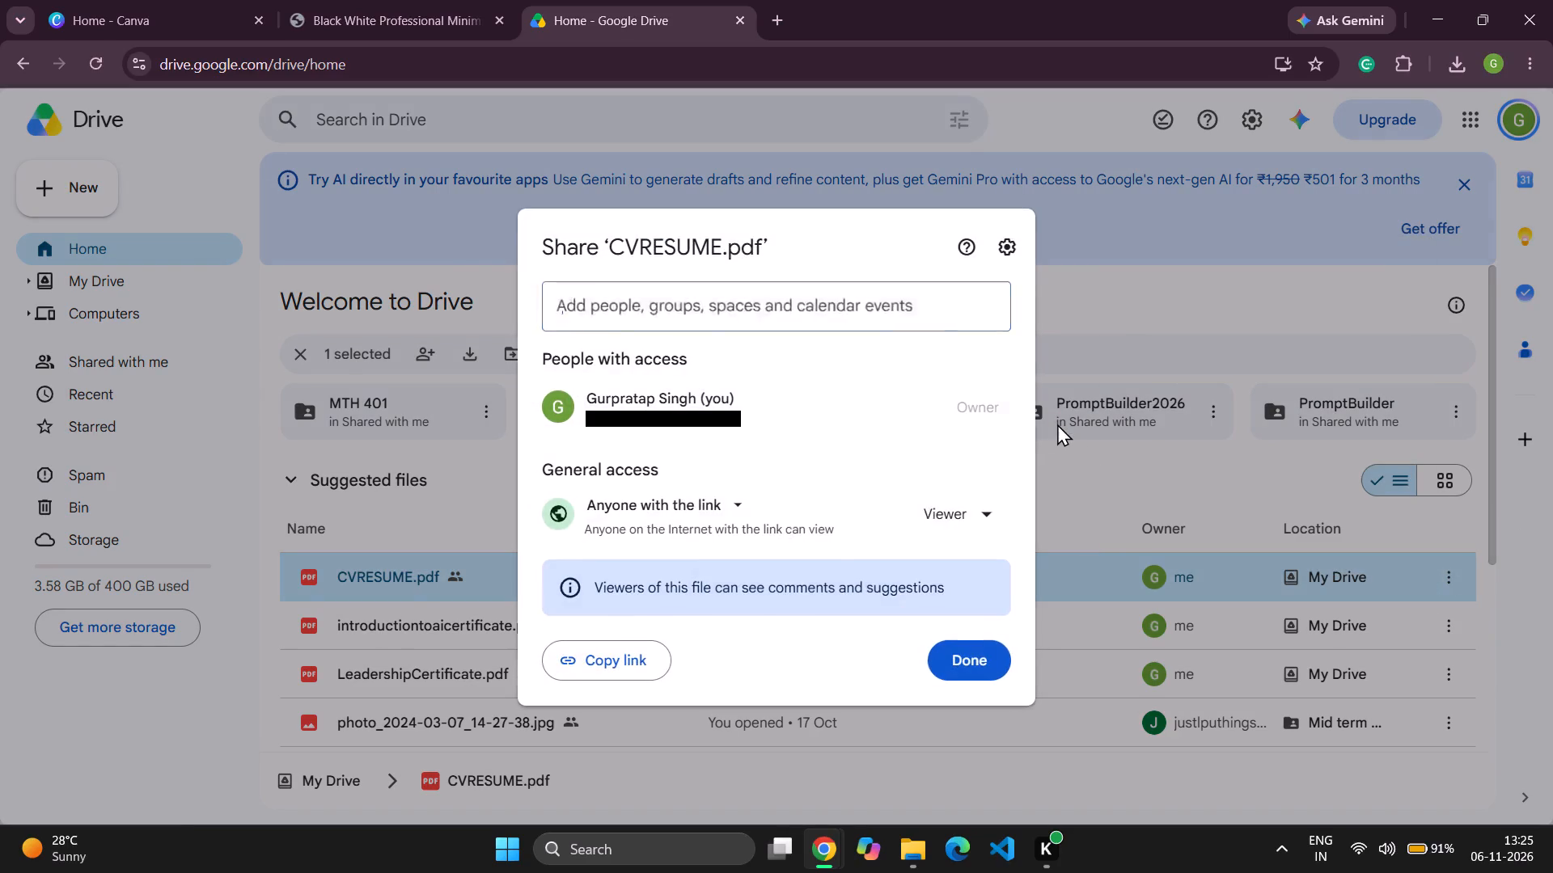
click(628, 654)
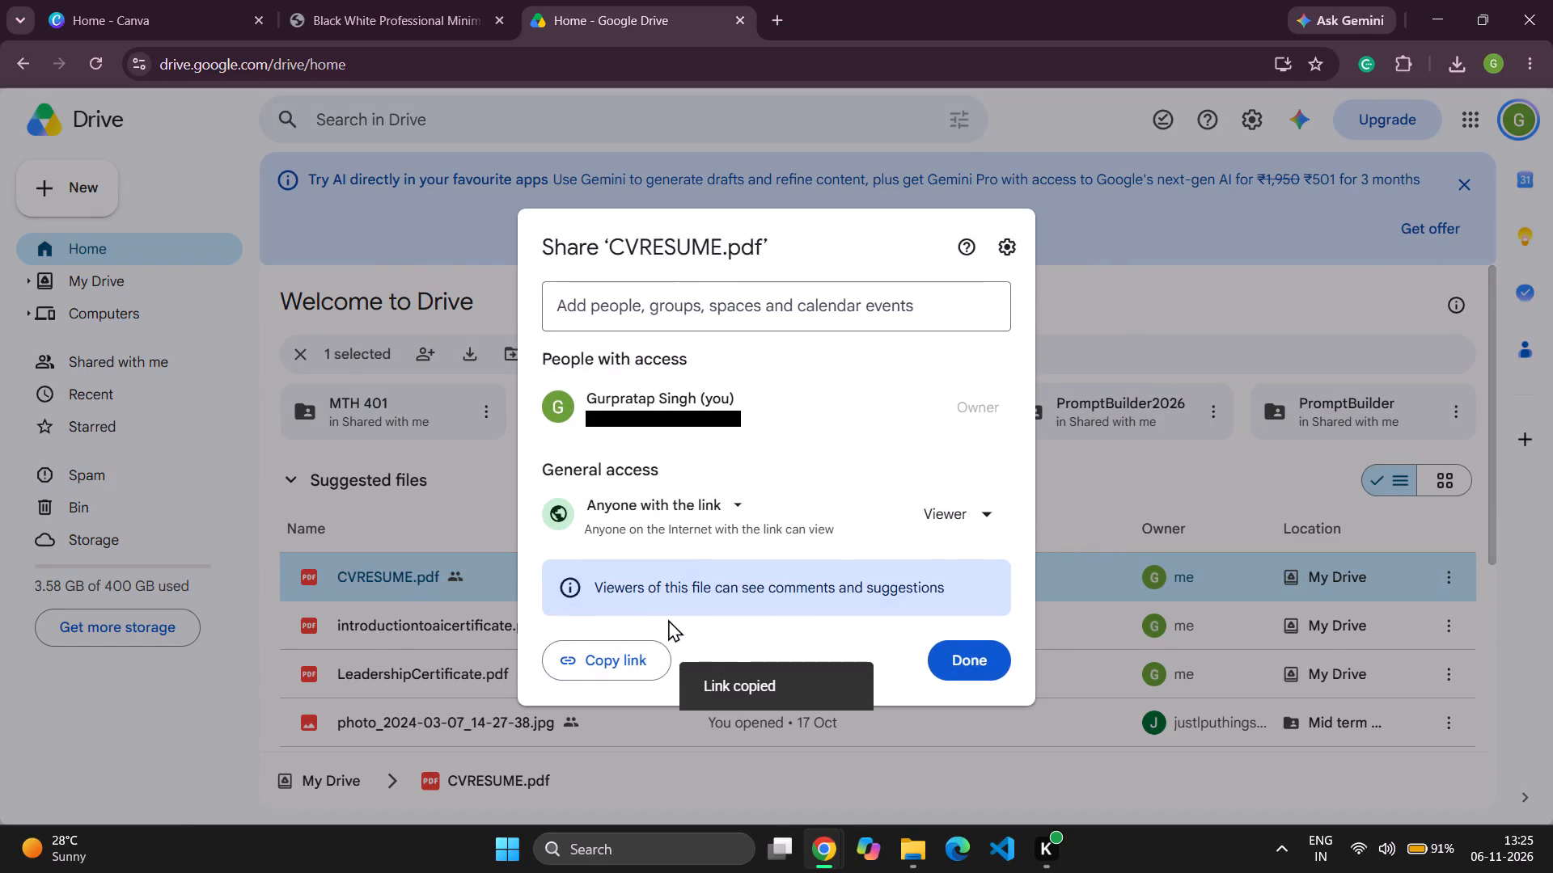
Return to the CA1 sheet and paste the copied CVRESUME.pdf link into the CV Statuts cell for roll number 35.
click(353, 0)
key(alt+Tab)
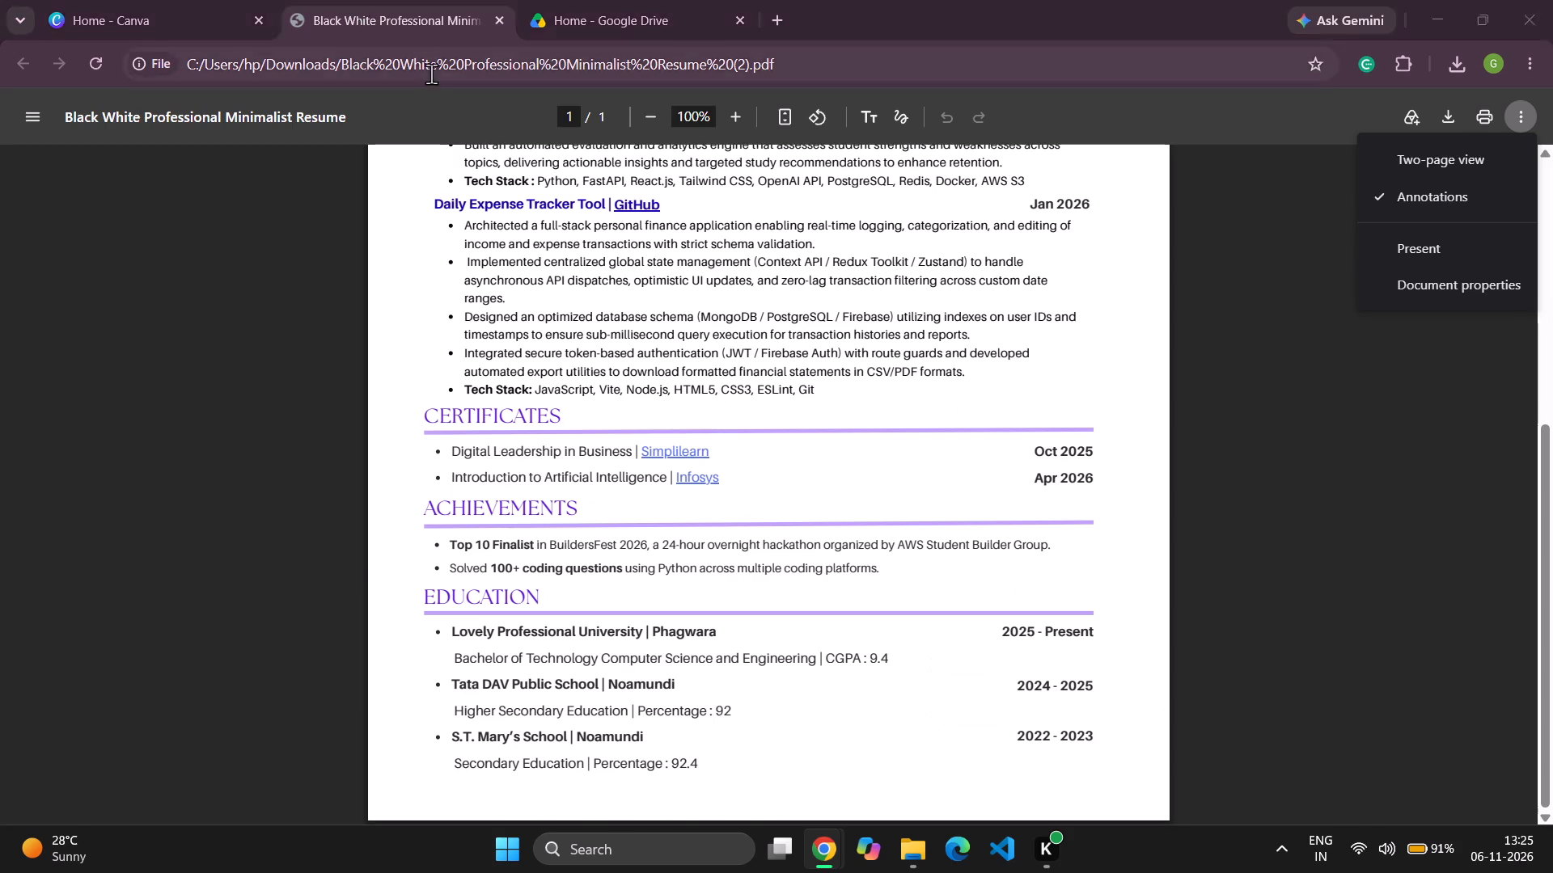
key(alt+Tab)
key(alt+Tab)
key(alt+Tab)
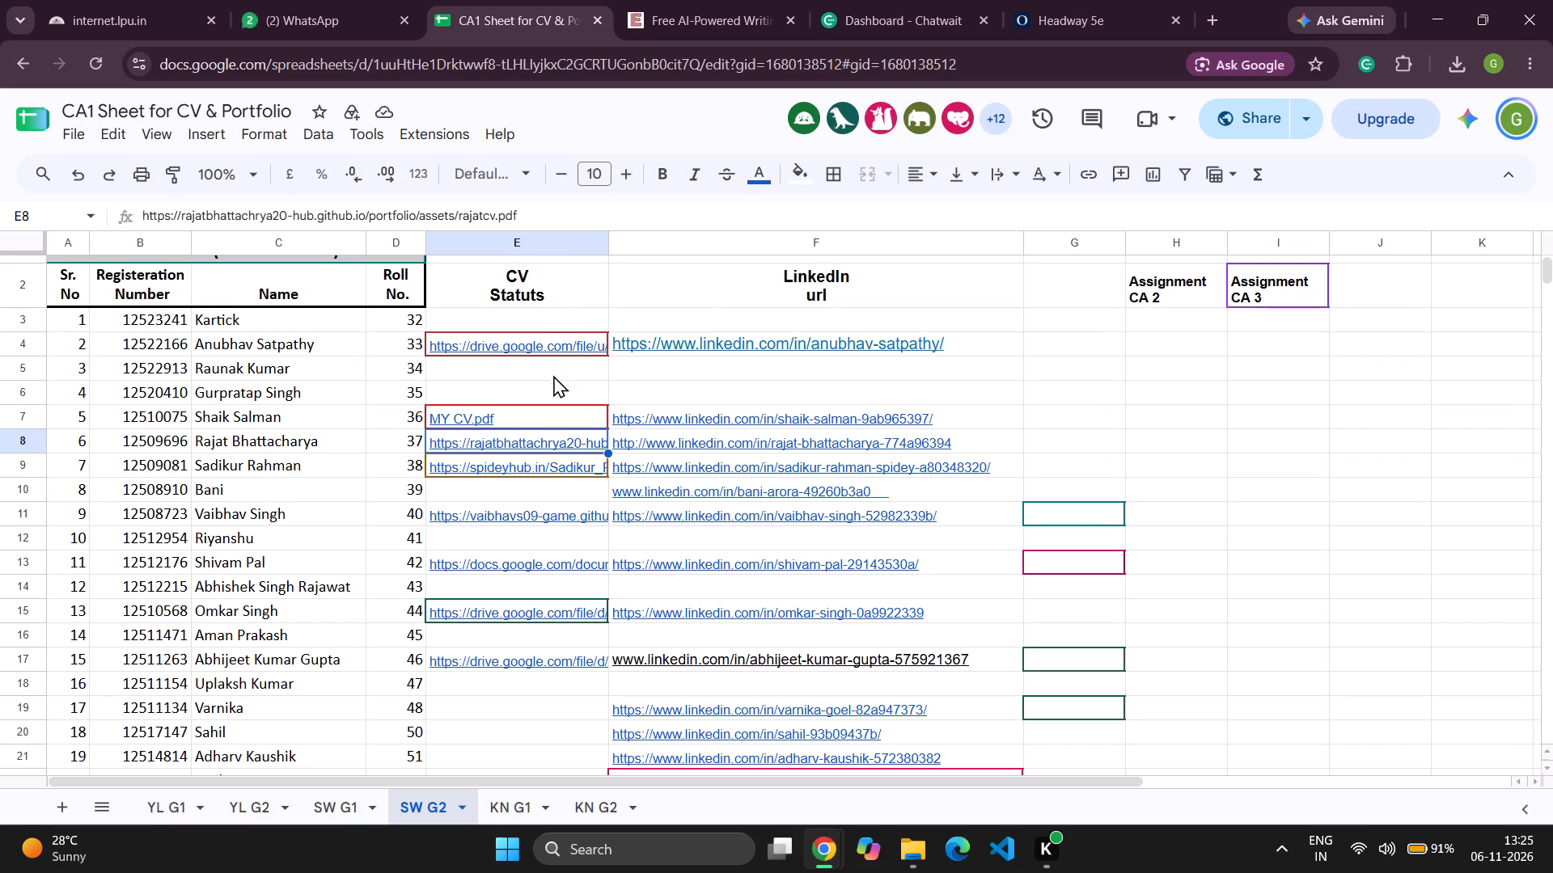
click(543, 388)
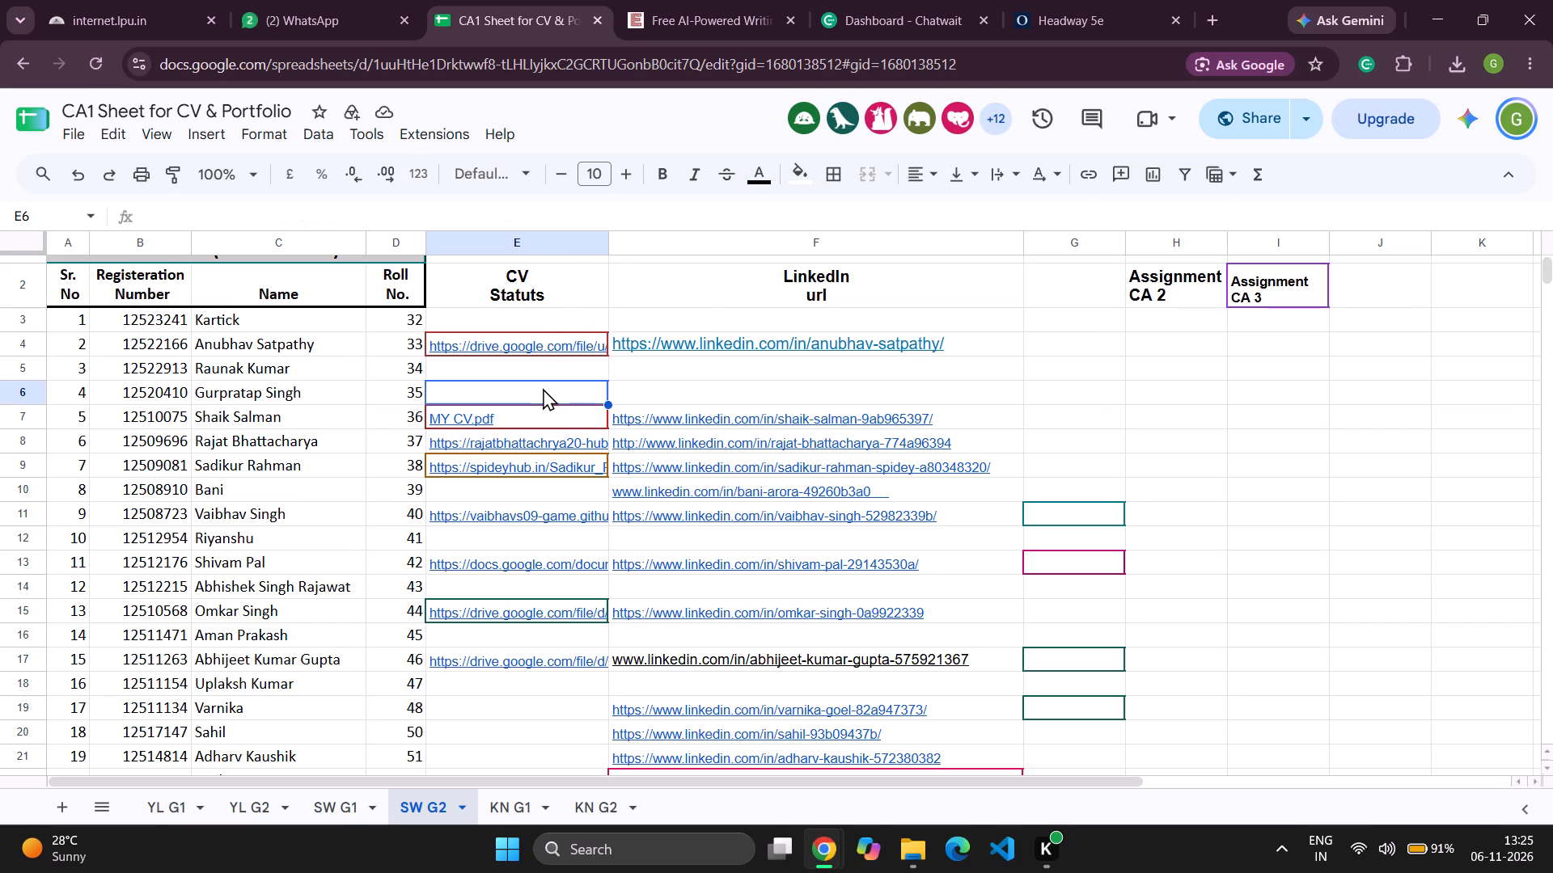
key(ctrl+v)
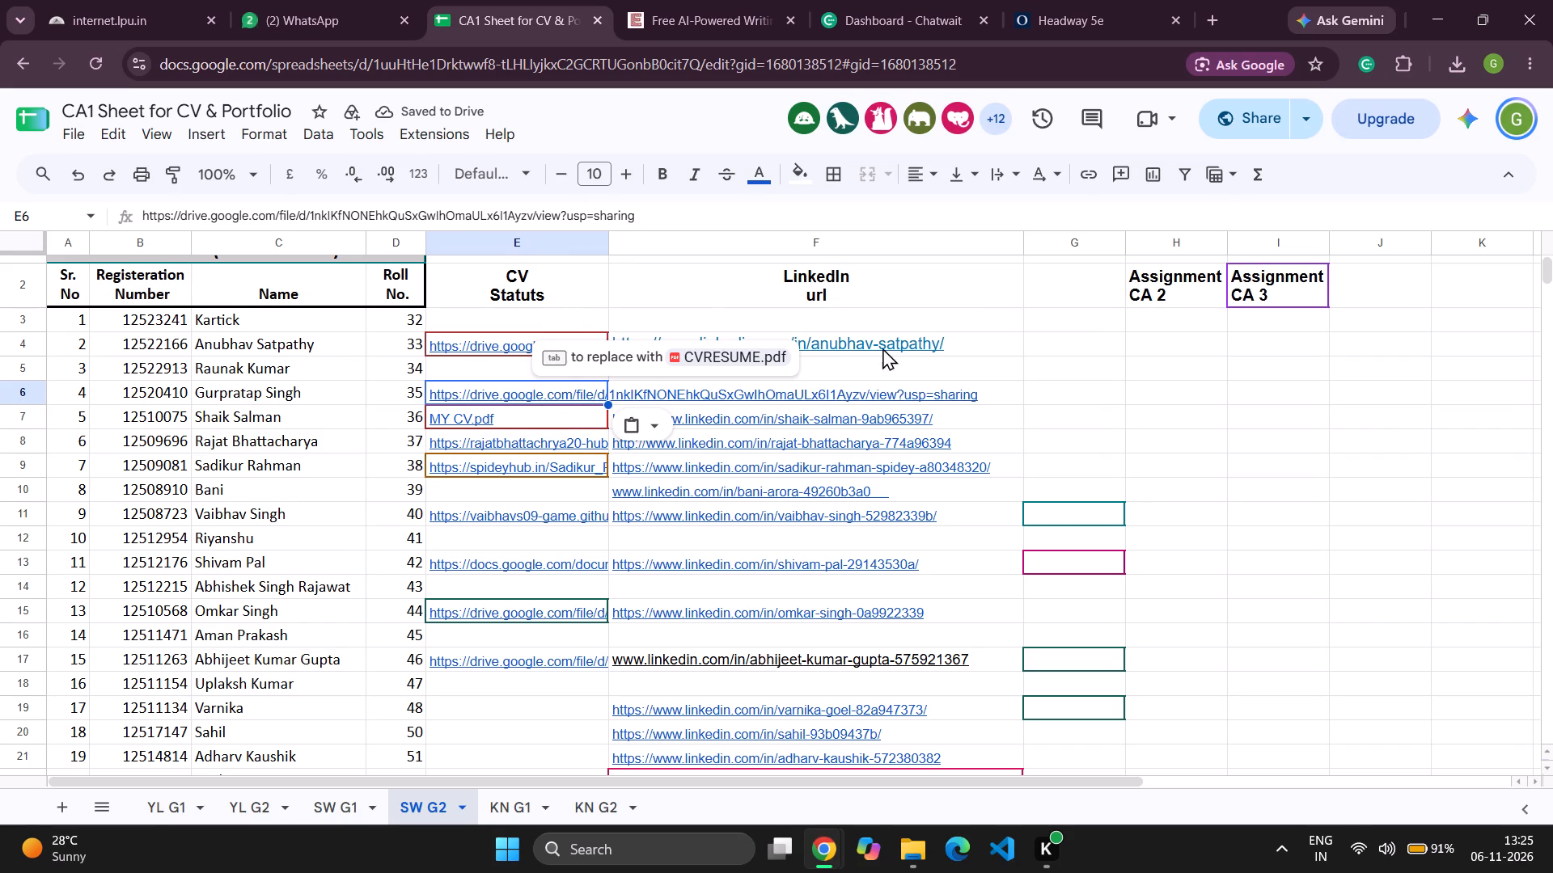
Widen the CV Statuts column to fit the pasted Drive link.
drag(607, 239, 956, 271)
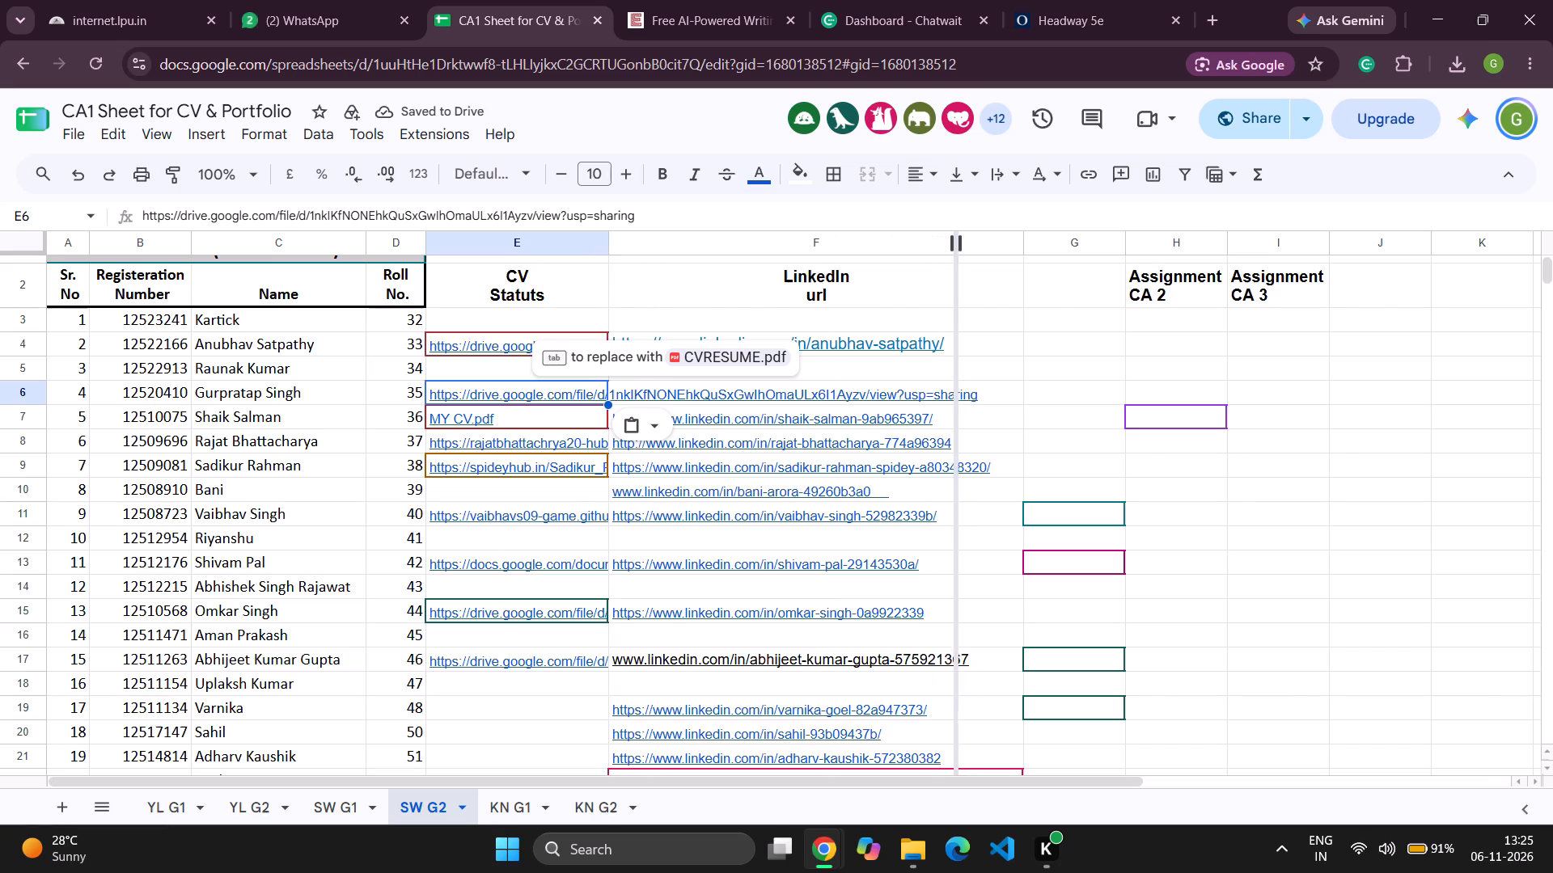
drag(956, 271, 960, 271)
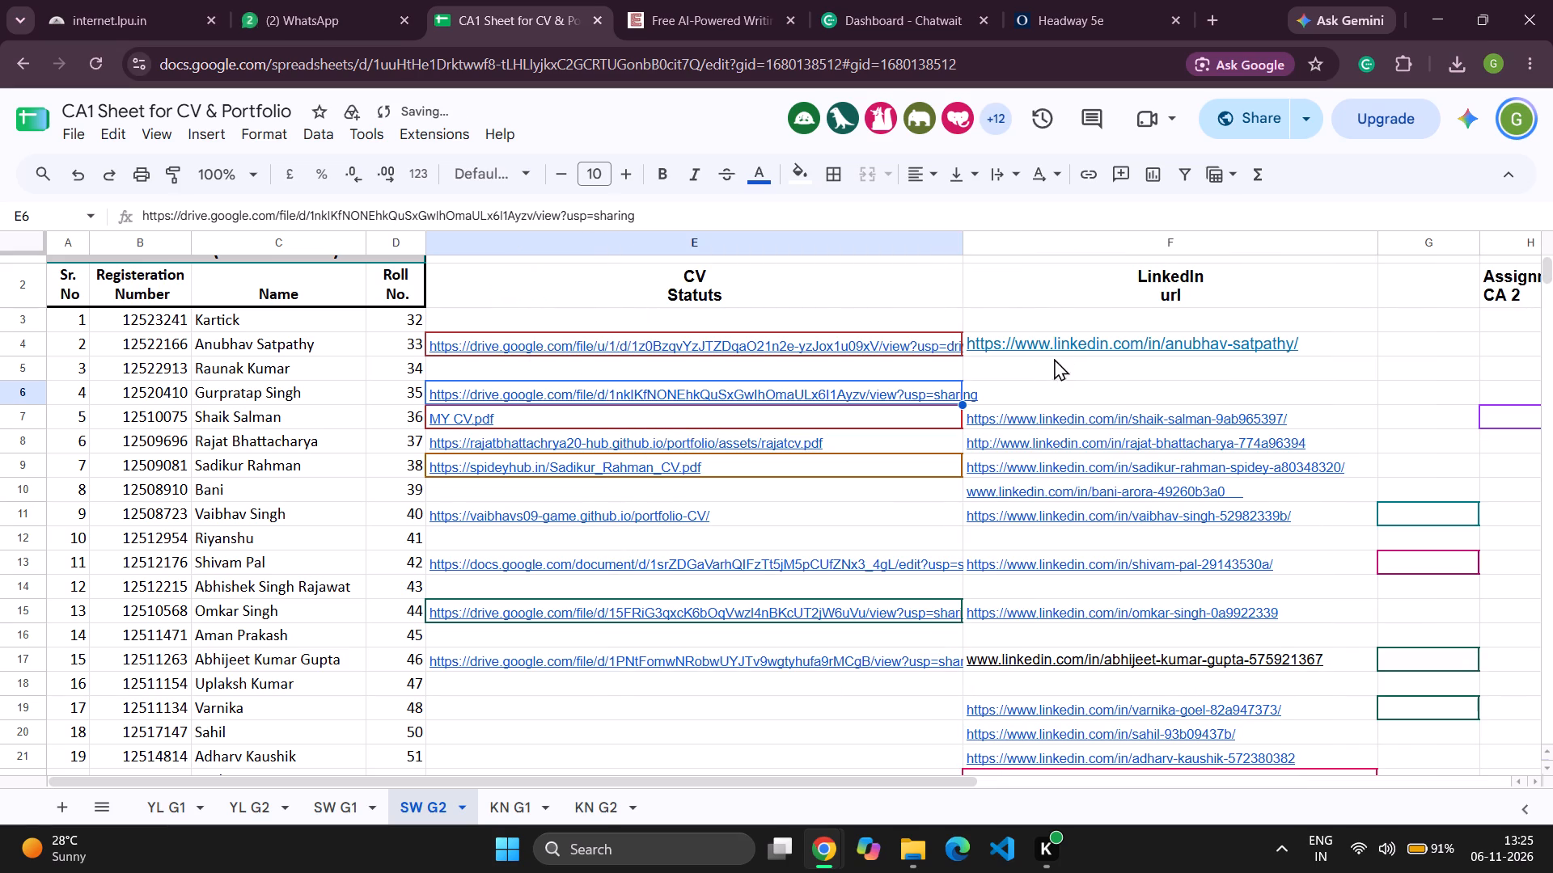
Open LinkedIn in a new browser tab, go to the account's own profile and copy the profile URL.
click(1043, 388)
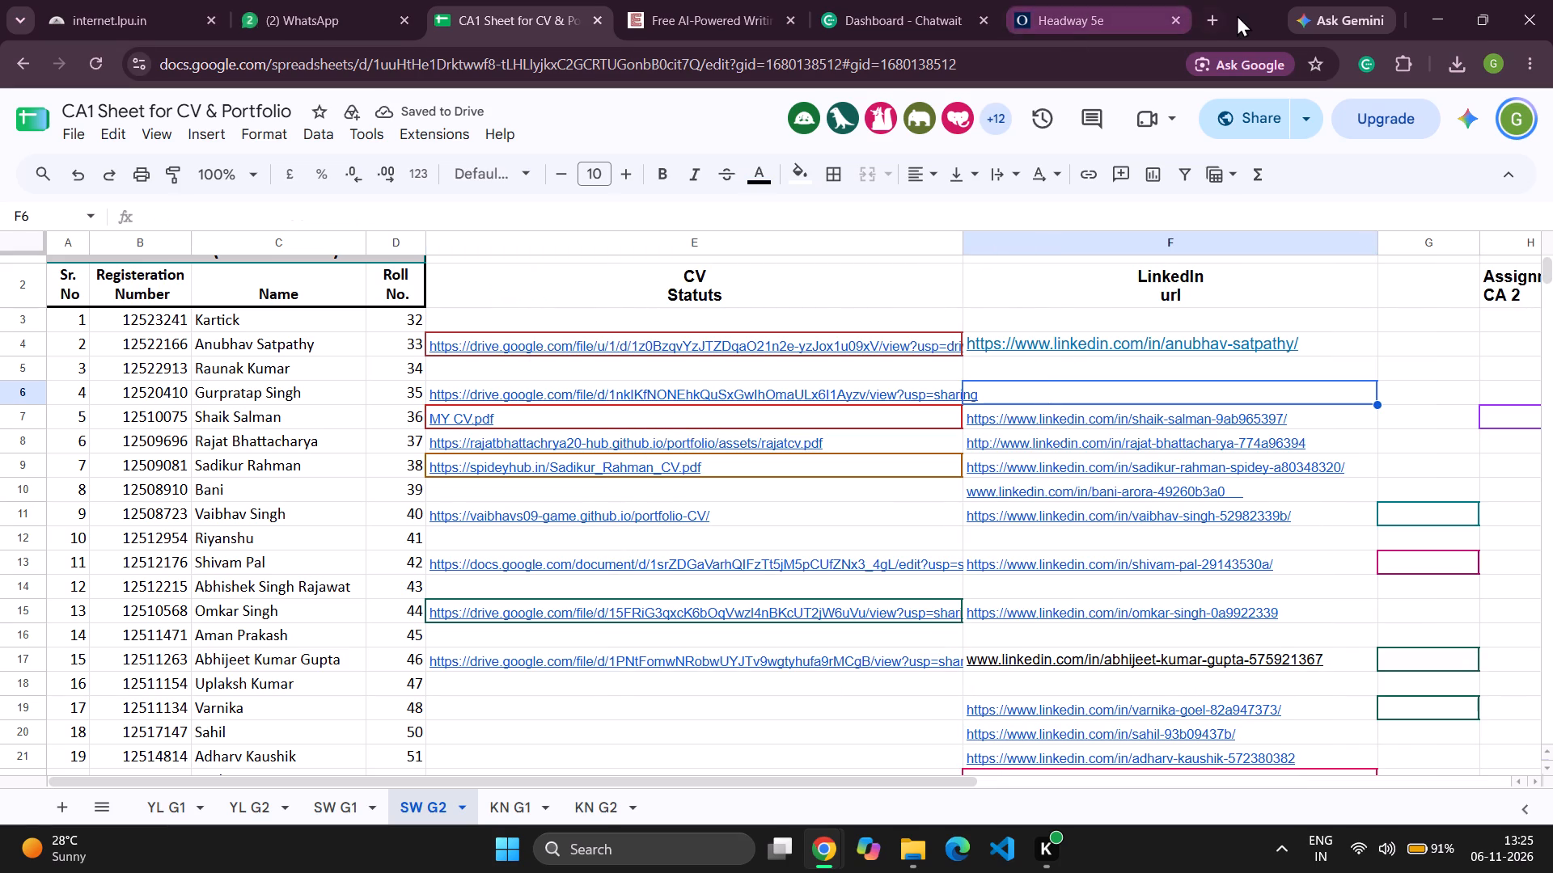
click(1205, 23)
text(linke)
key(Return)
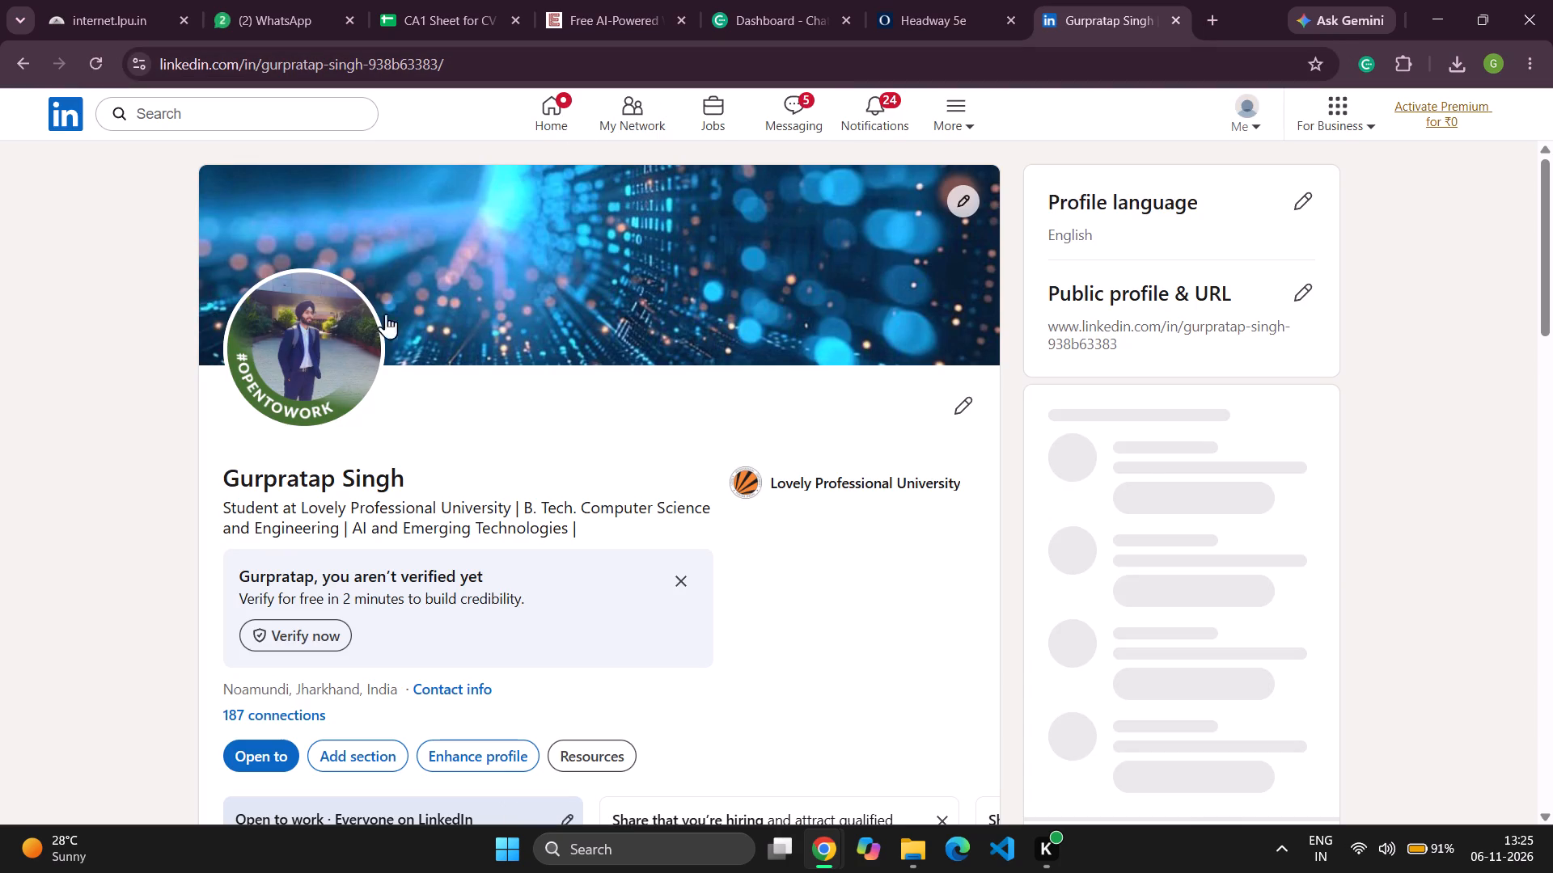
click(342, 341)
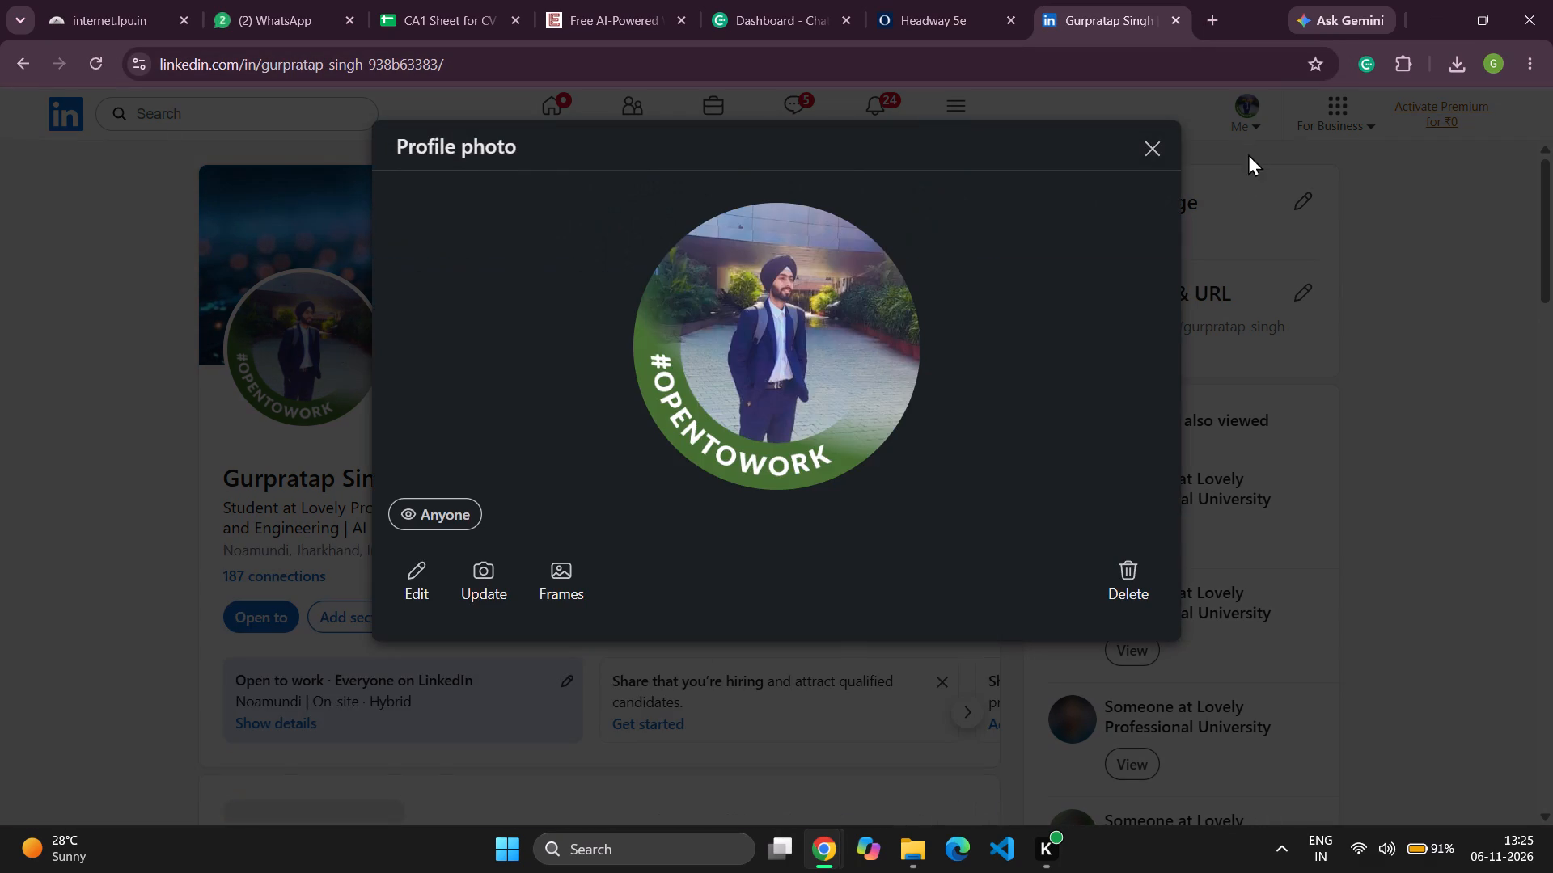
click(1153, 143)
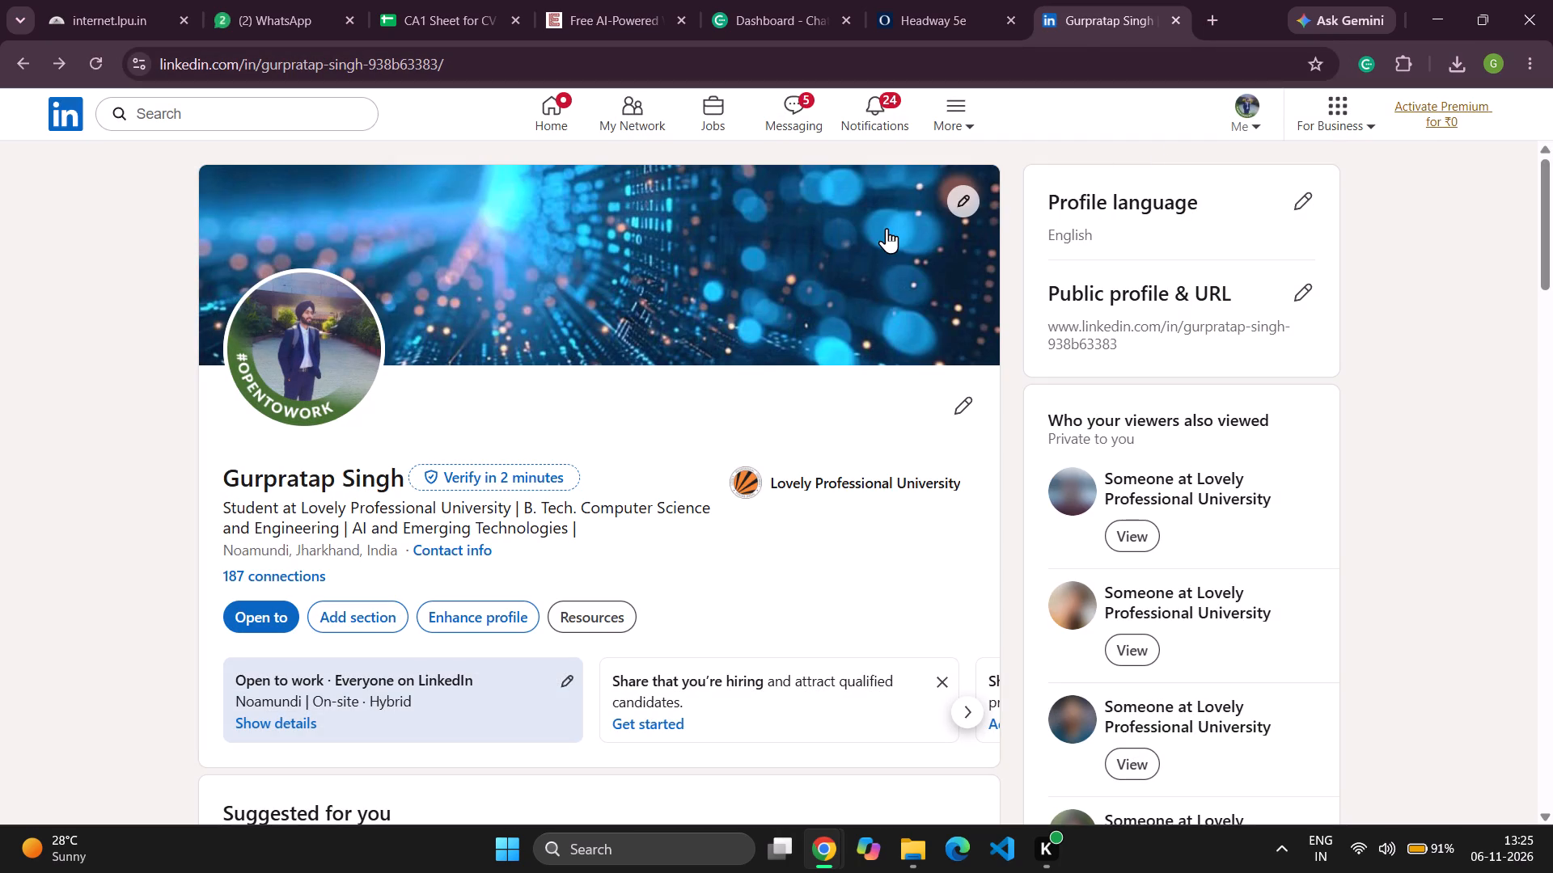
click(1242, 112)
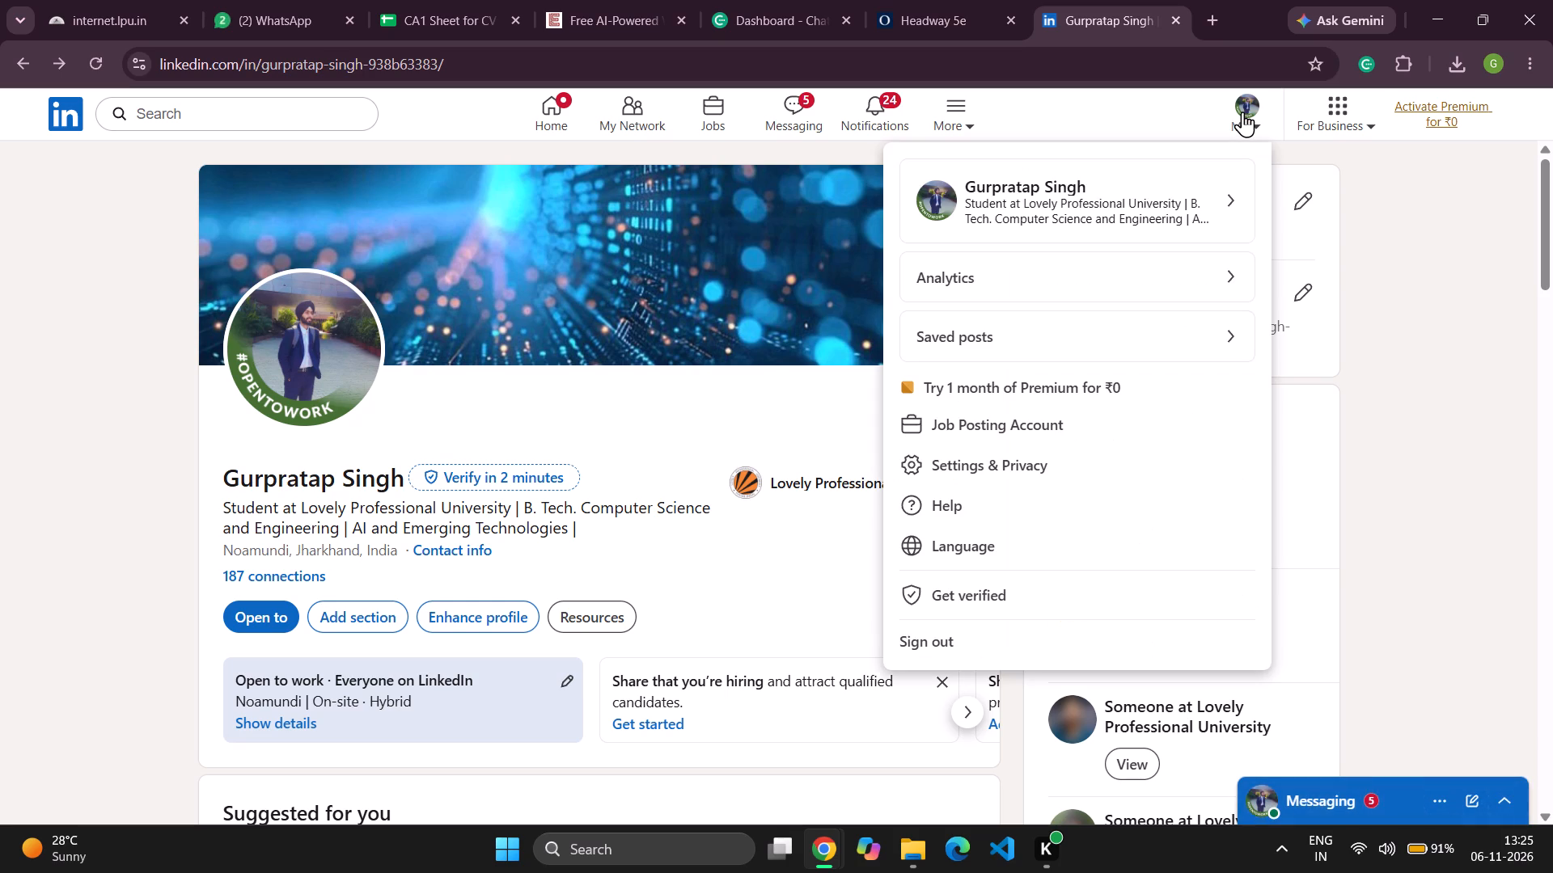
click(1073, 191)
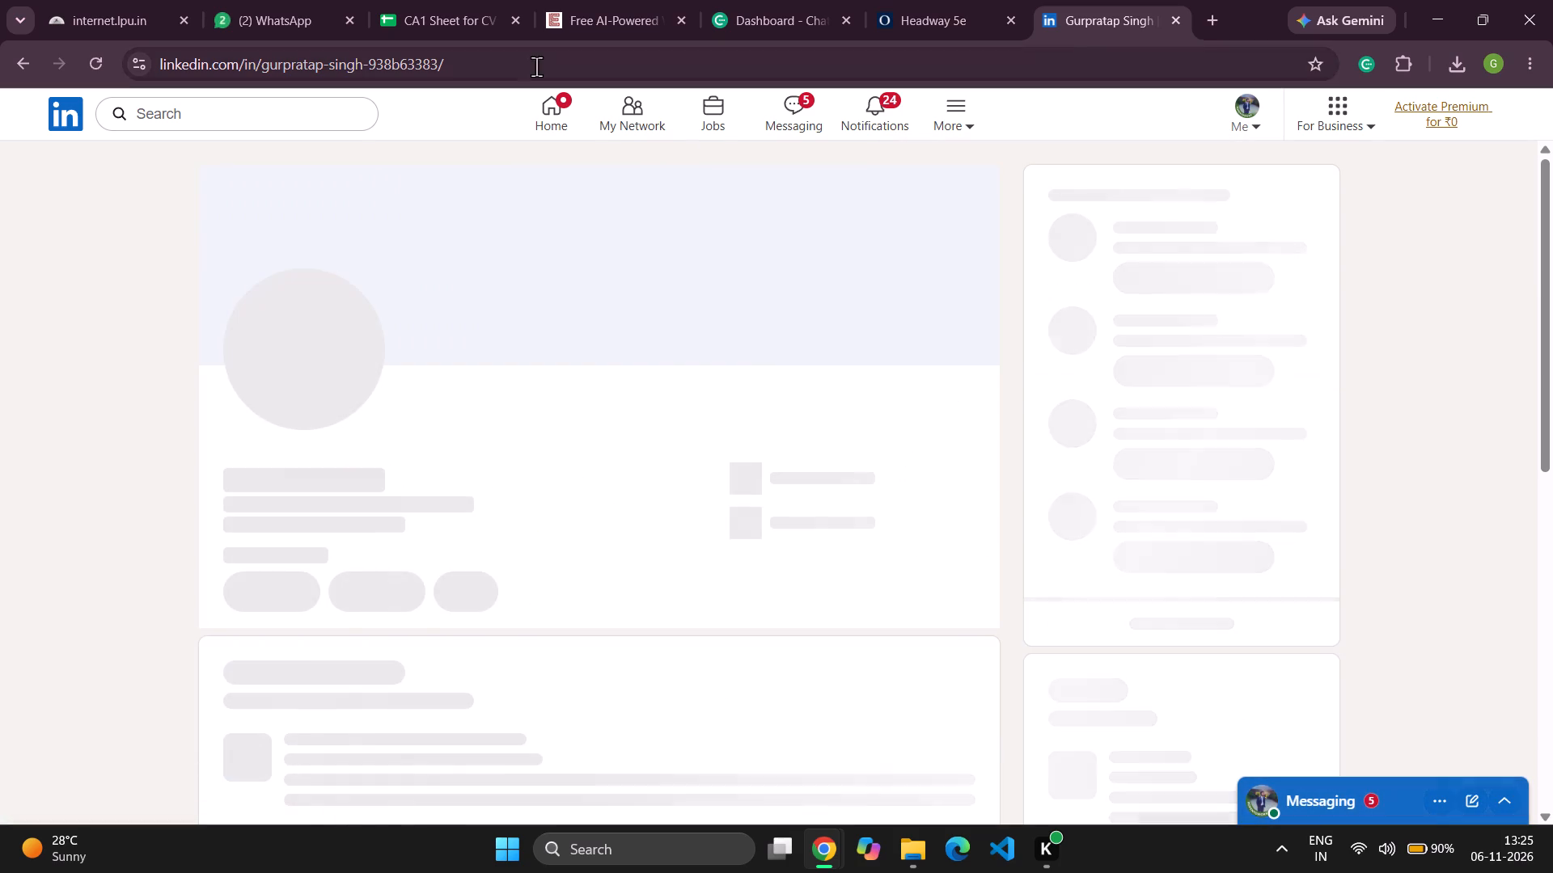
double_click(517, 65)
triple_click(517, 65)
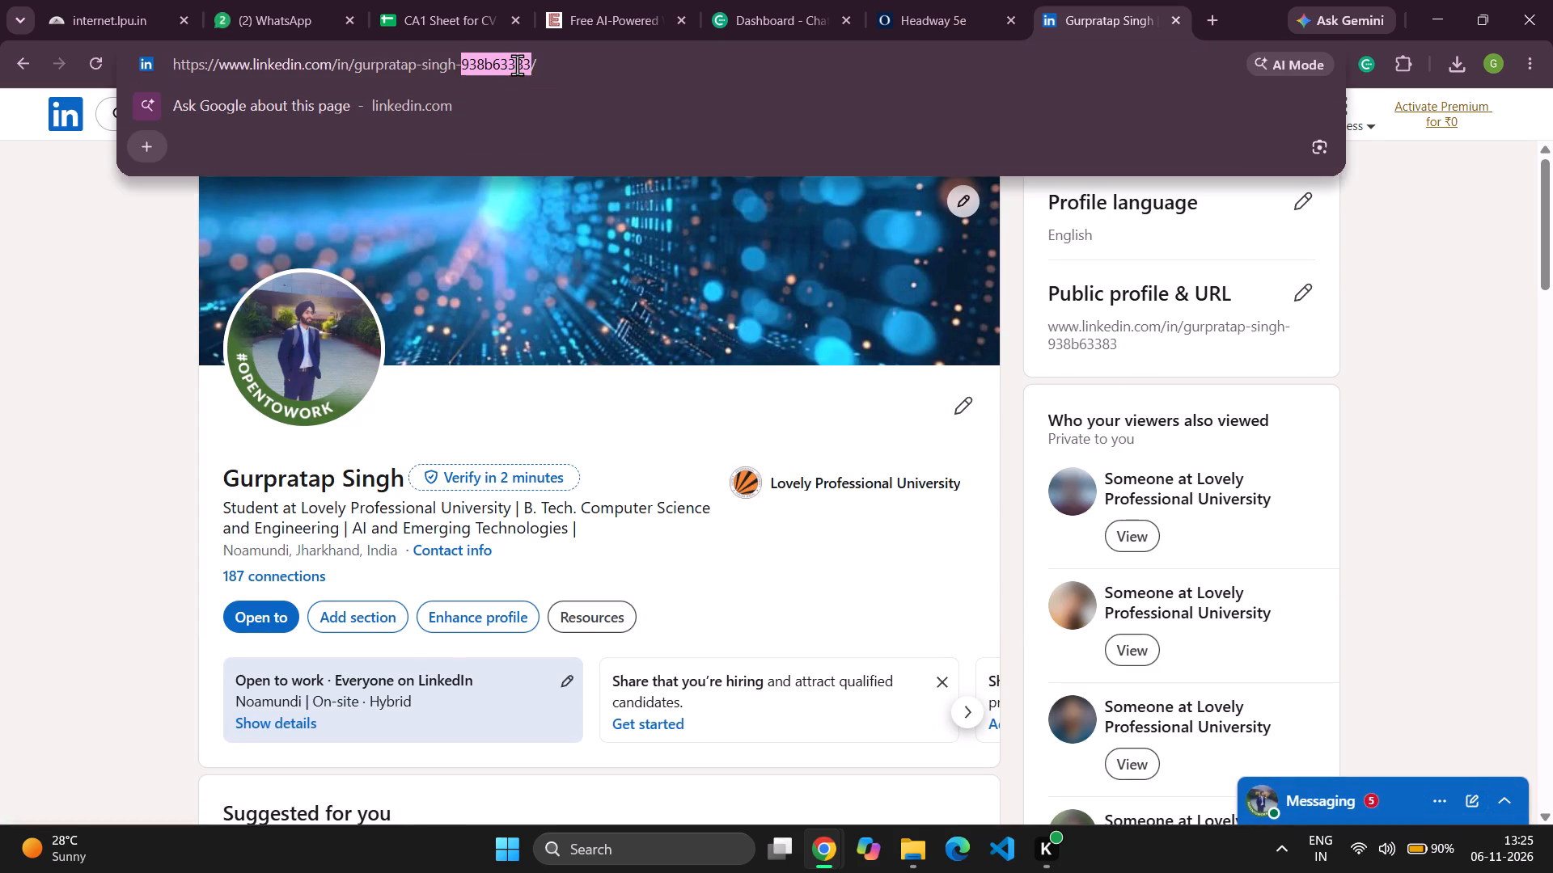
click(517, 65)
click(517, 65)
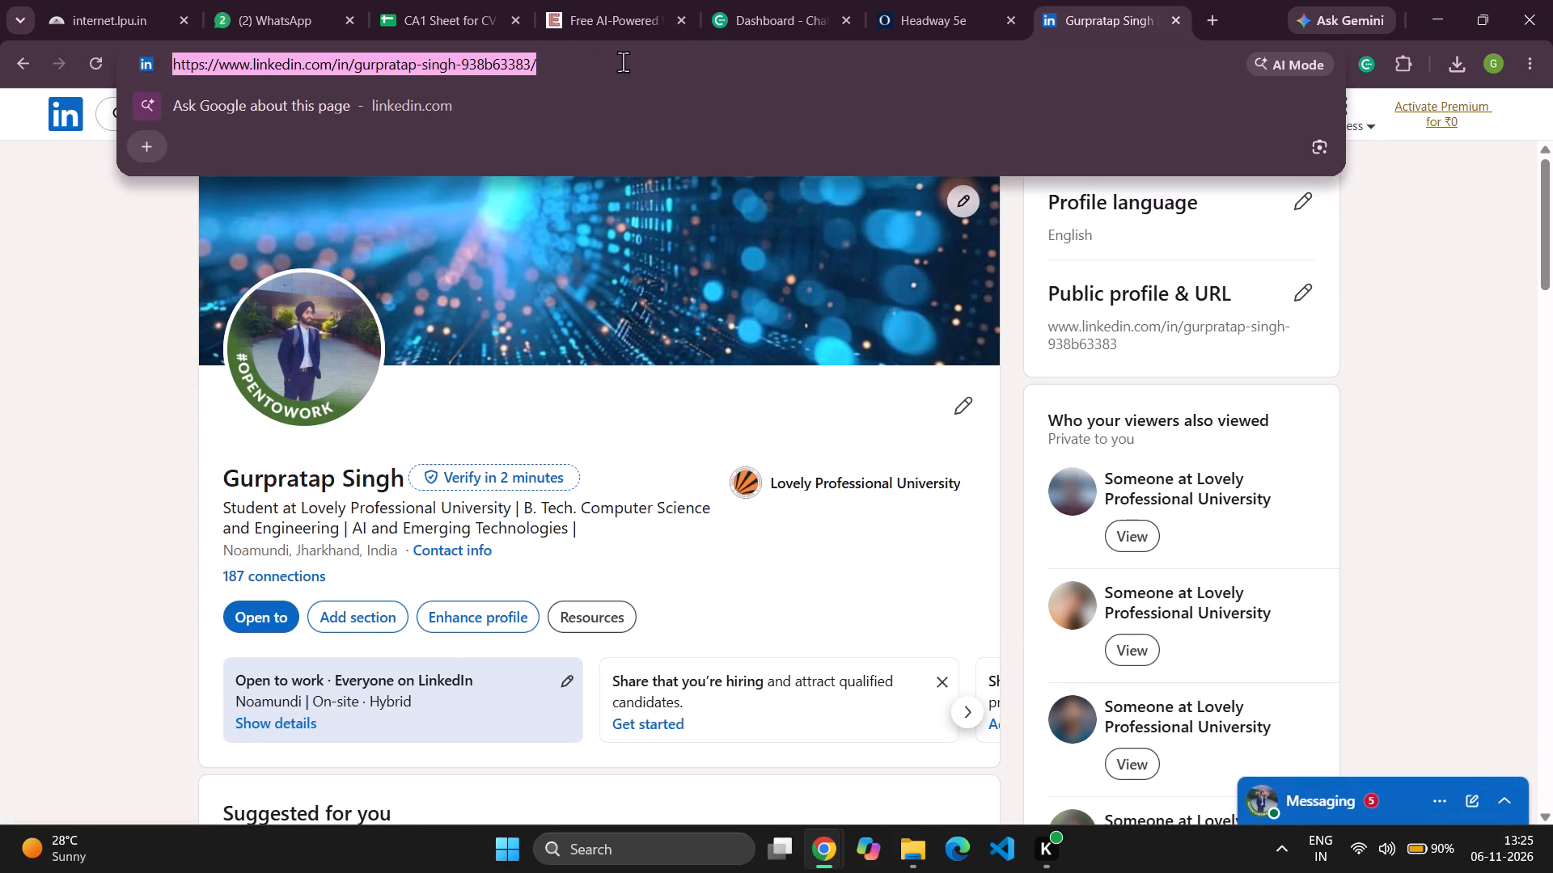
key(ctrl+c)
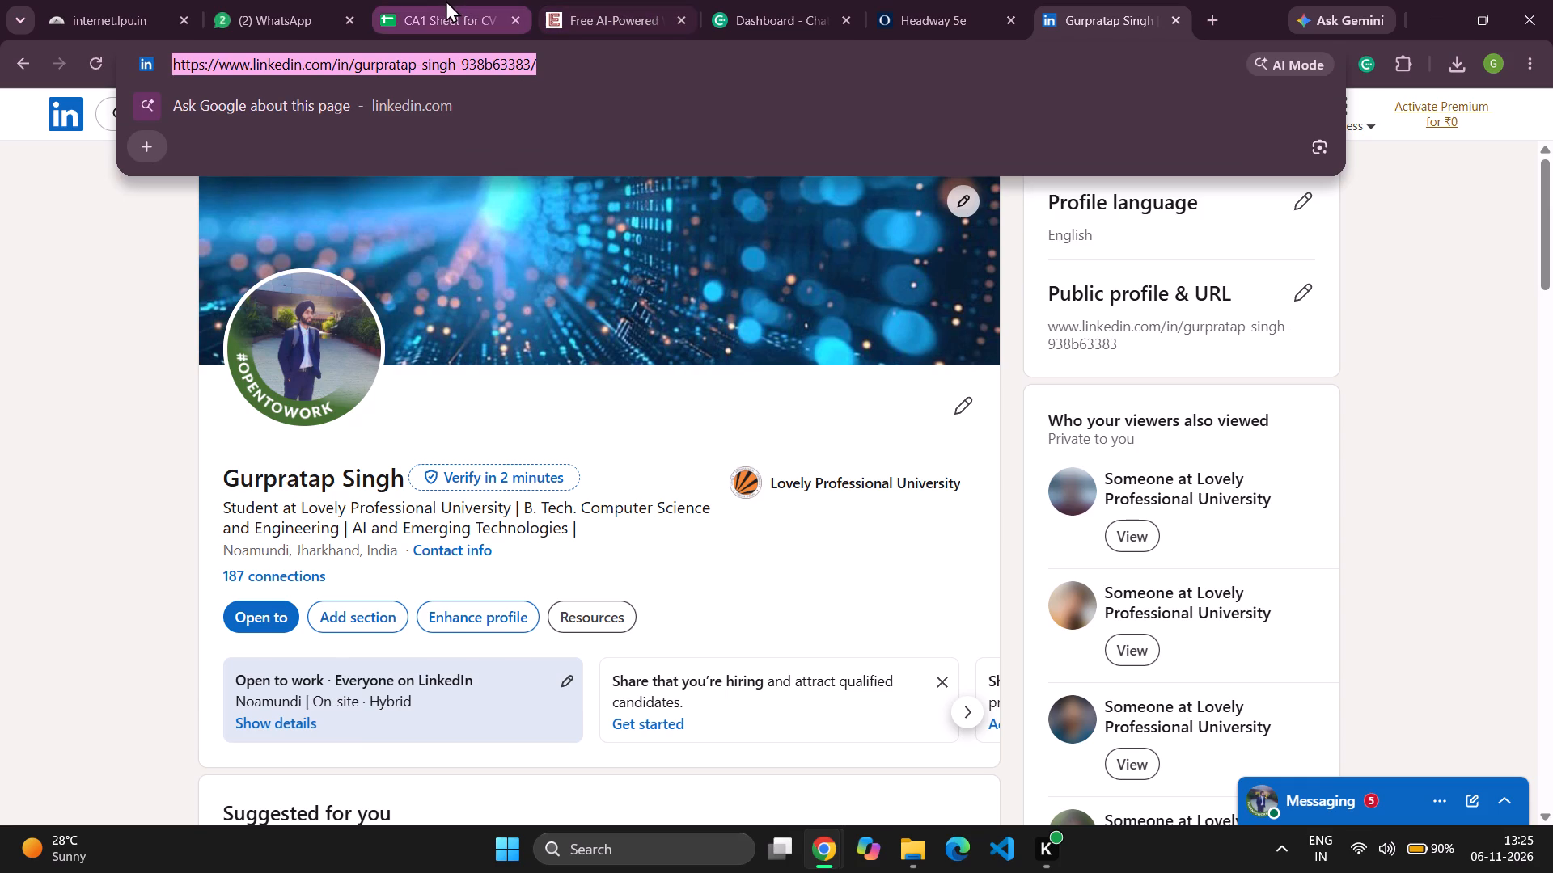
Return to the CA1 sheet and widen the CV Statuts column to show more of the CV links.
click(446, 0)
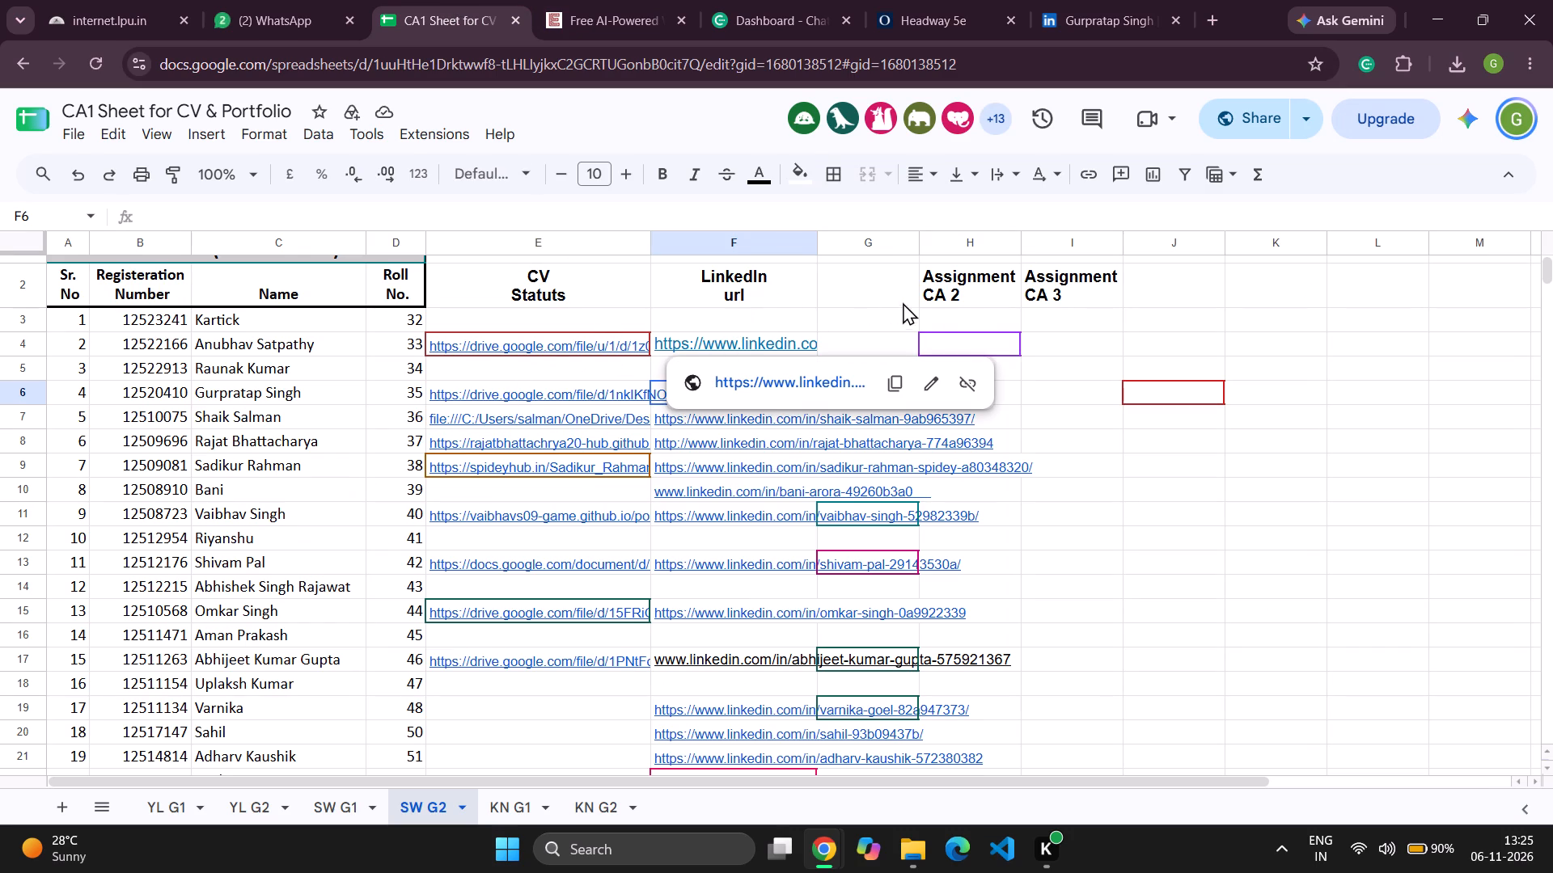
click(1054, 335)
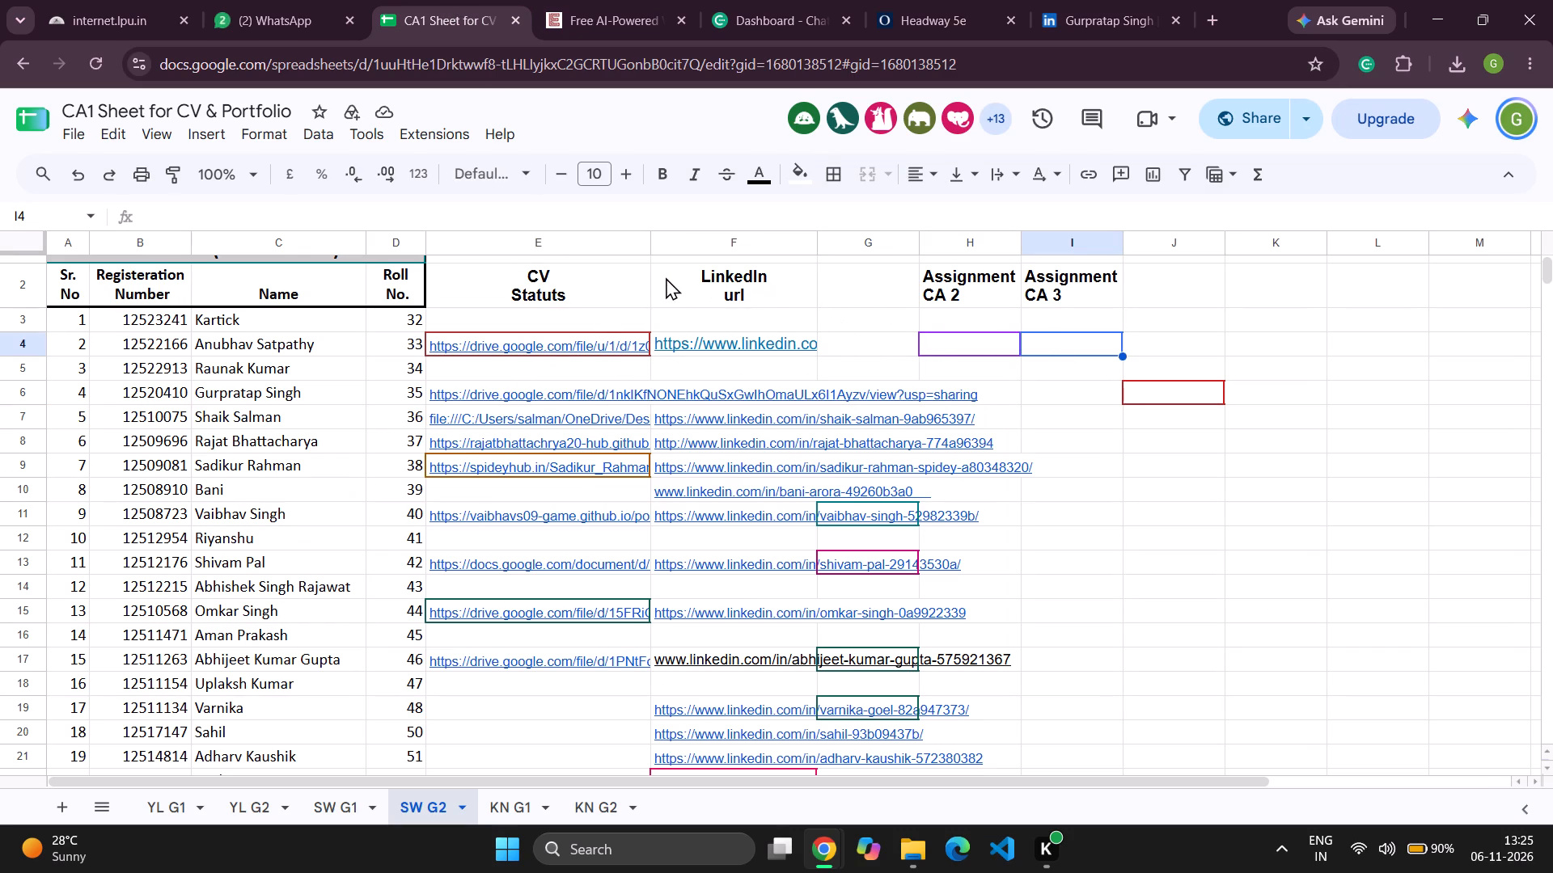
drag(648, 250, 731, 248)
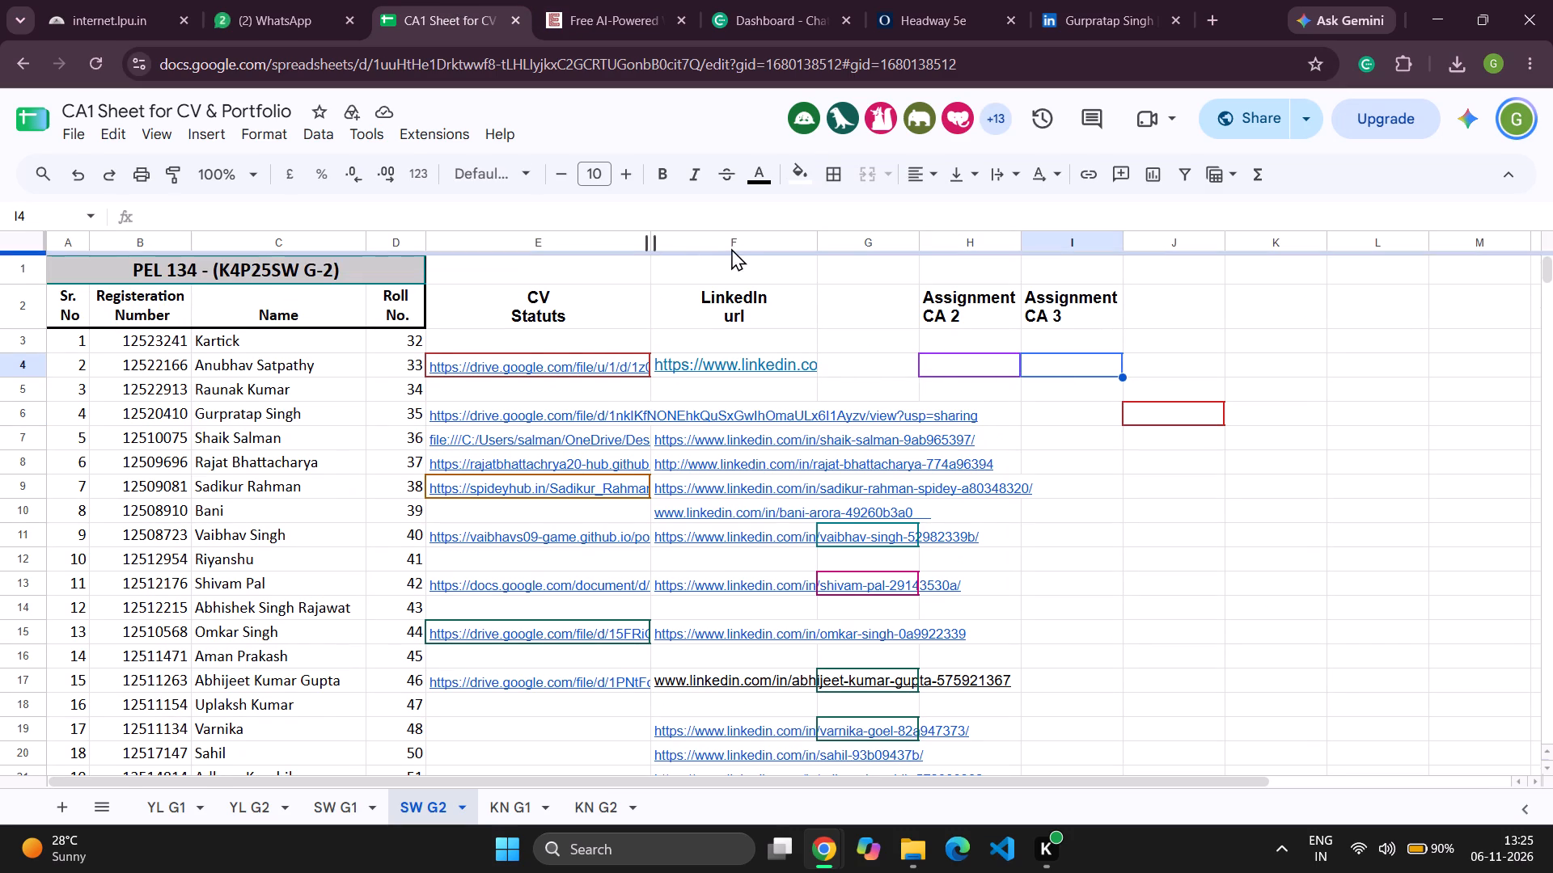
drag(731, 248, 735, 248)
click(645, 259)
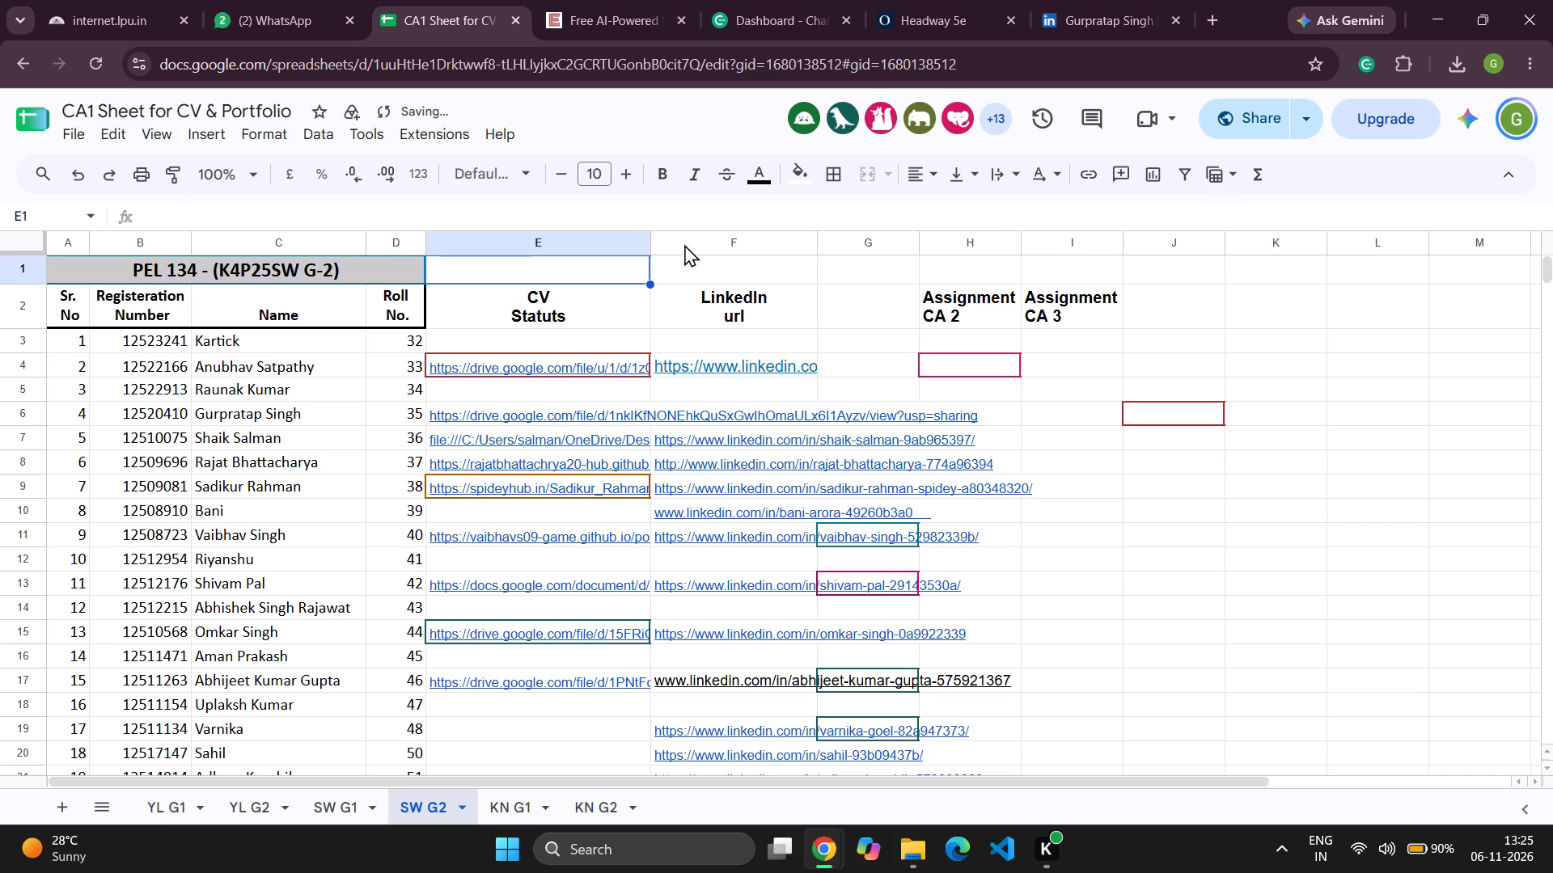
click(684, 244)
click(839, 225)
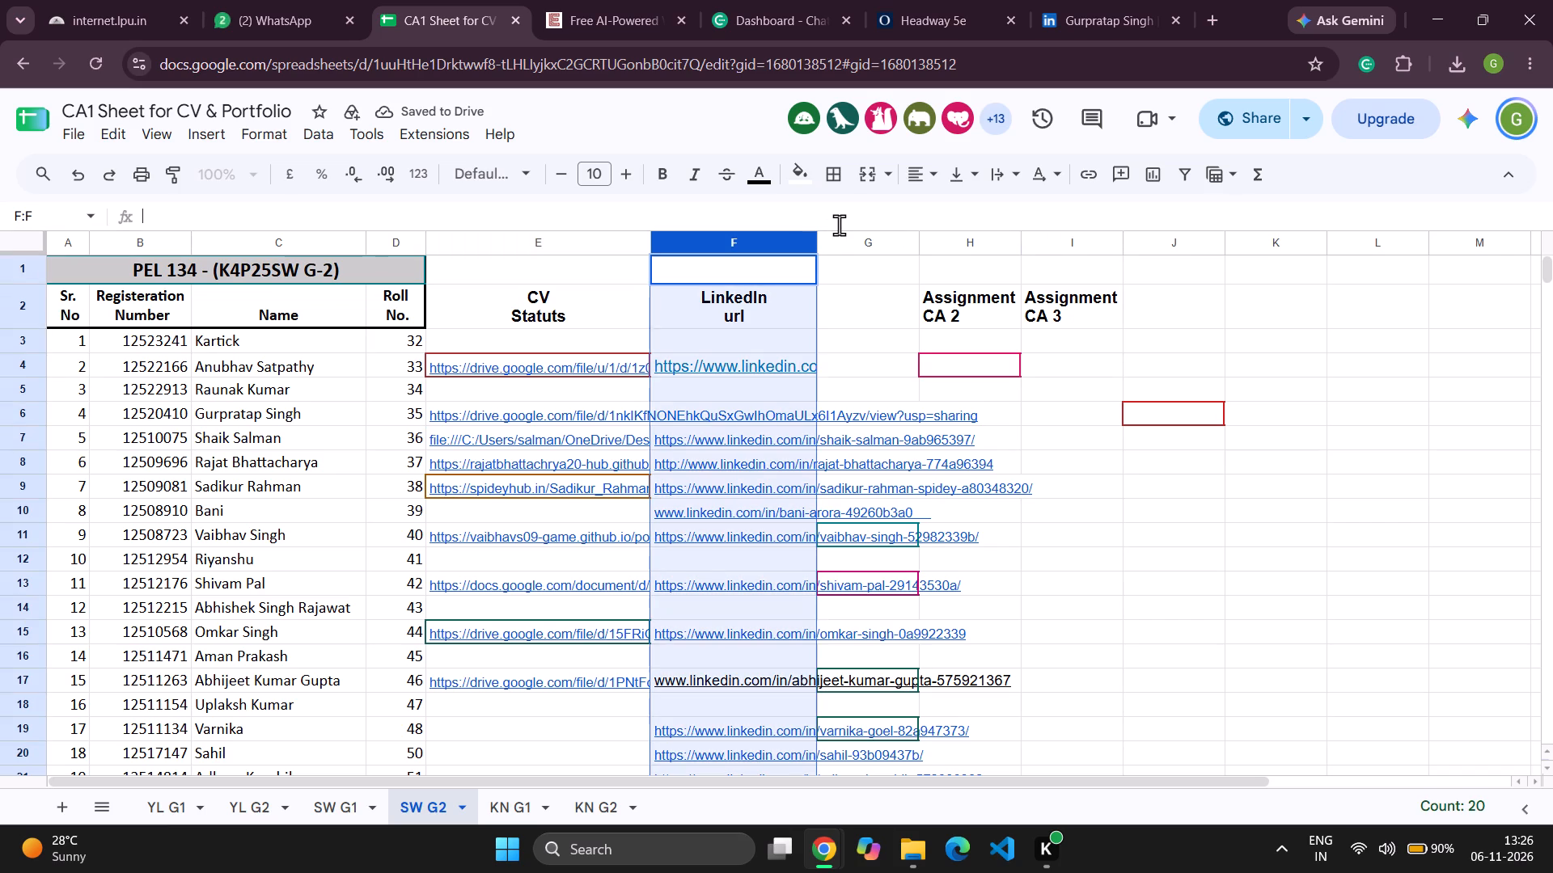
click(1098, 370)
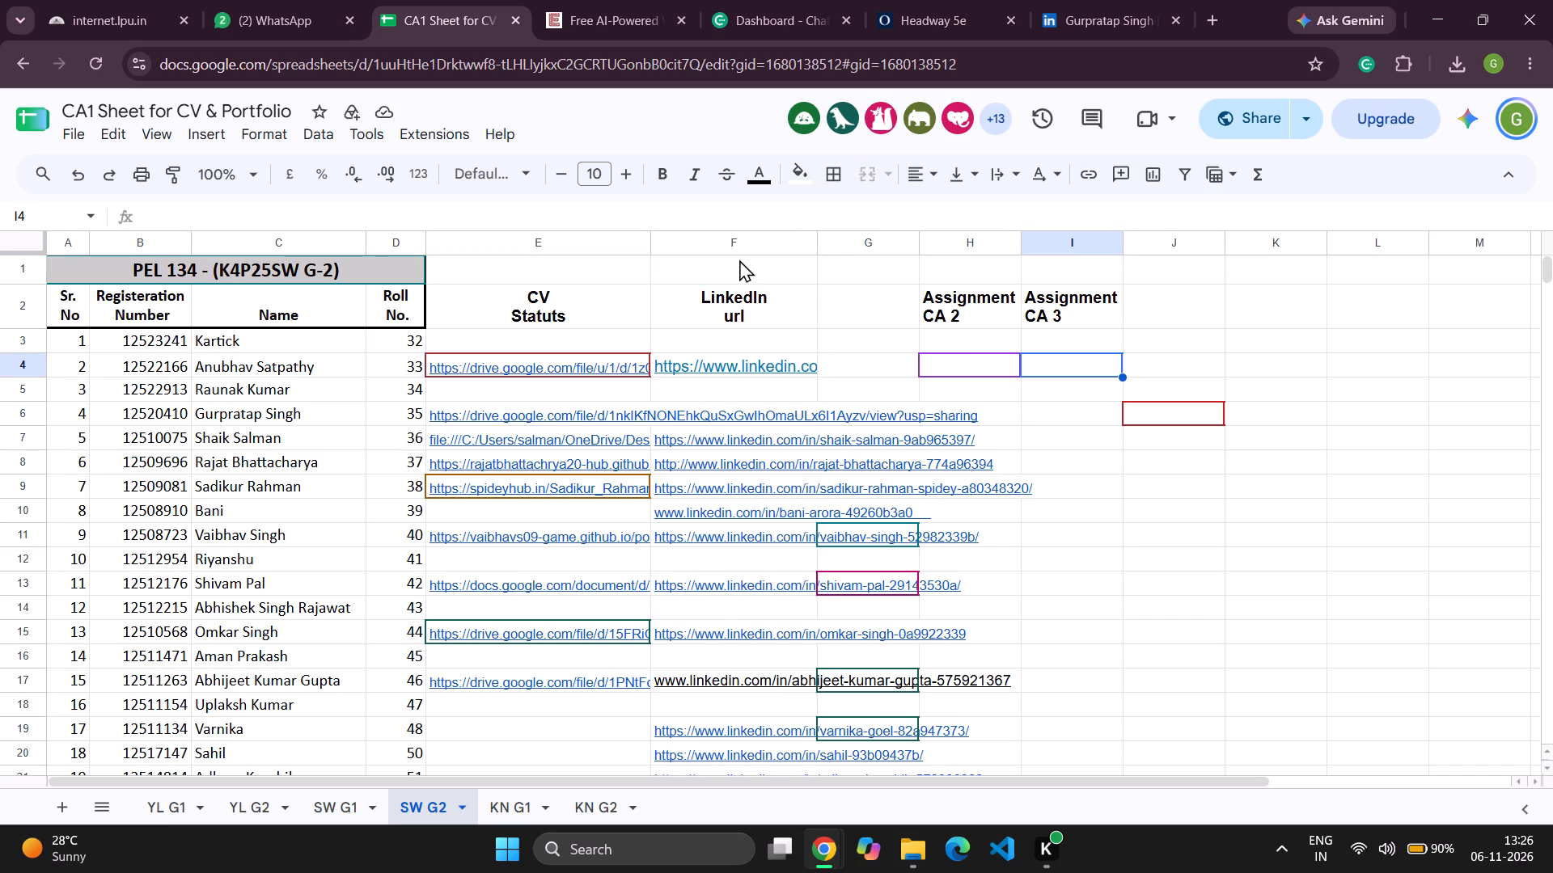
drag(651, 244, 882, 257)
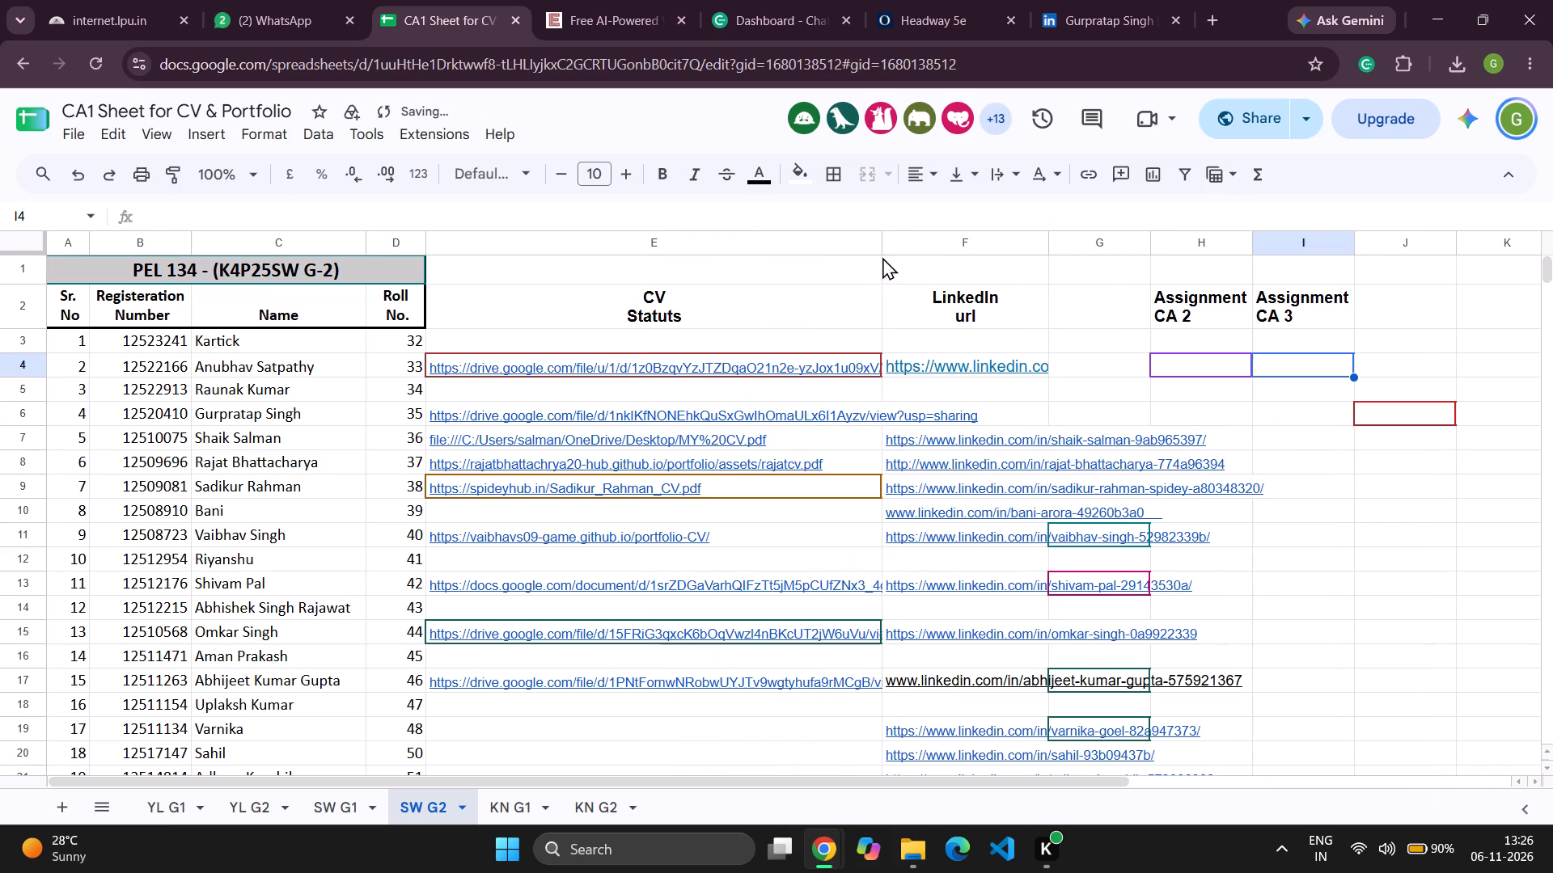
Paste the copied LinkedIn profile URL into the LinkedIn url cell for roll number 35.
click(1010, 408)
key(ctrl+v)
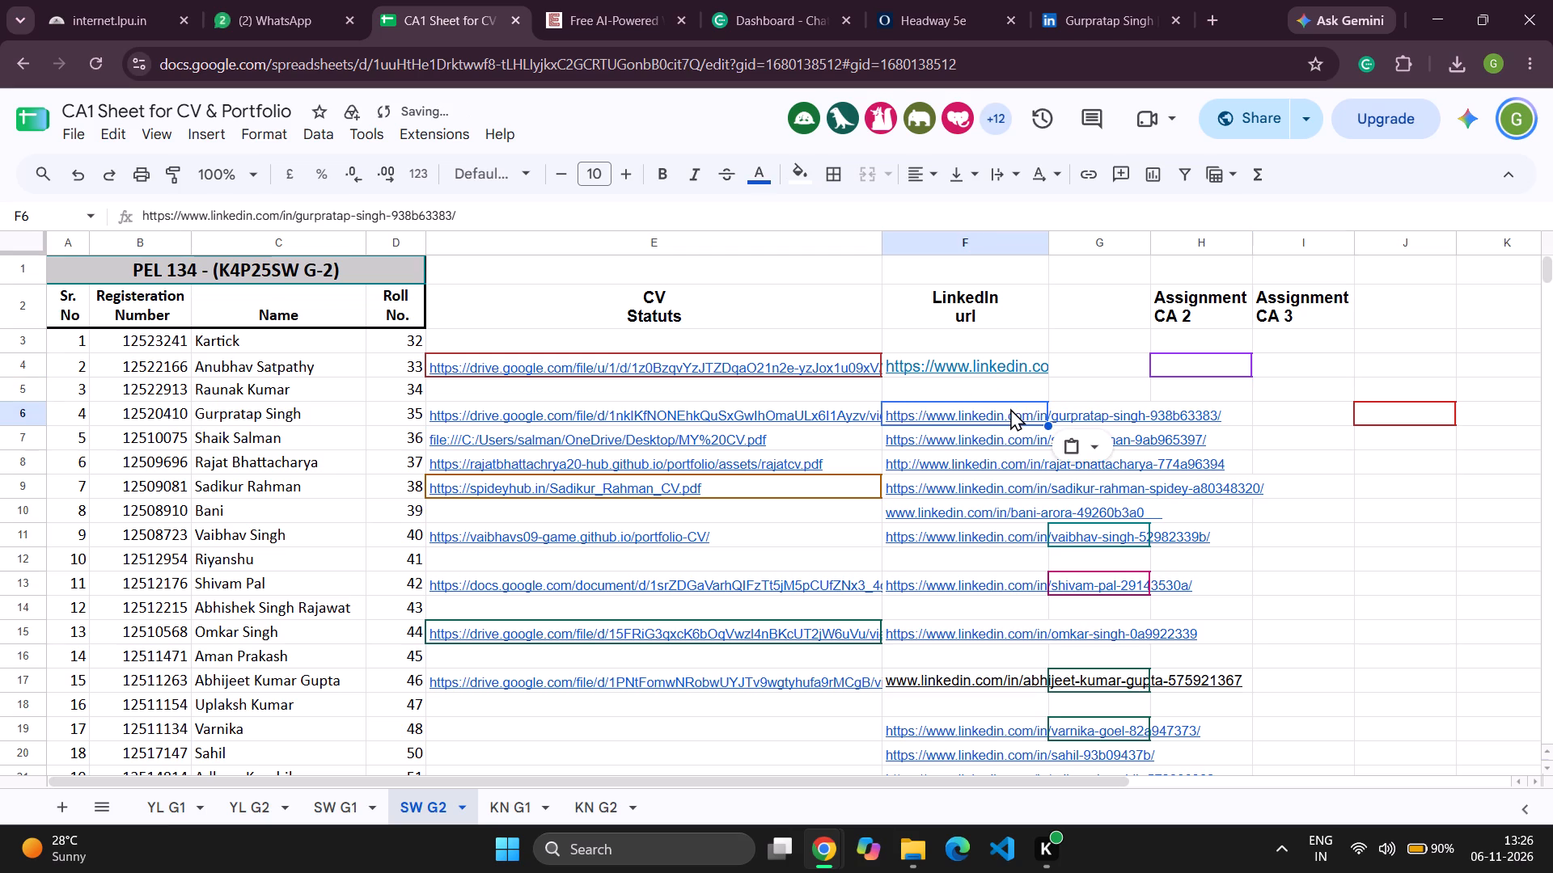
Widen the CV Statuts column further and the LinkedIn url column so the row's links fit inside their cells.
drag(882, 246, 968, 243)
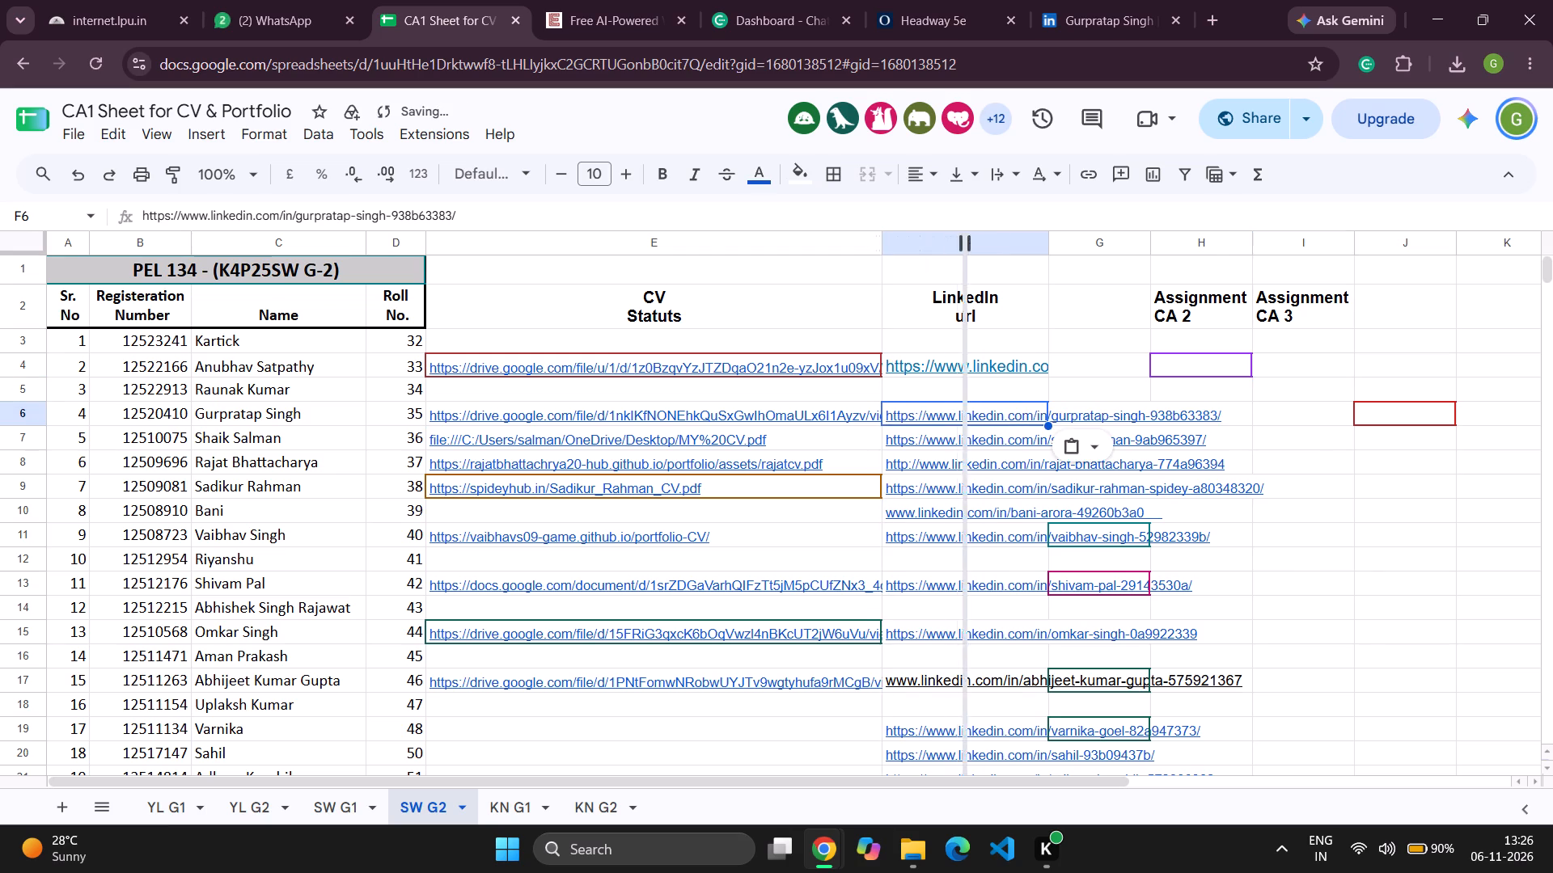
drag(968, 243, 996, 243)
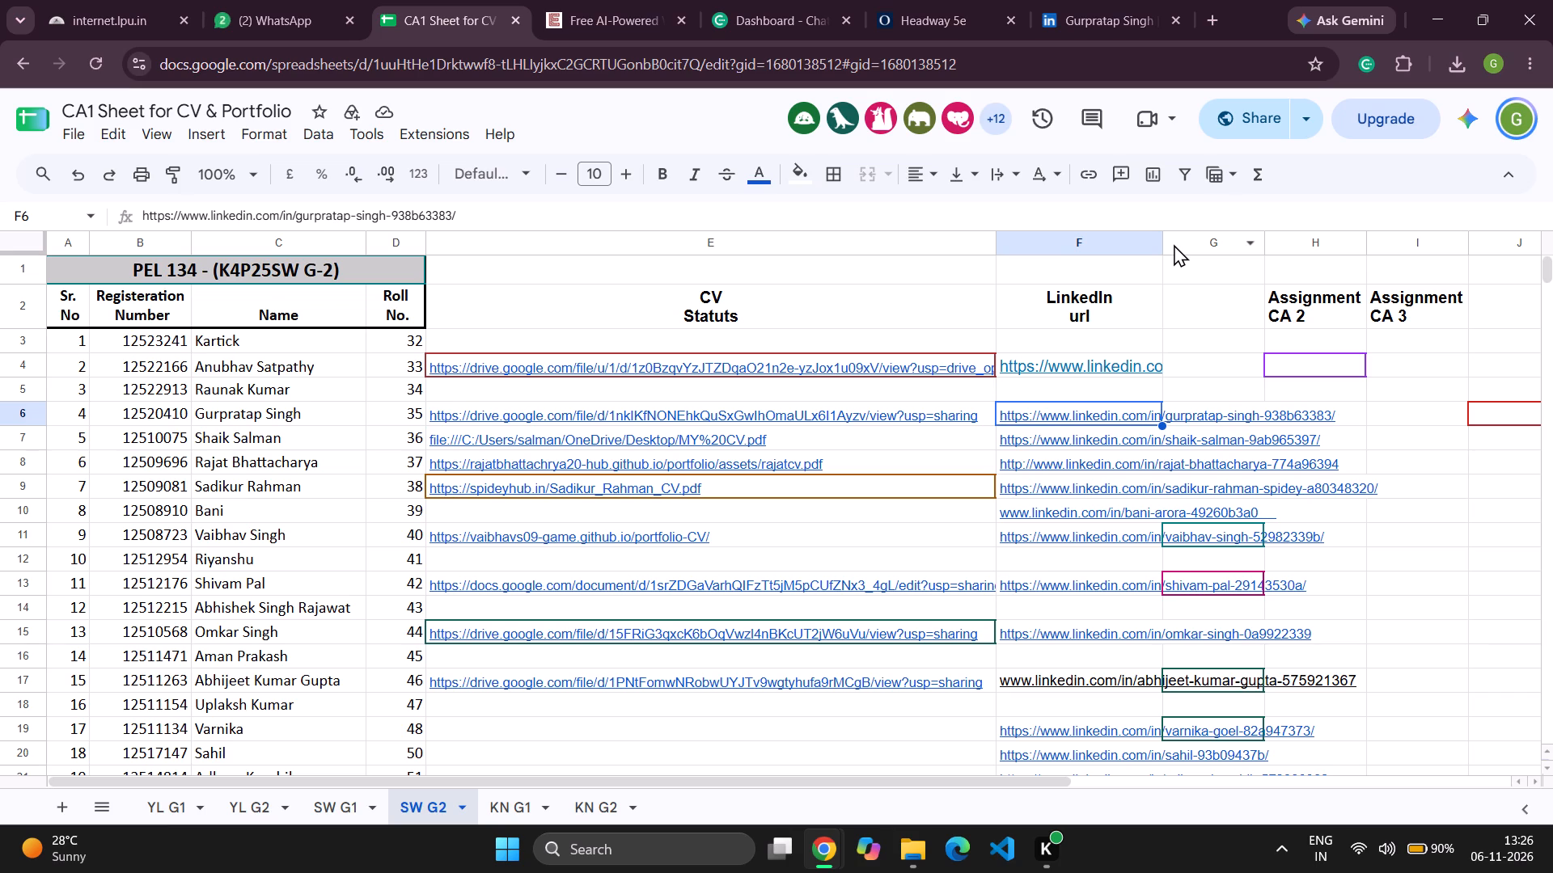
scroll(1339, 334, left, 2)
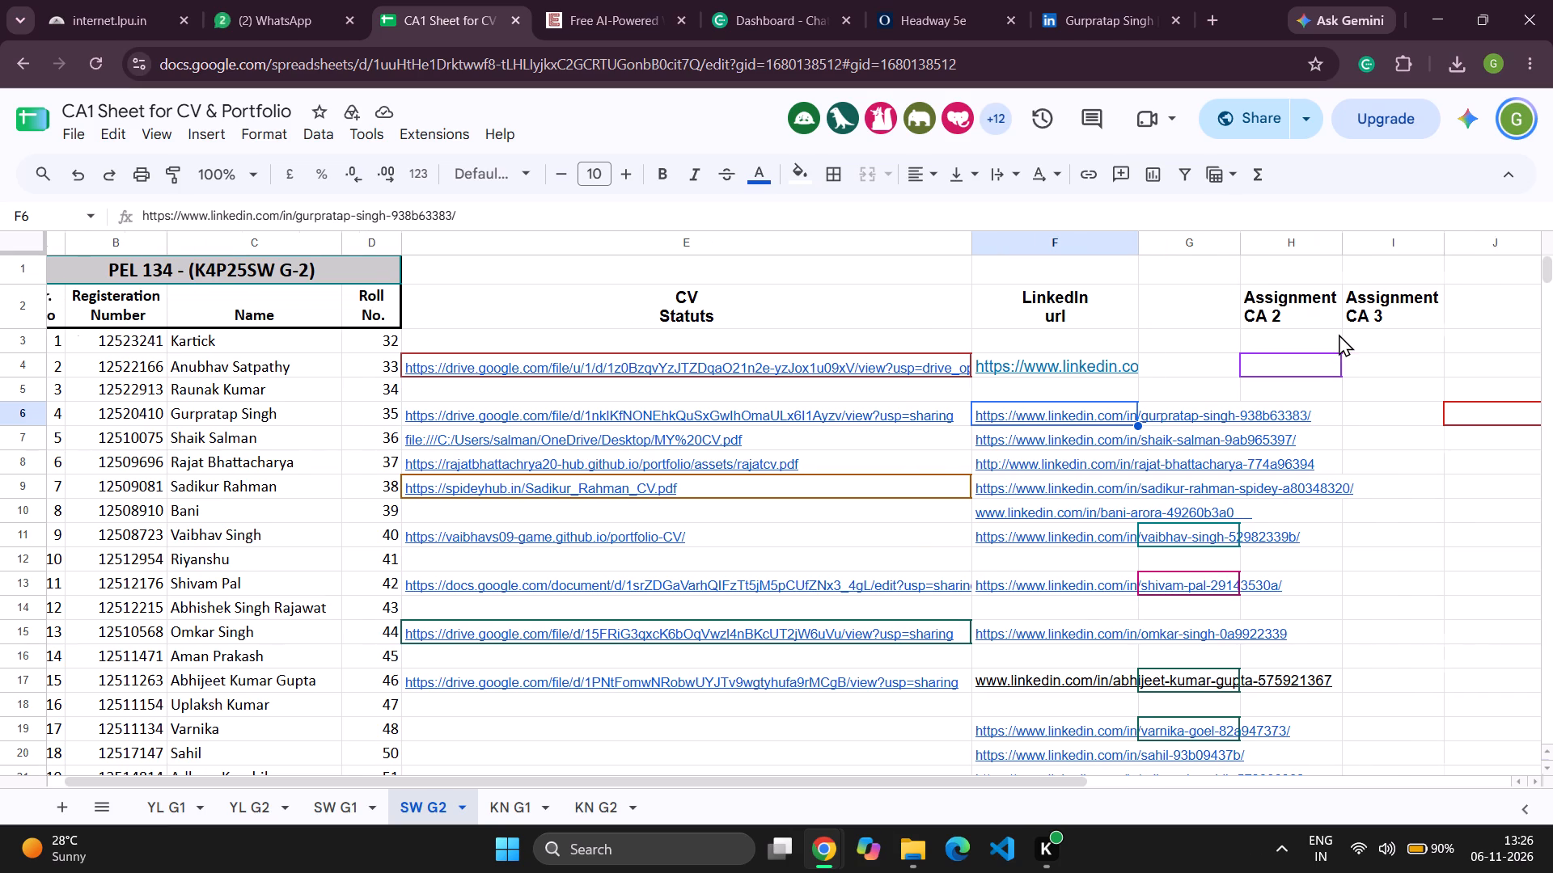
scroll(1339, 334, left, 3)
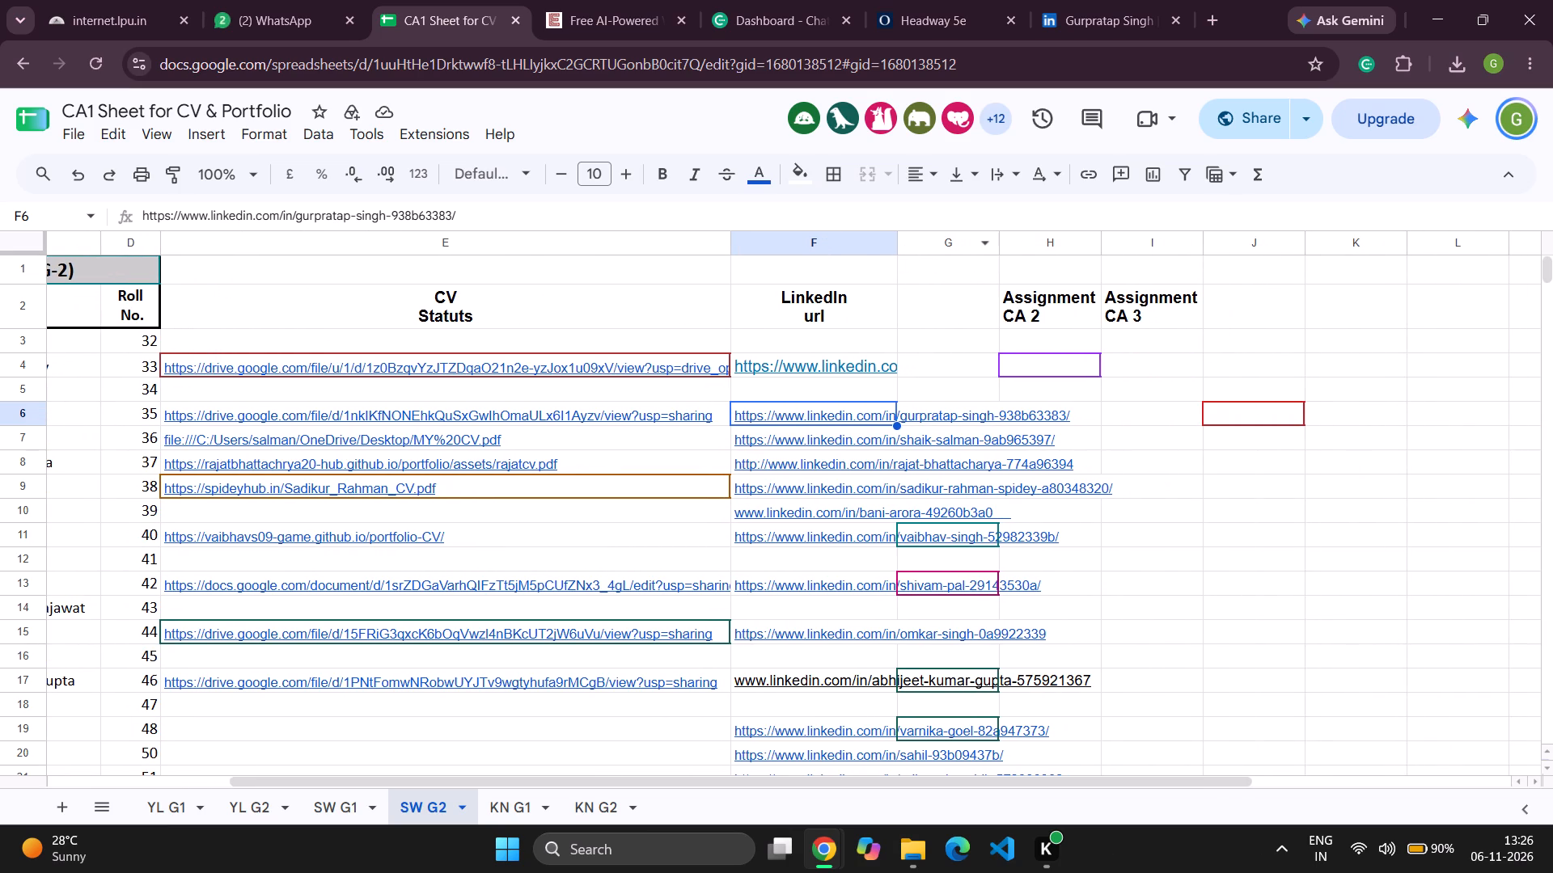
drag(899, 246, 1173, 251)
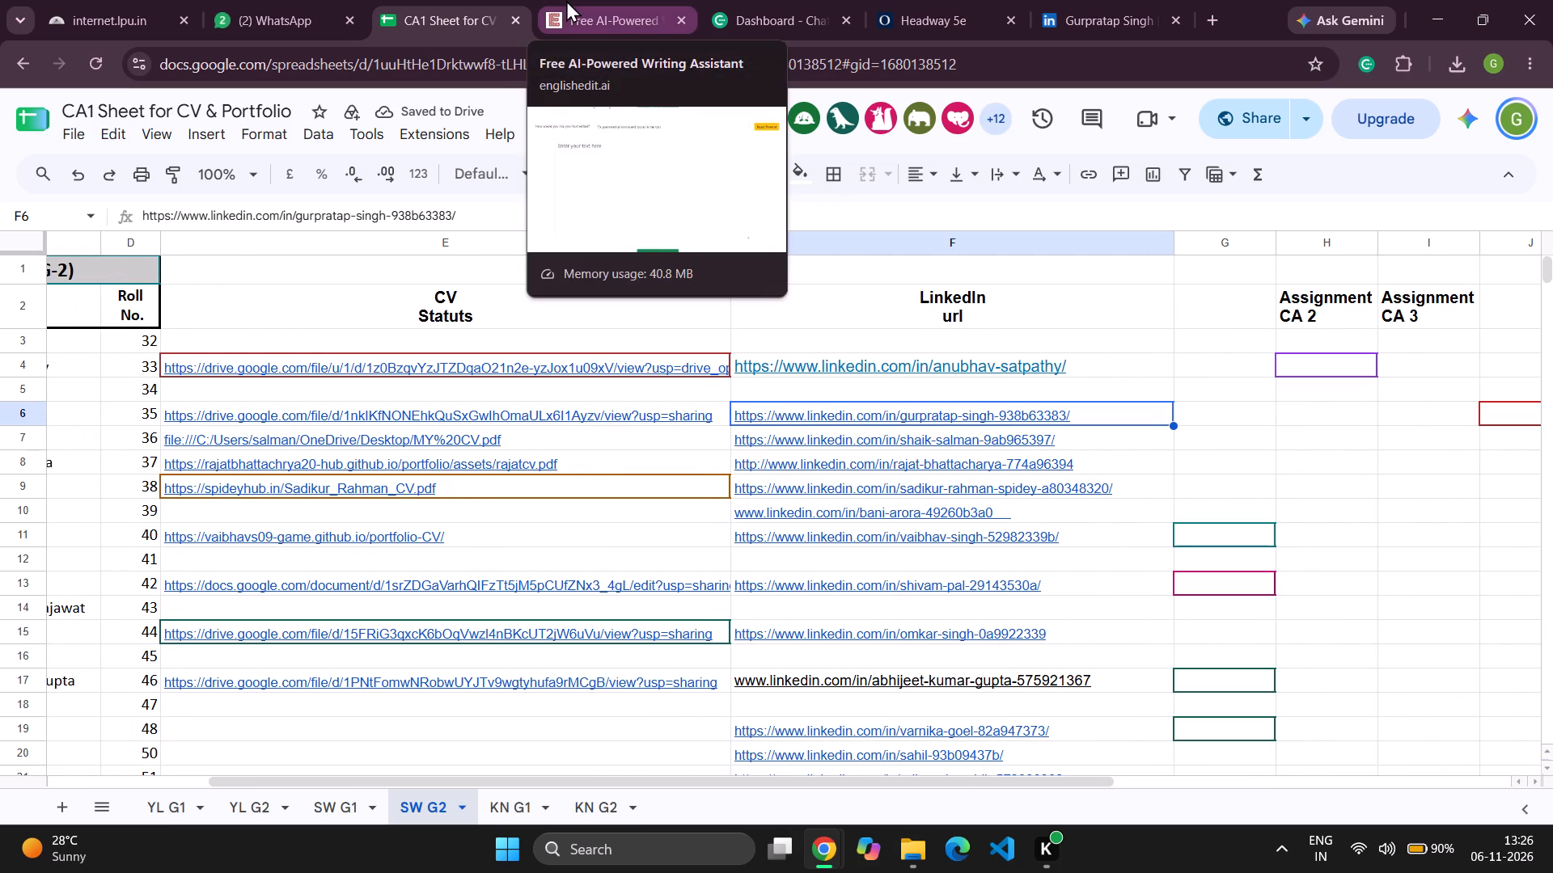
Switch to the Headway 5e practice page and review the Upper Intermediate unit scores and the overall scores.
click(923, 0)
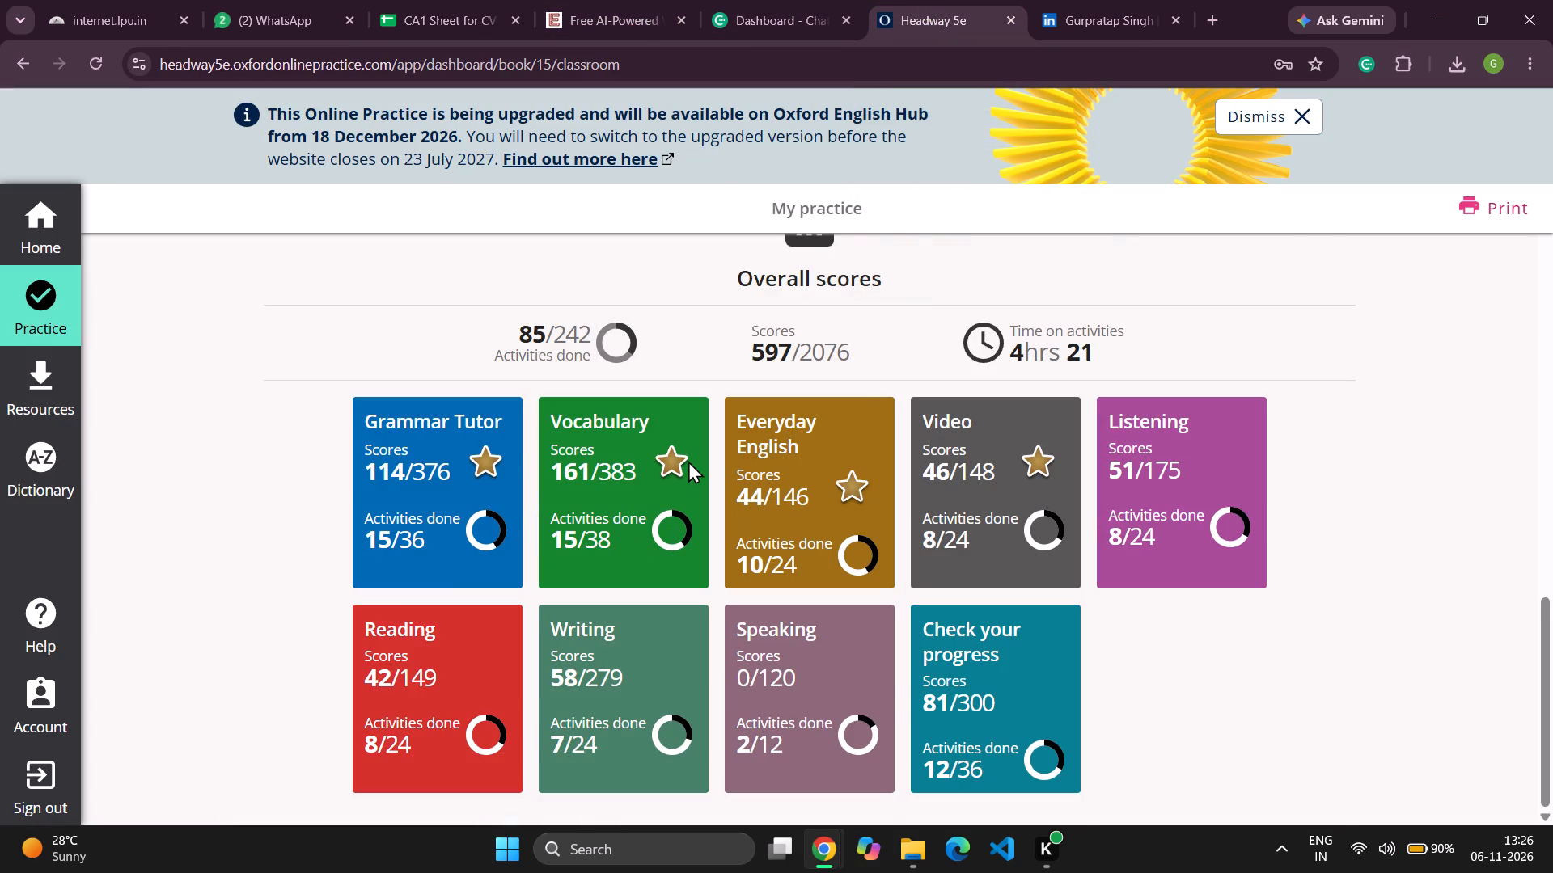
scroll(688, 461, up, 6)
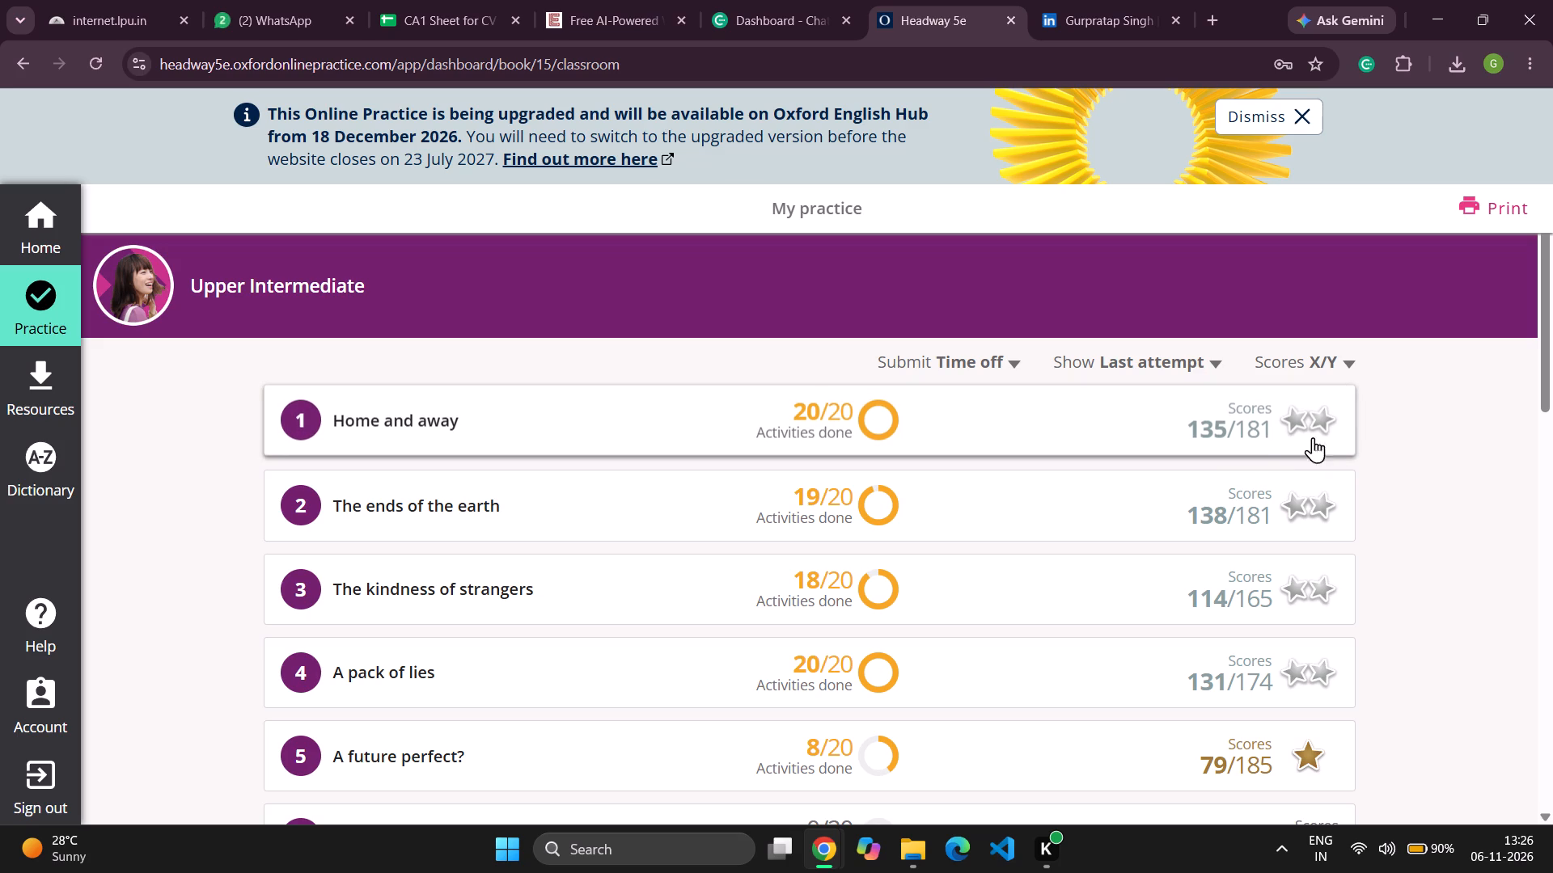
scroll(1242, 458, down, 9)
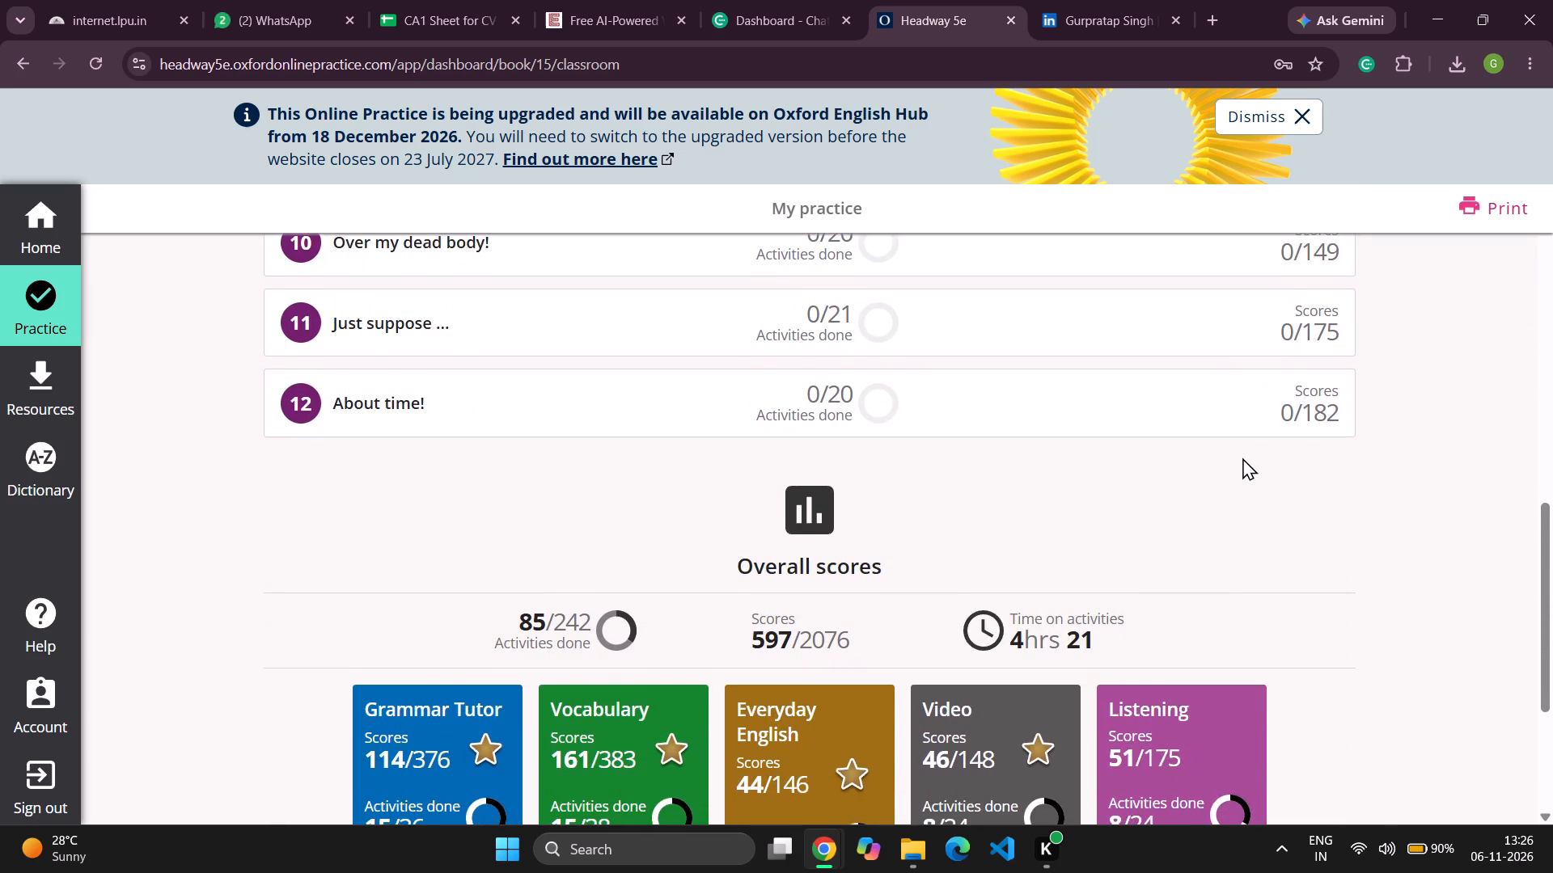
scroll(1242, 458, down, 1)
scroll(1251, 446, right, 1)
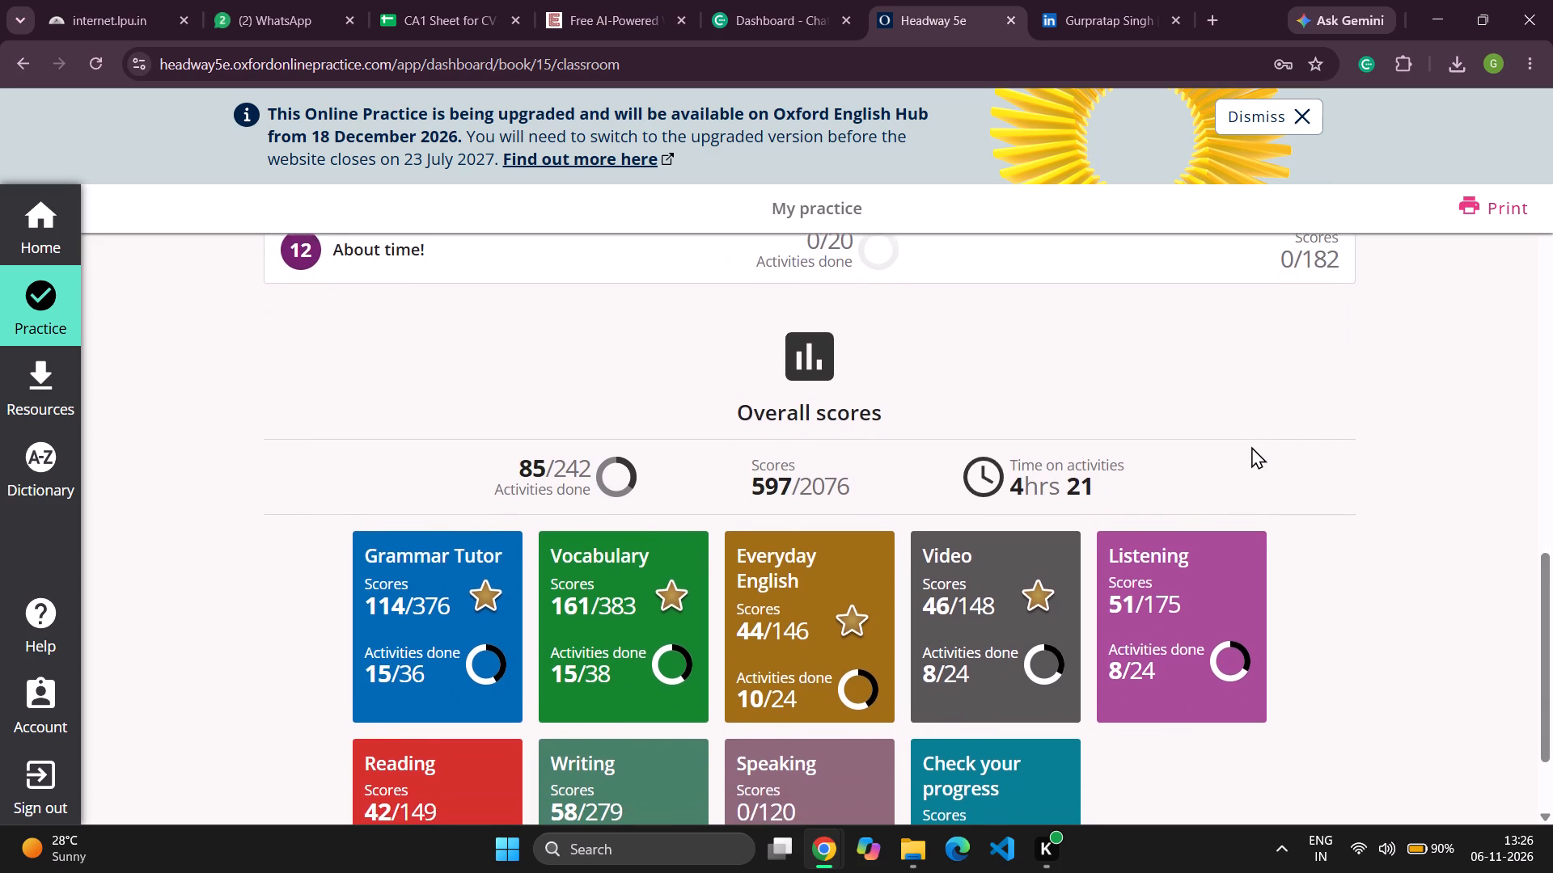
scroll(1251, 446, right, 2)
scroll(1251, 446, down, 1)
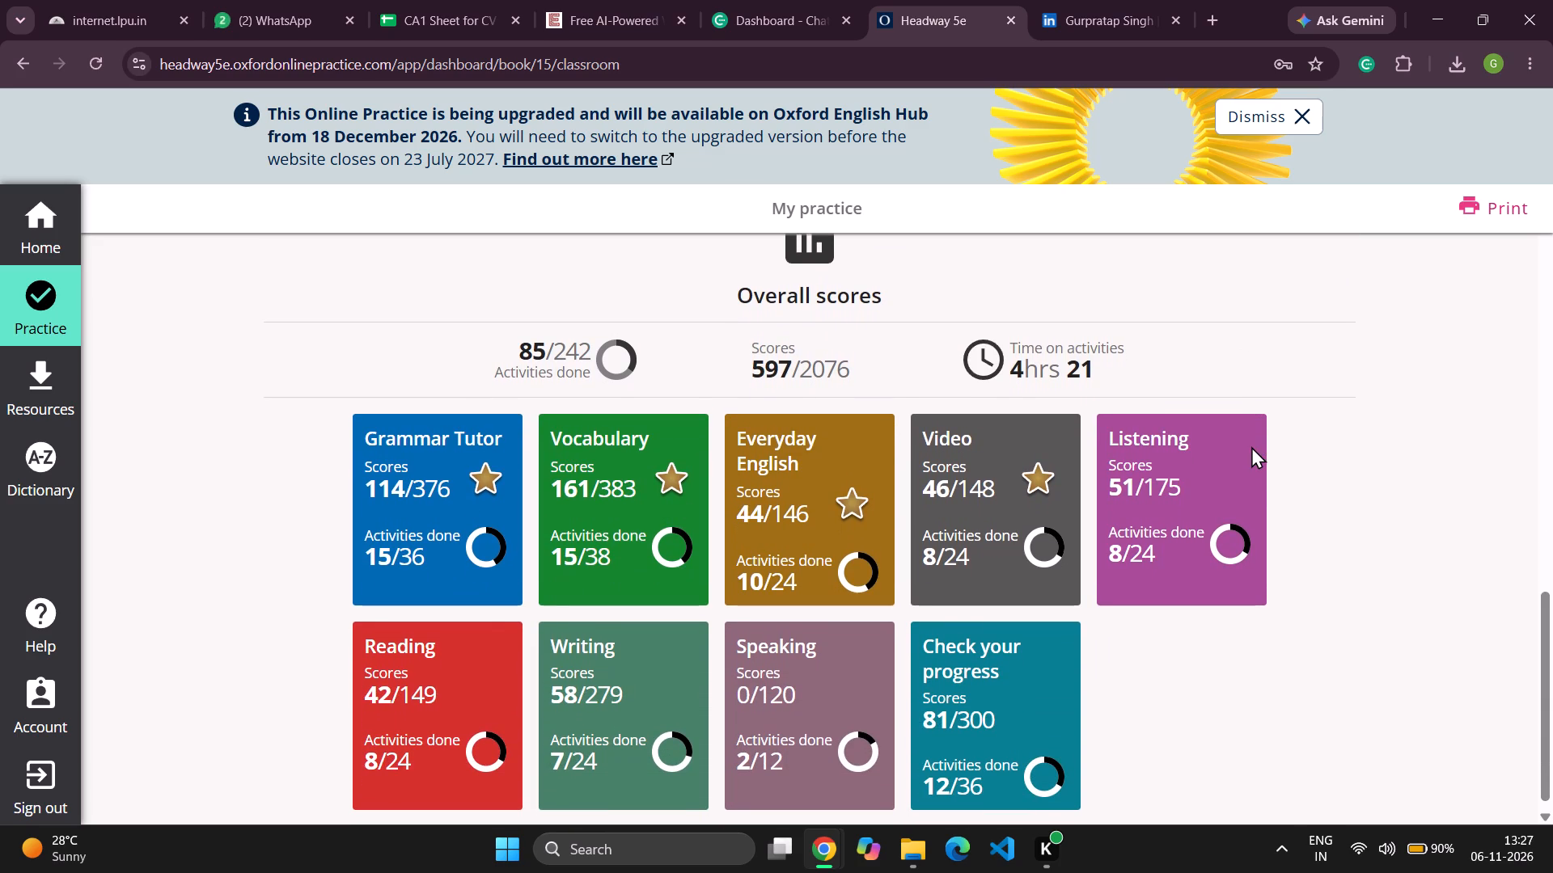
scroll(1251, 446, up, 7)
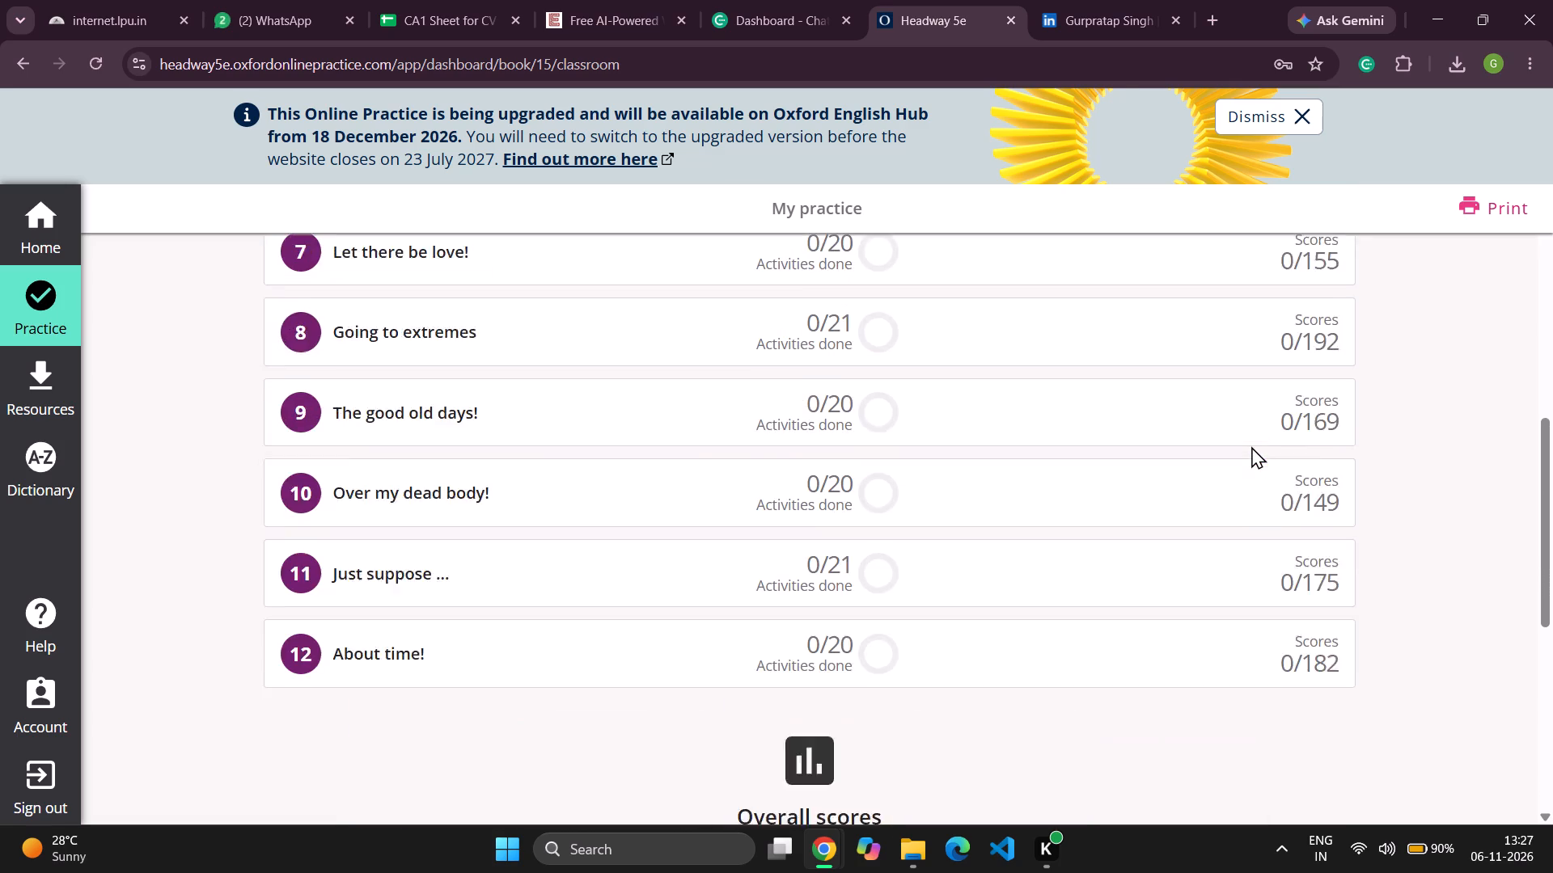
scroll(1251, 446, up, 5)
scroll(1251, 446, right, 1)
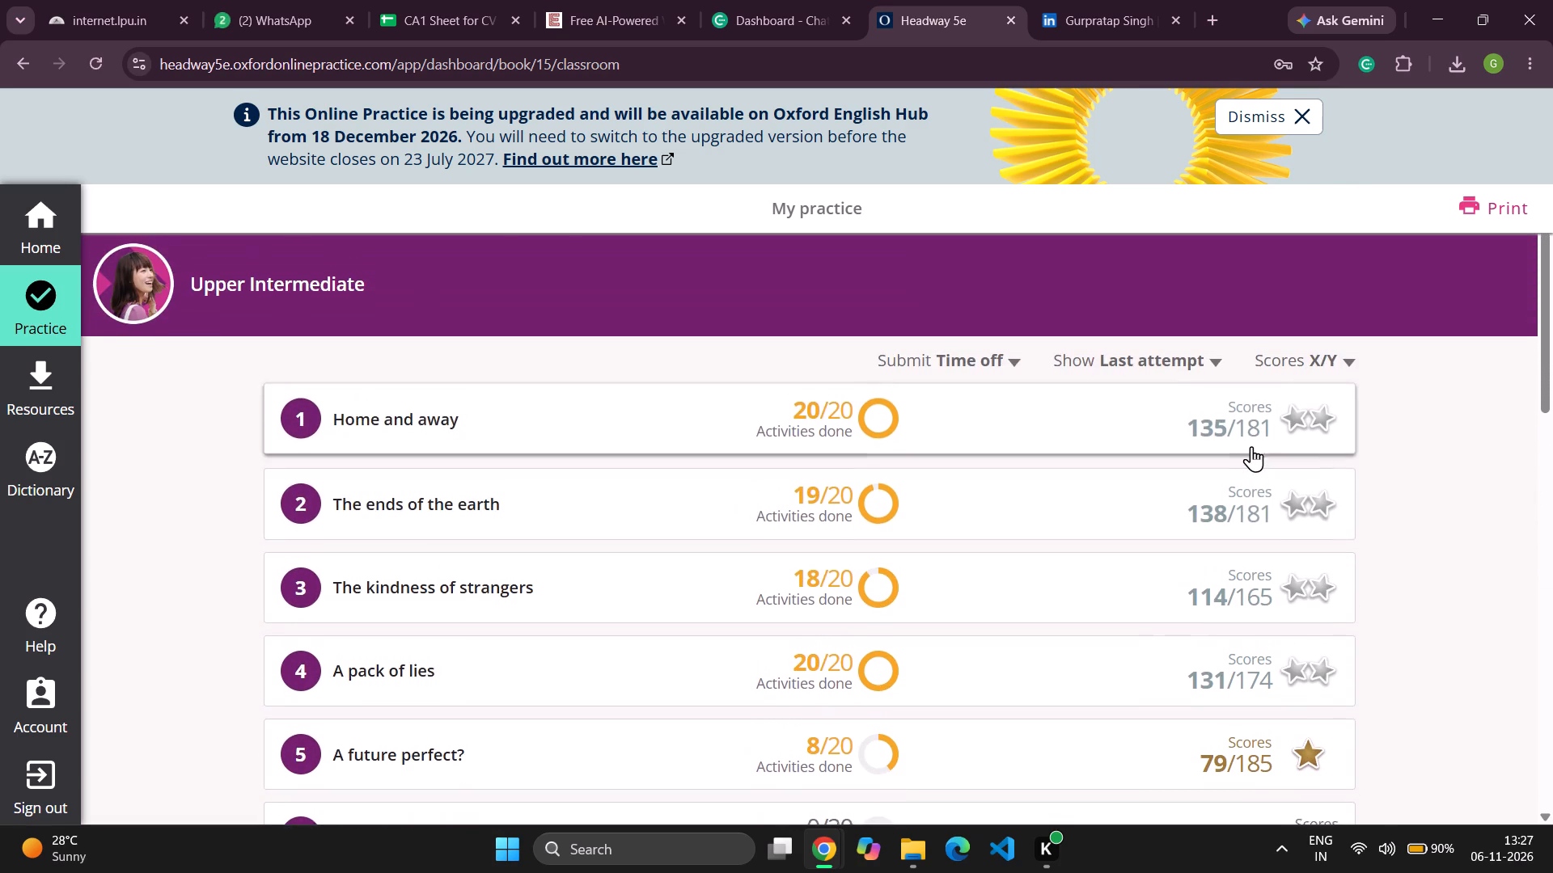
Show the Upper Intermediate unit scores as percentages instead of X/Y.
scroll(1251, 446, right, 1)
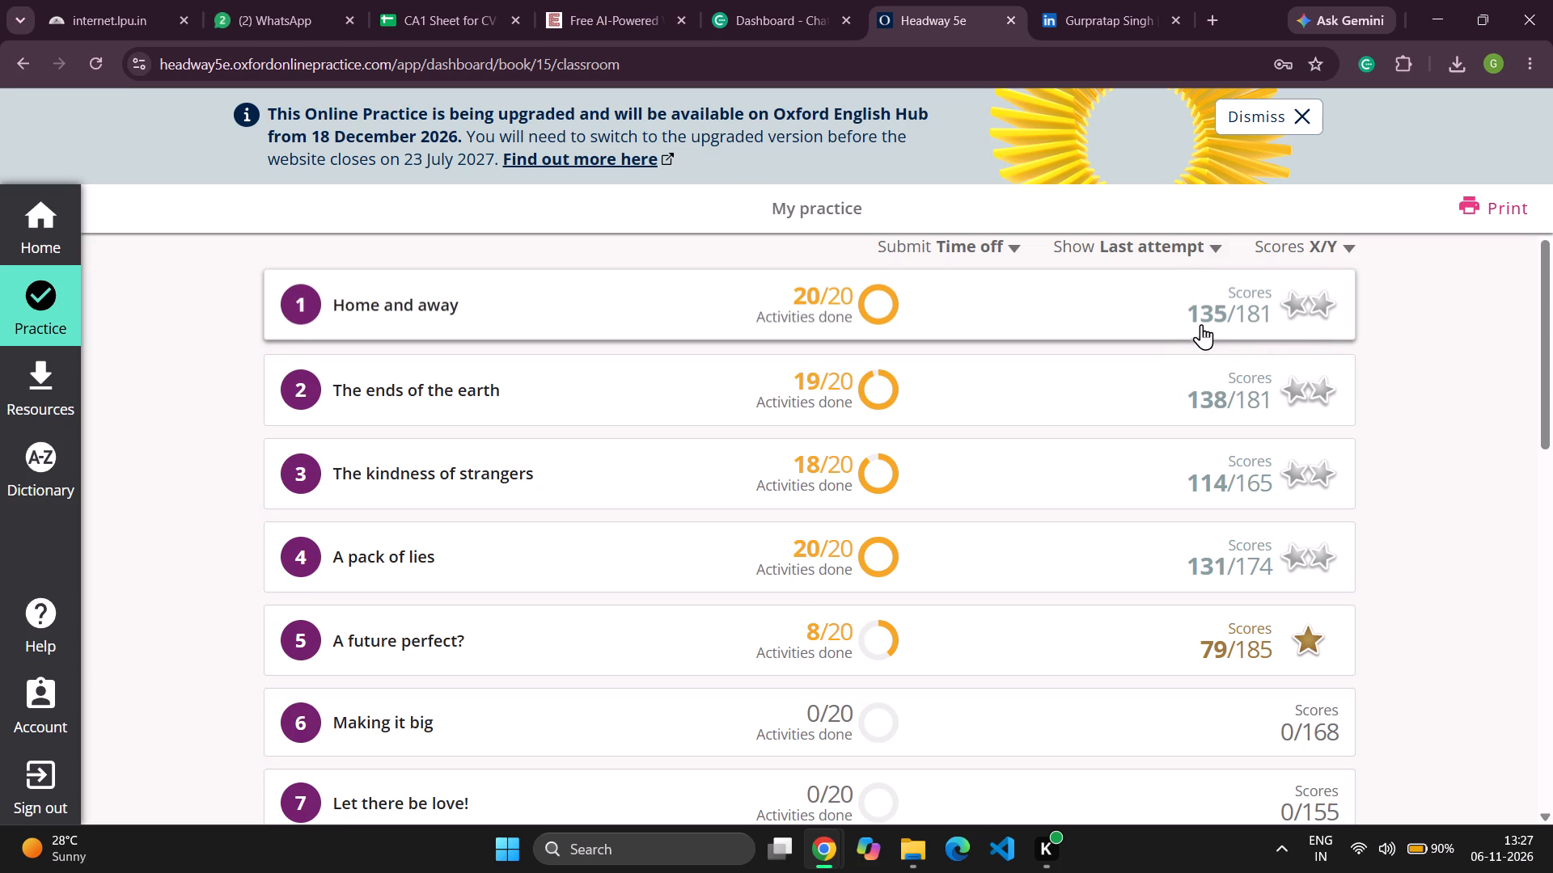
click(1320, 242)
click(1305, 310)
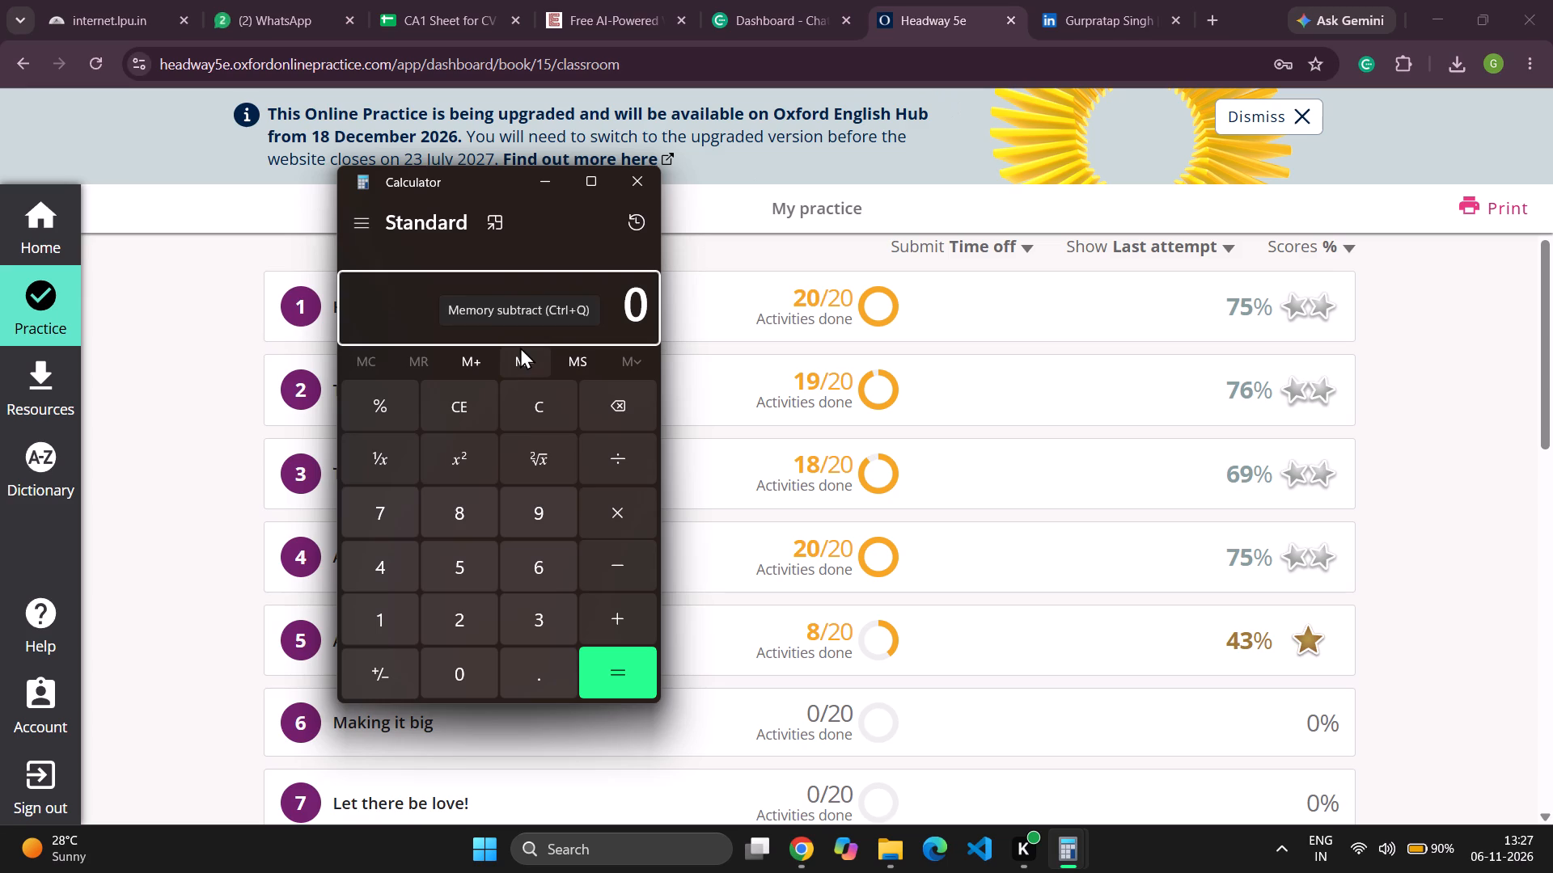
In Calculator, add the percentages of units 1 to 5 (75 + 76 + 69 + 75 + 43) and copy the sum.
text(75)
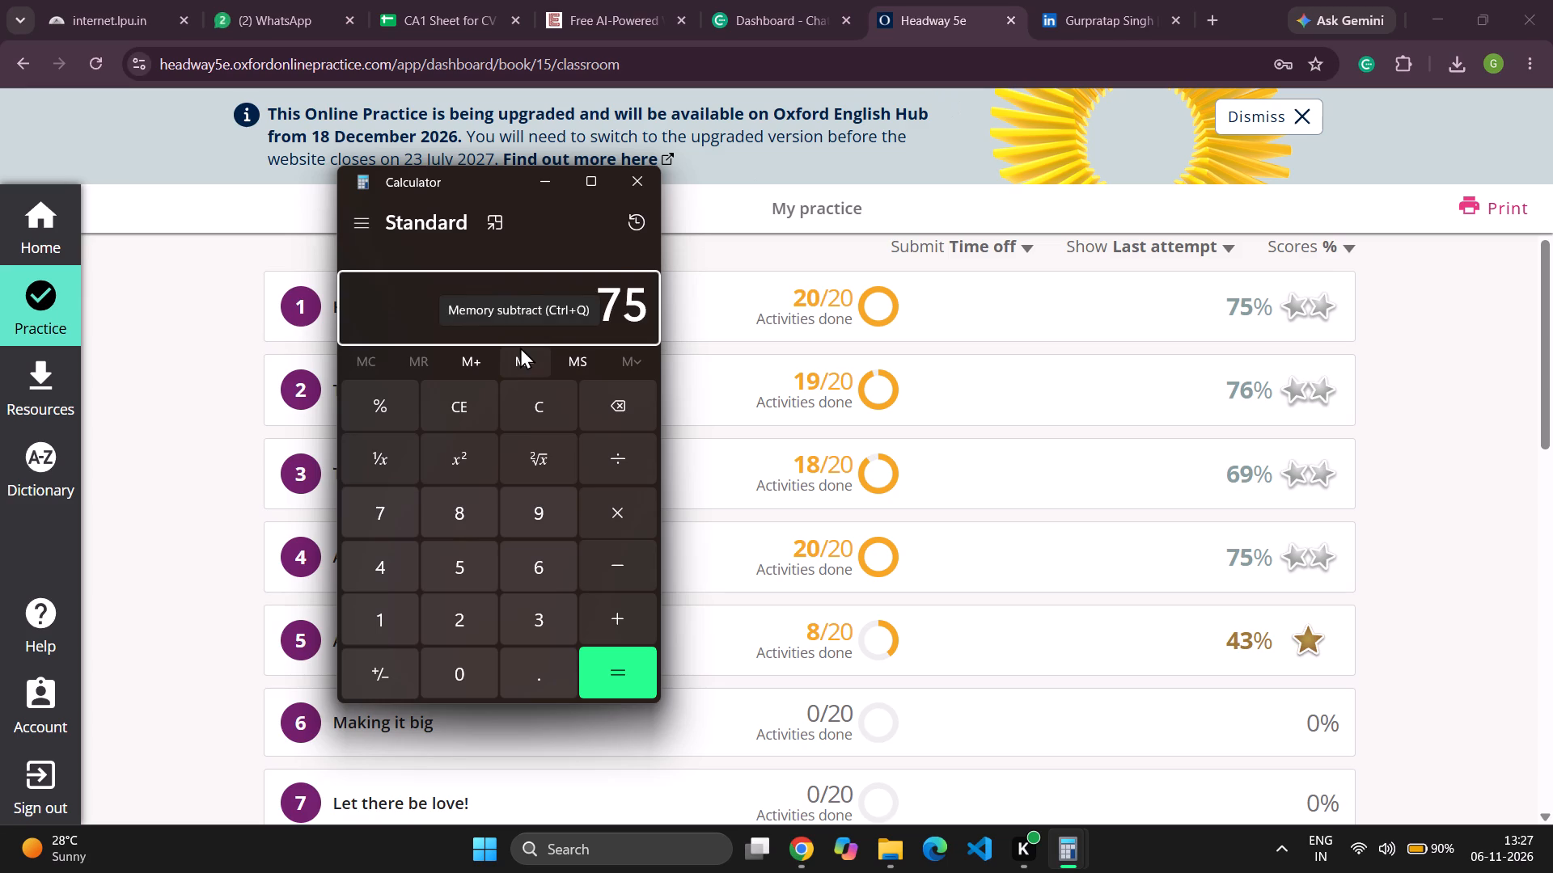
key(shift+plus)
key(7)
text(6+)
text(69+)
text(75+)
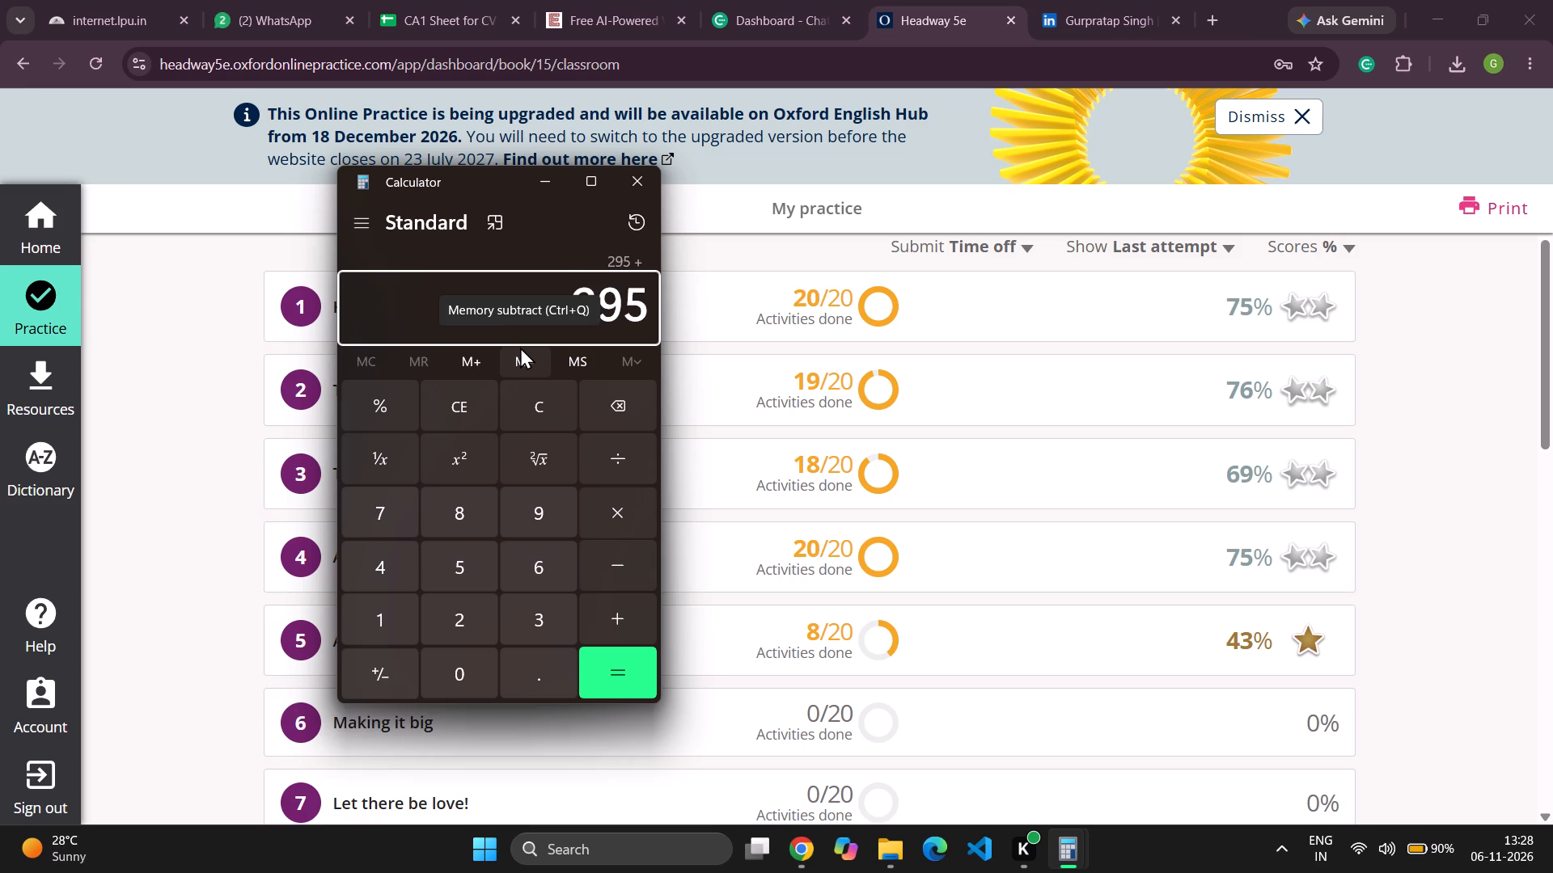
text(43)
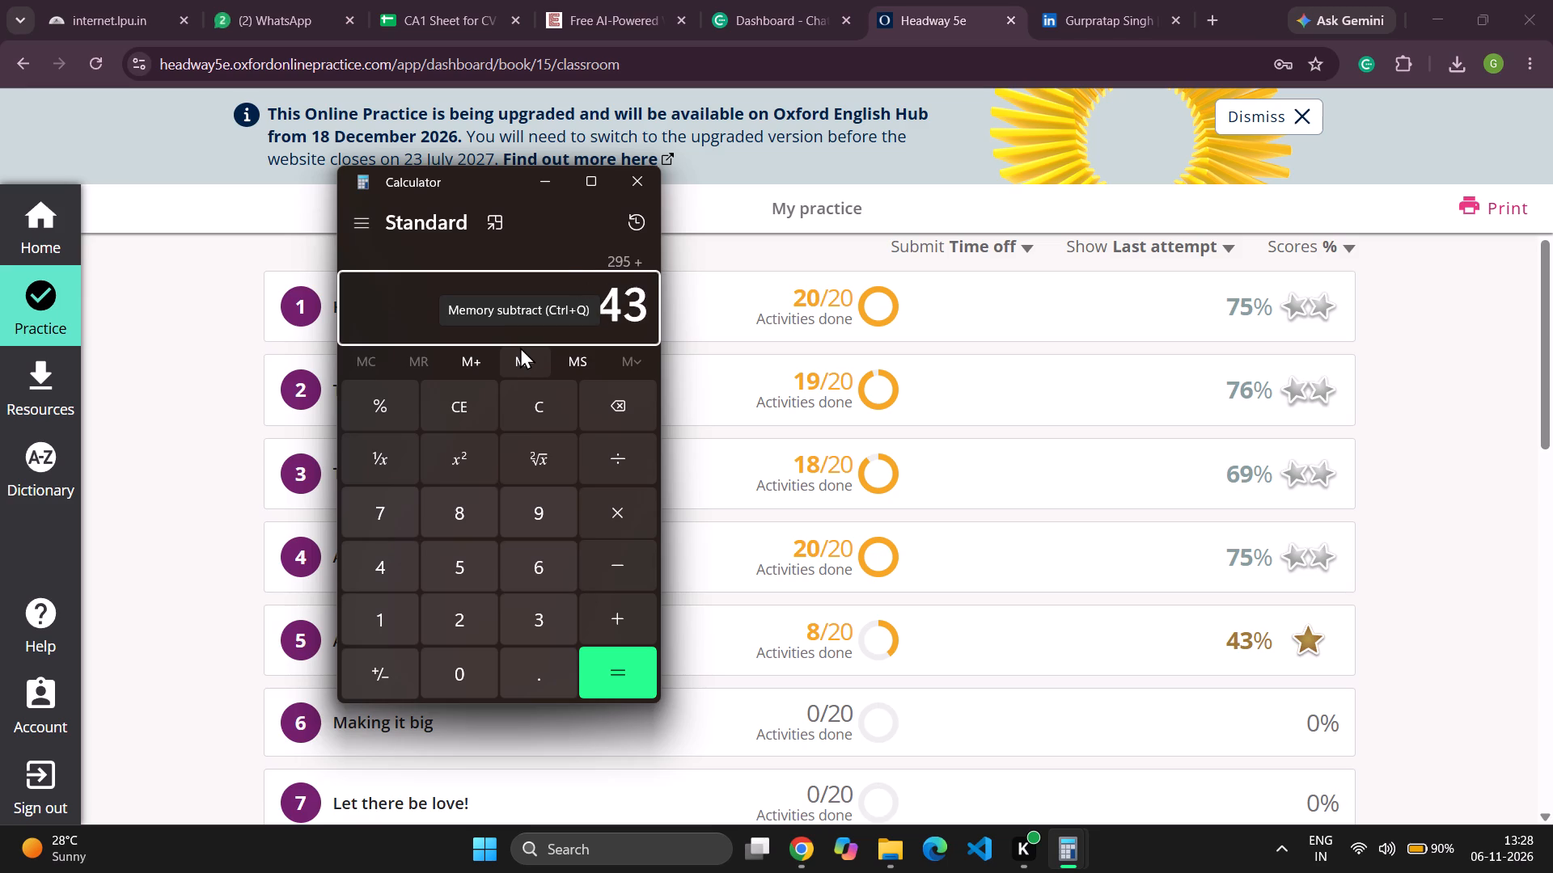
key(Return)
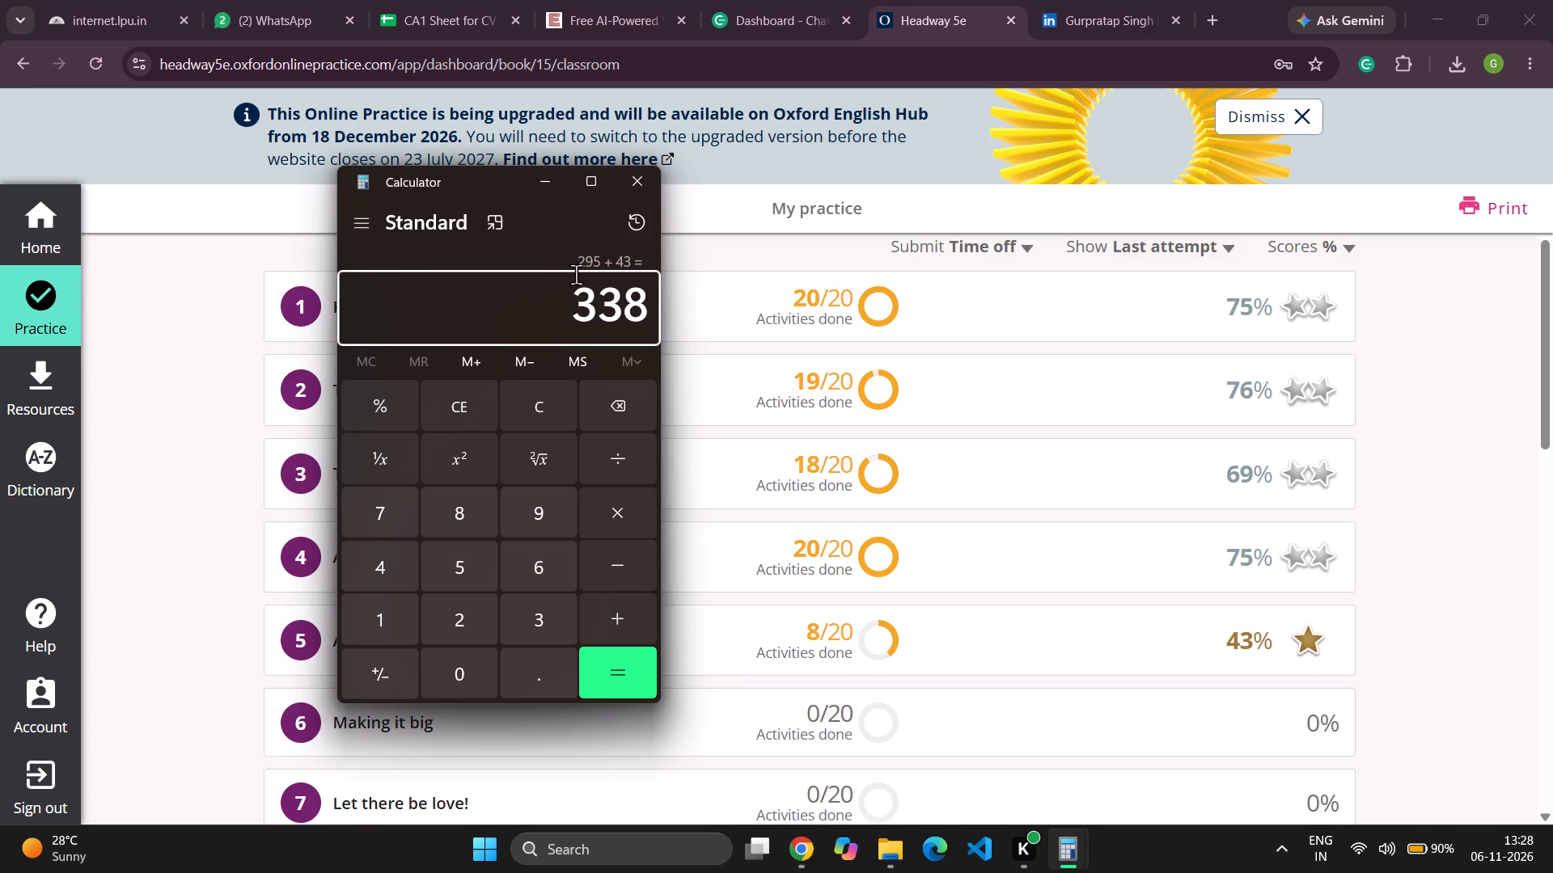
drag(581, 289, 659, 292)
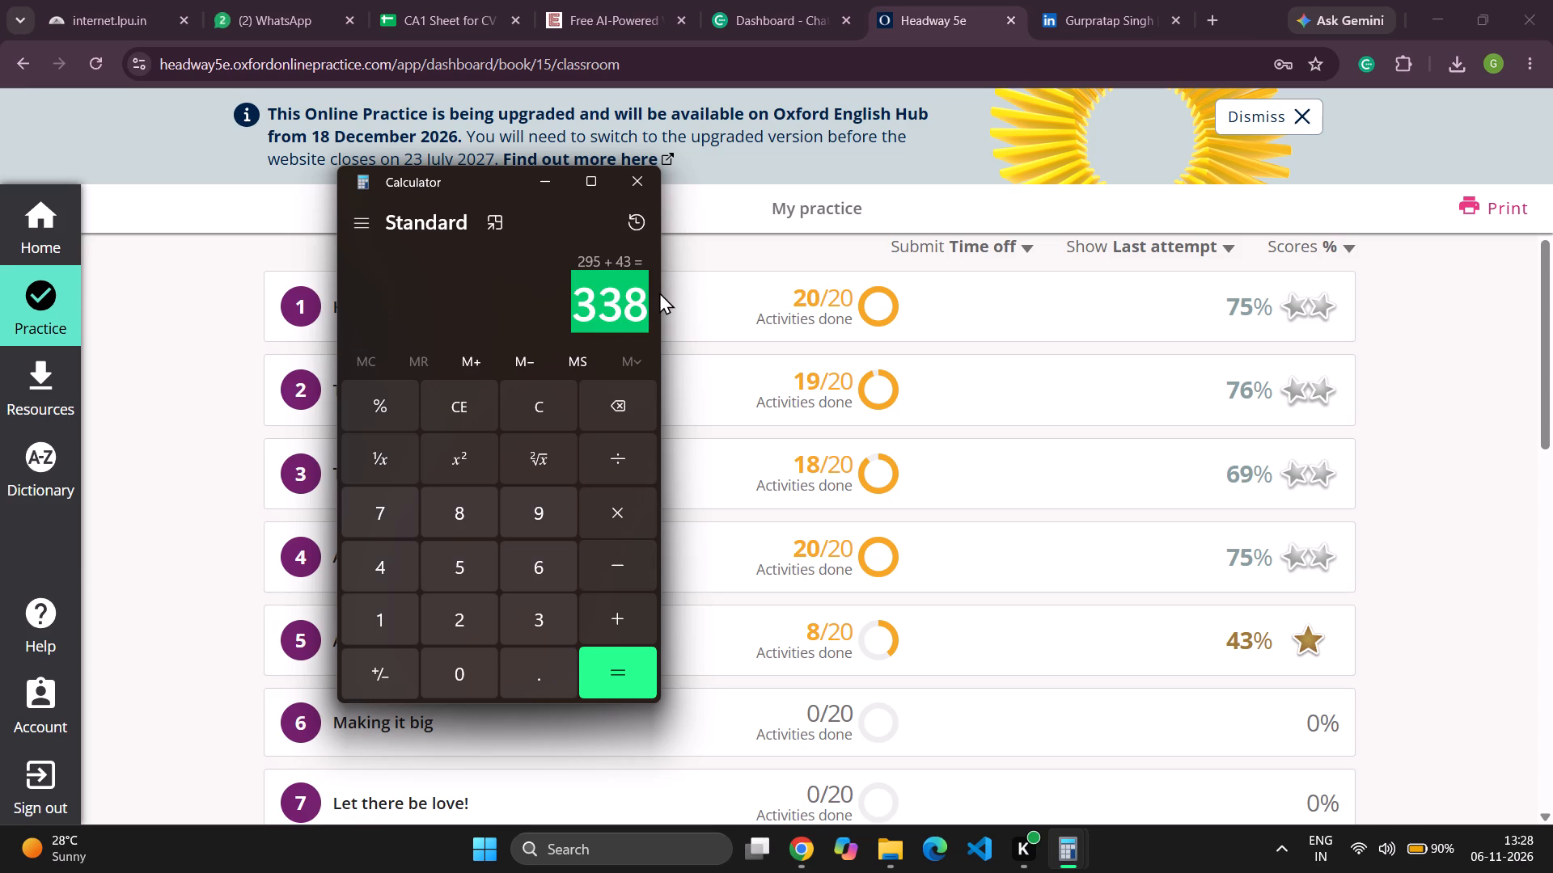
key(ctrl+c)
click(520, 285)
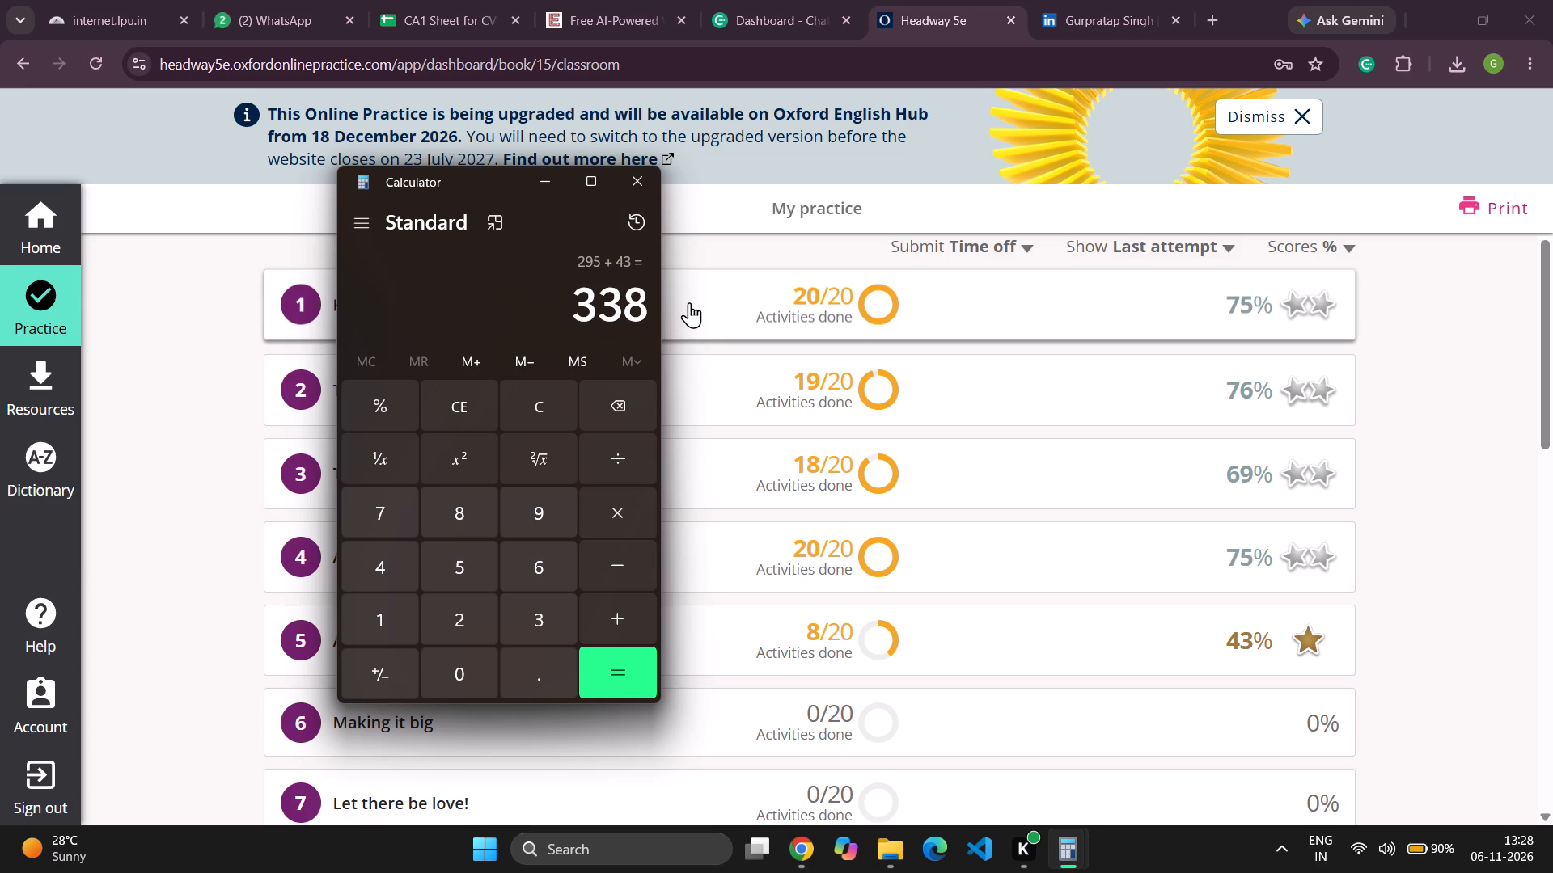
Divide the sum of the unit percentages by 5 and copy the resulting average.
key(slash)
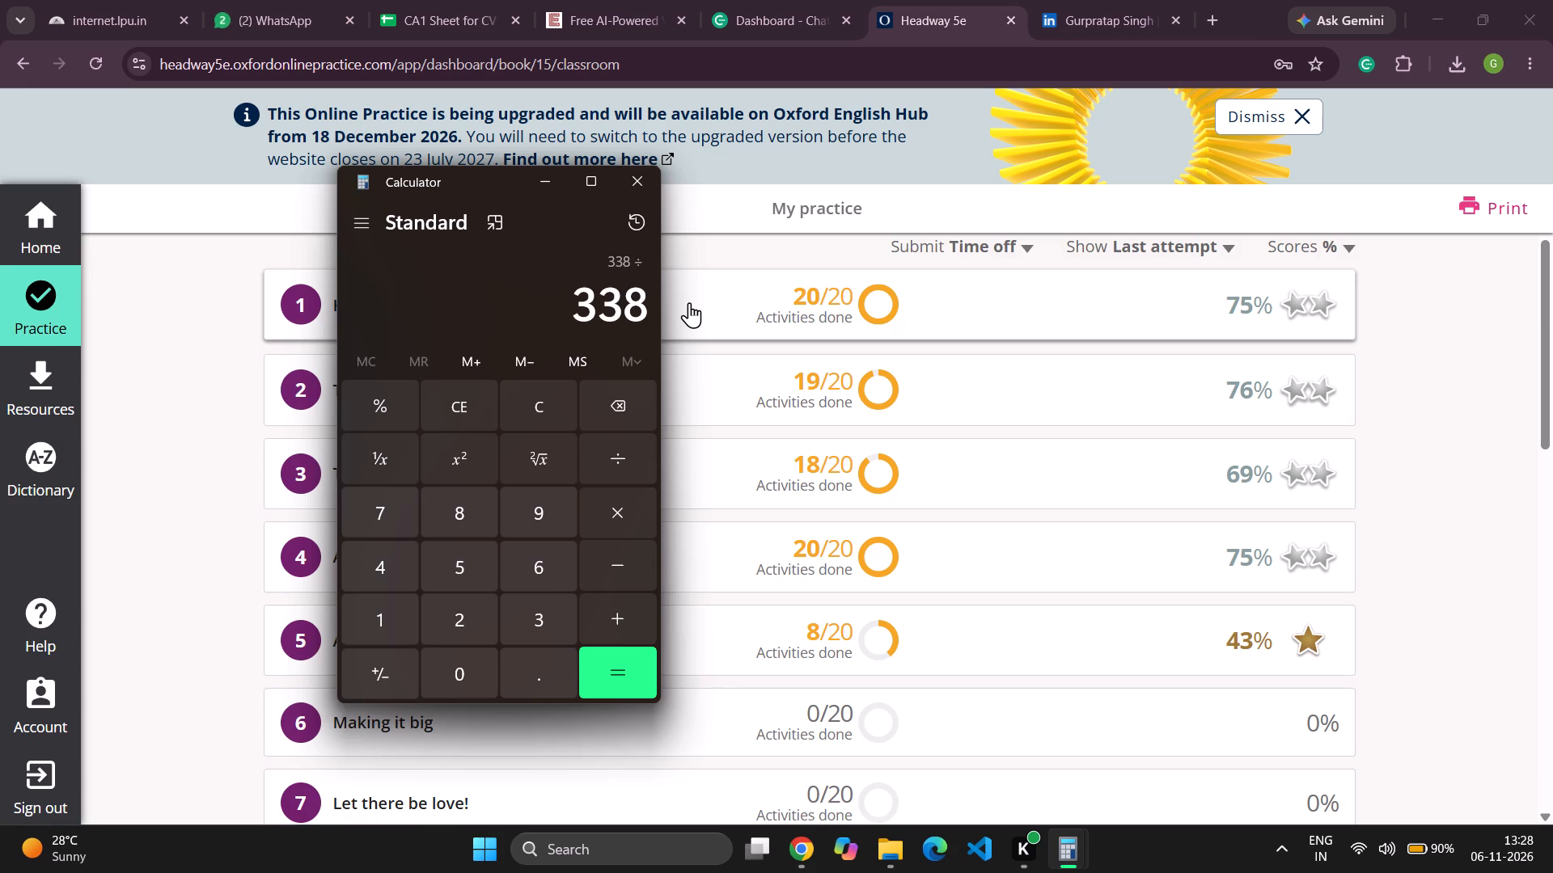
click(647, 303)
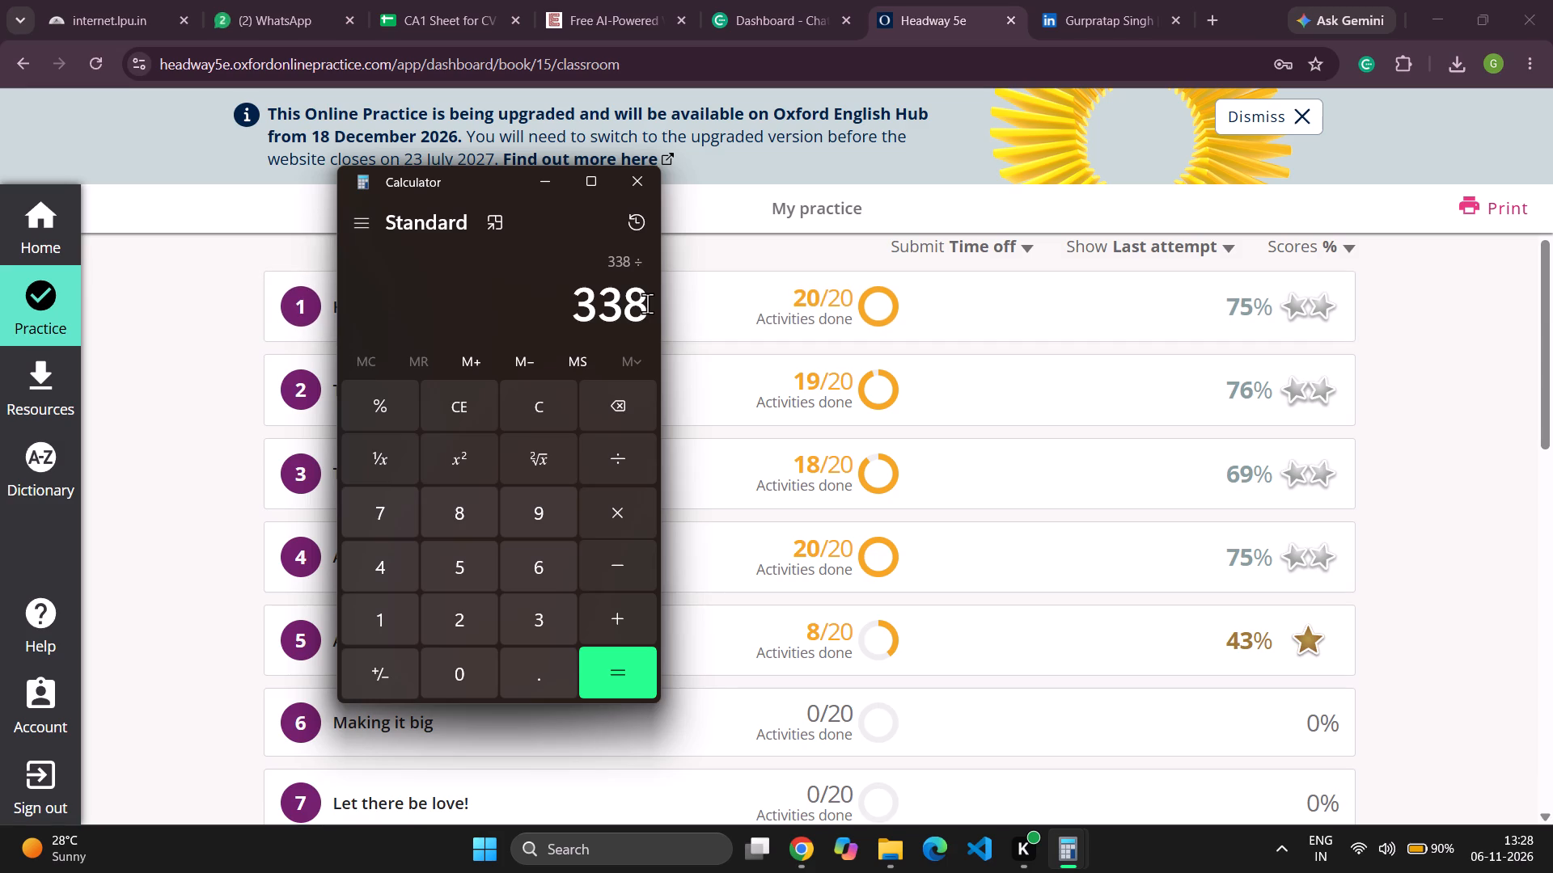
key(5)
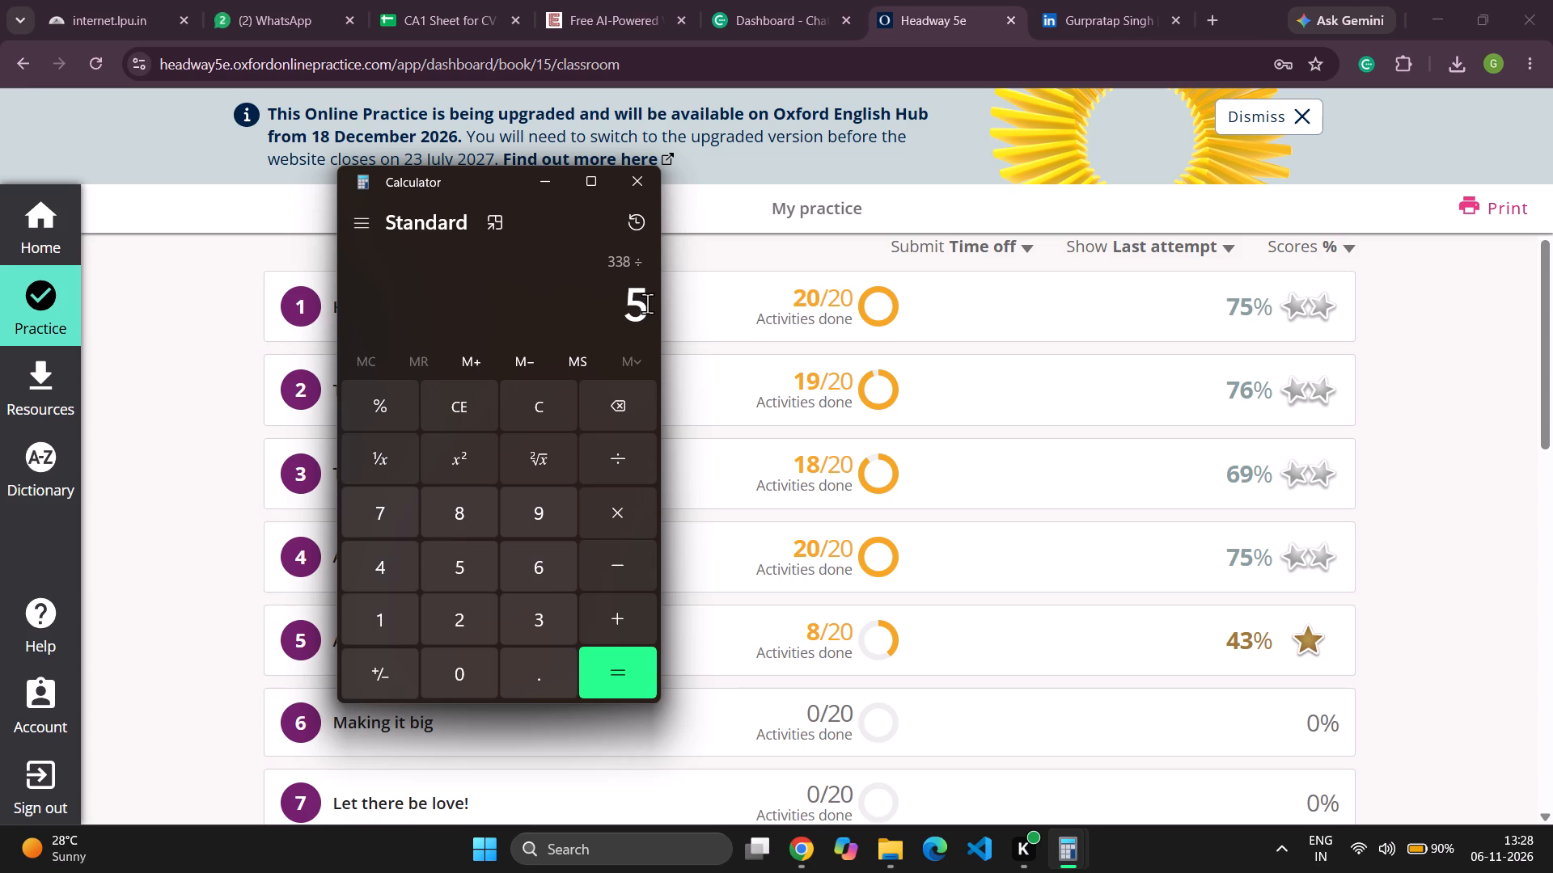
key(Return)
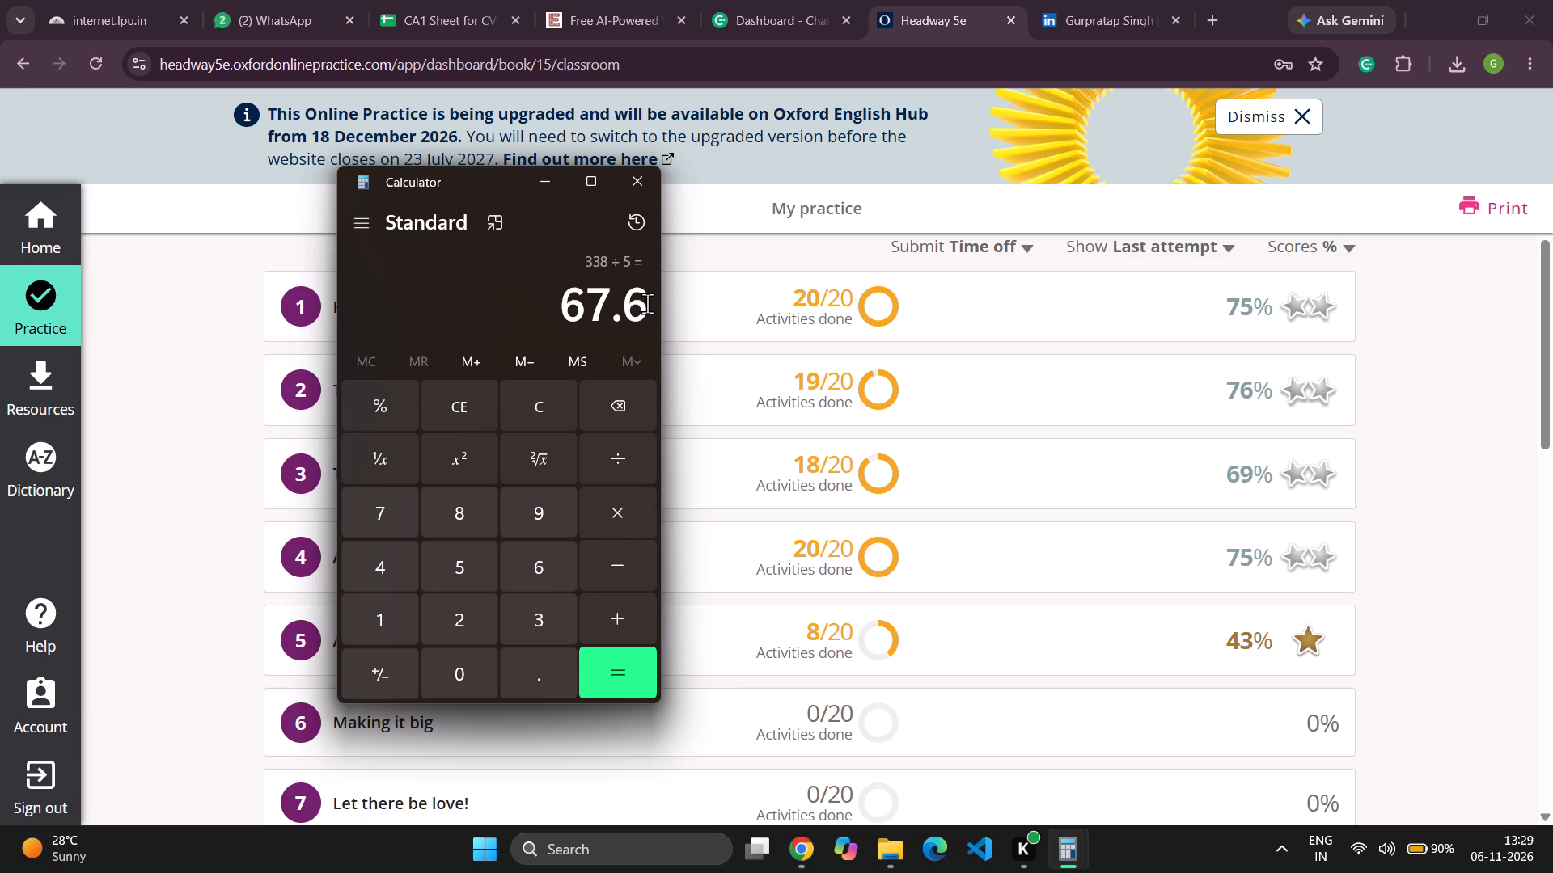
drag(647, 303, 554, 305)
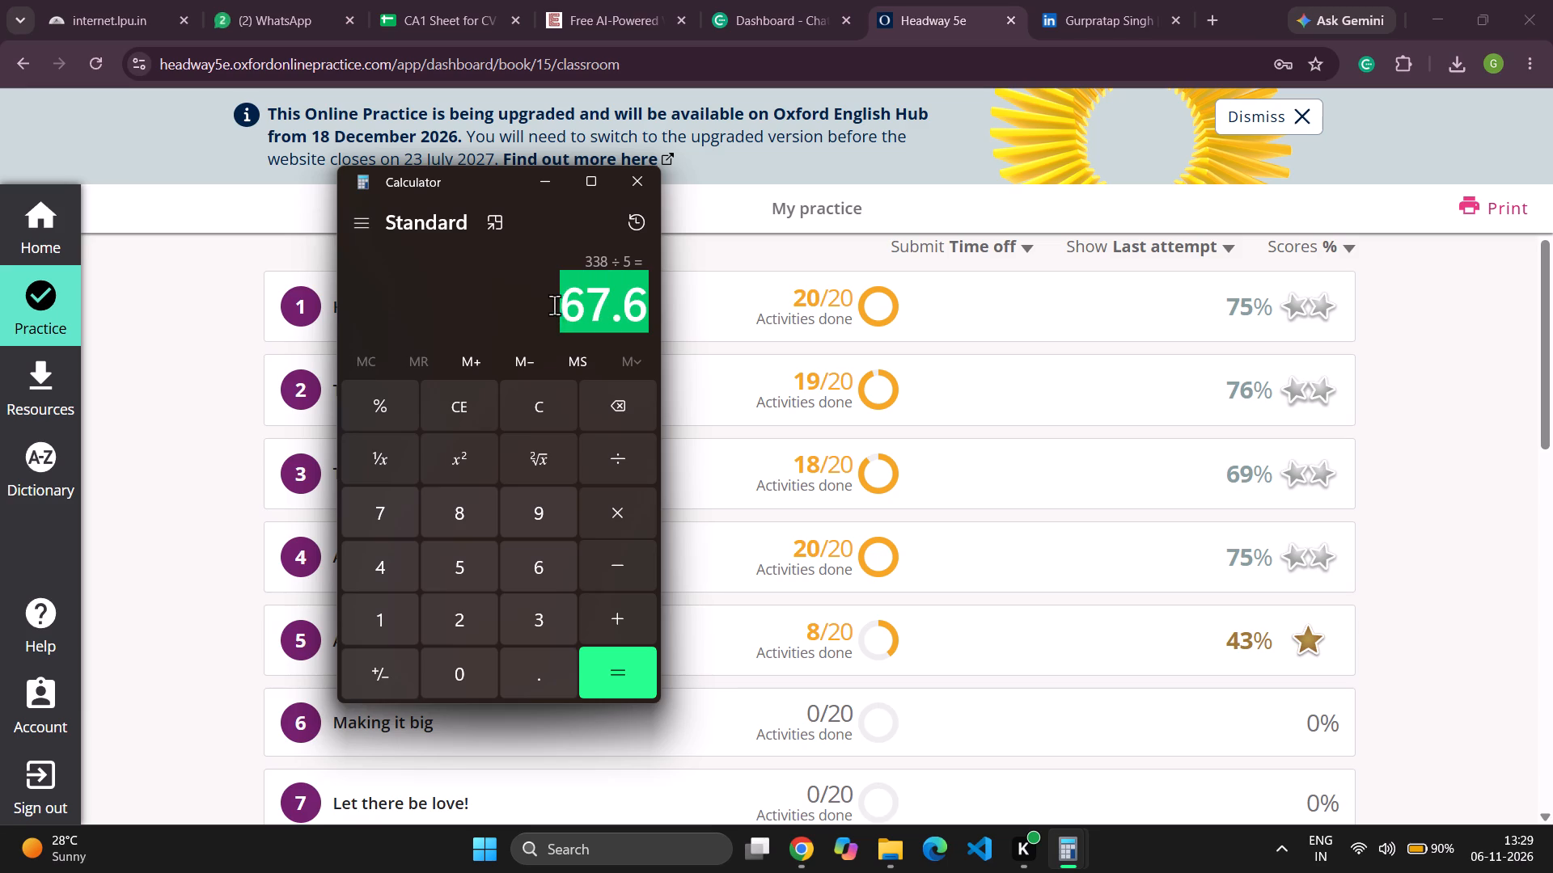
drag(554, 305, 555, 303)
key(ctrl+c)
click(555, 303)
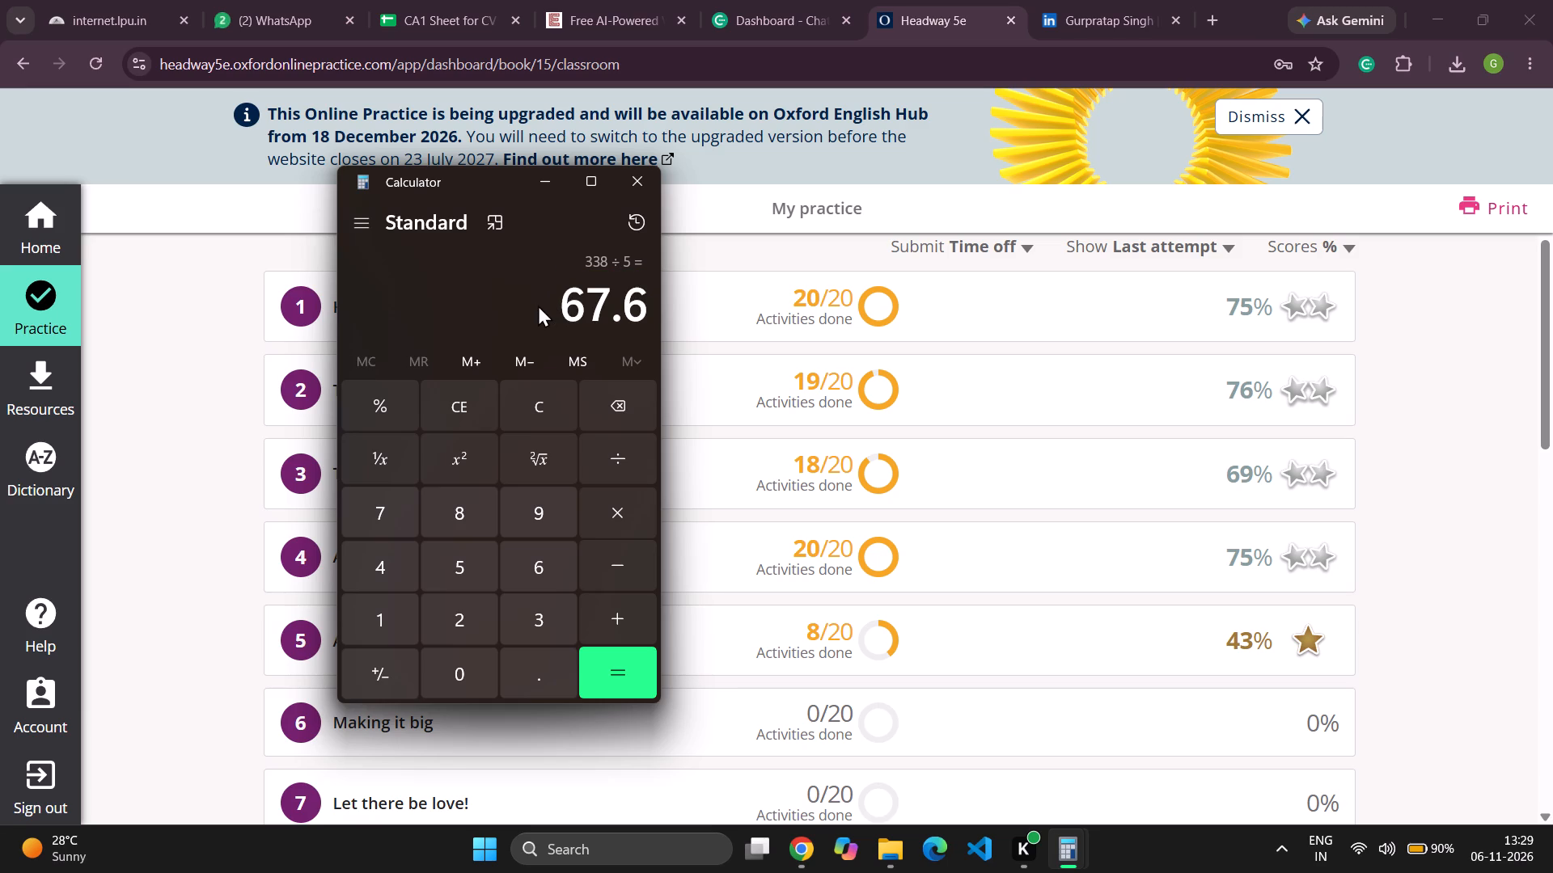
click(538, 305)
Return to the CA1 sheet in the browser and enter the copied average as 67.6% under Assignment CA 2 for roll number 35.
click(424, 19)
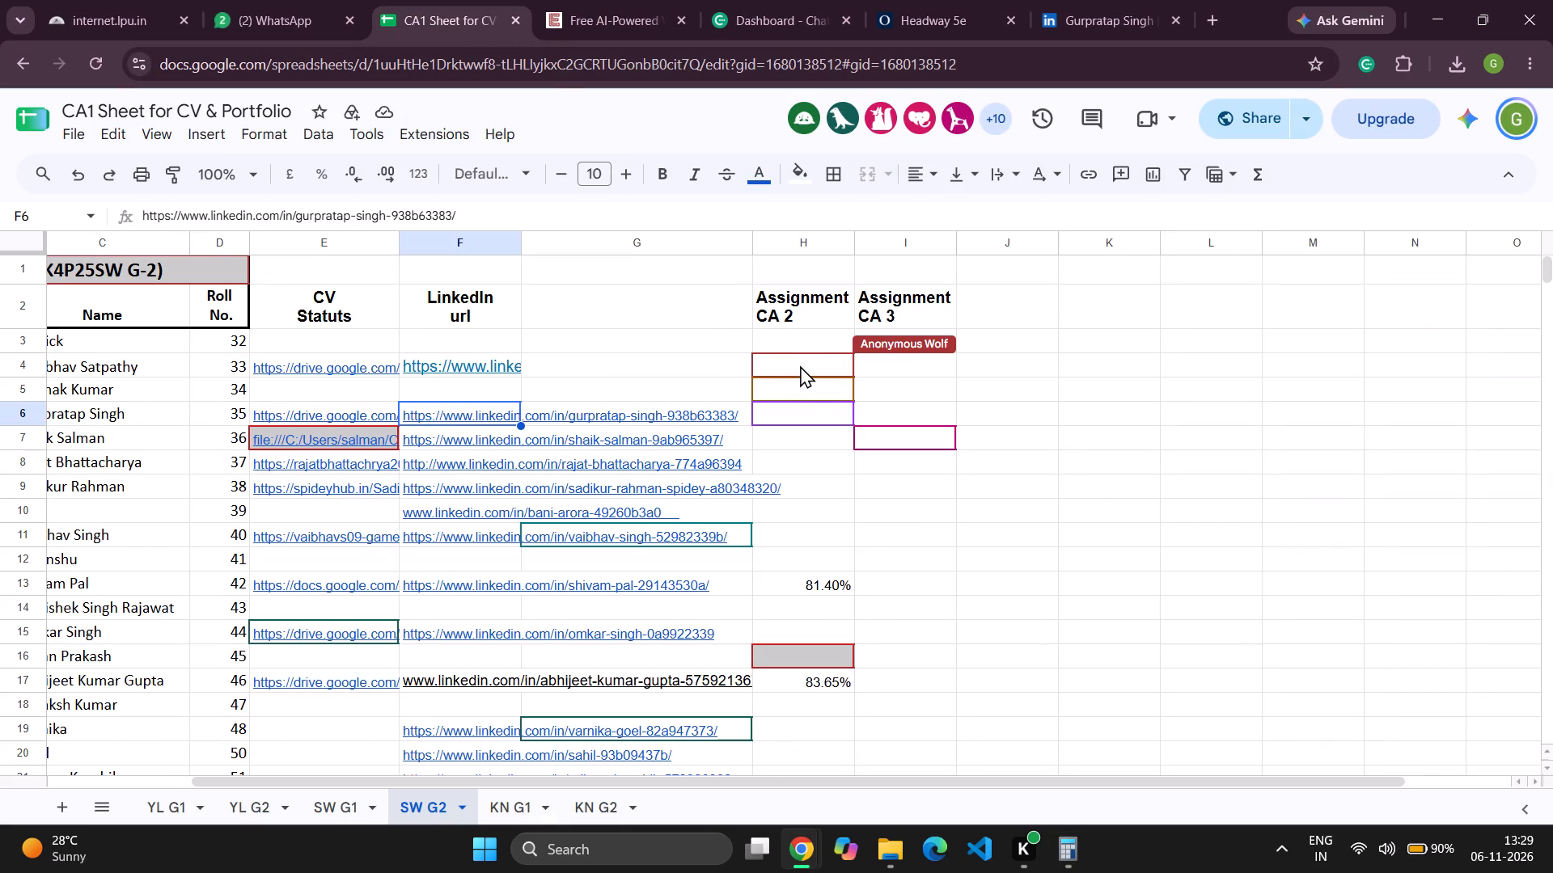
click(802, 412)
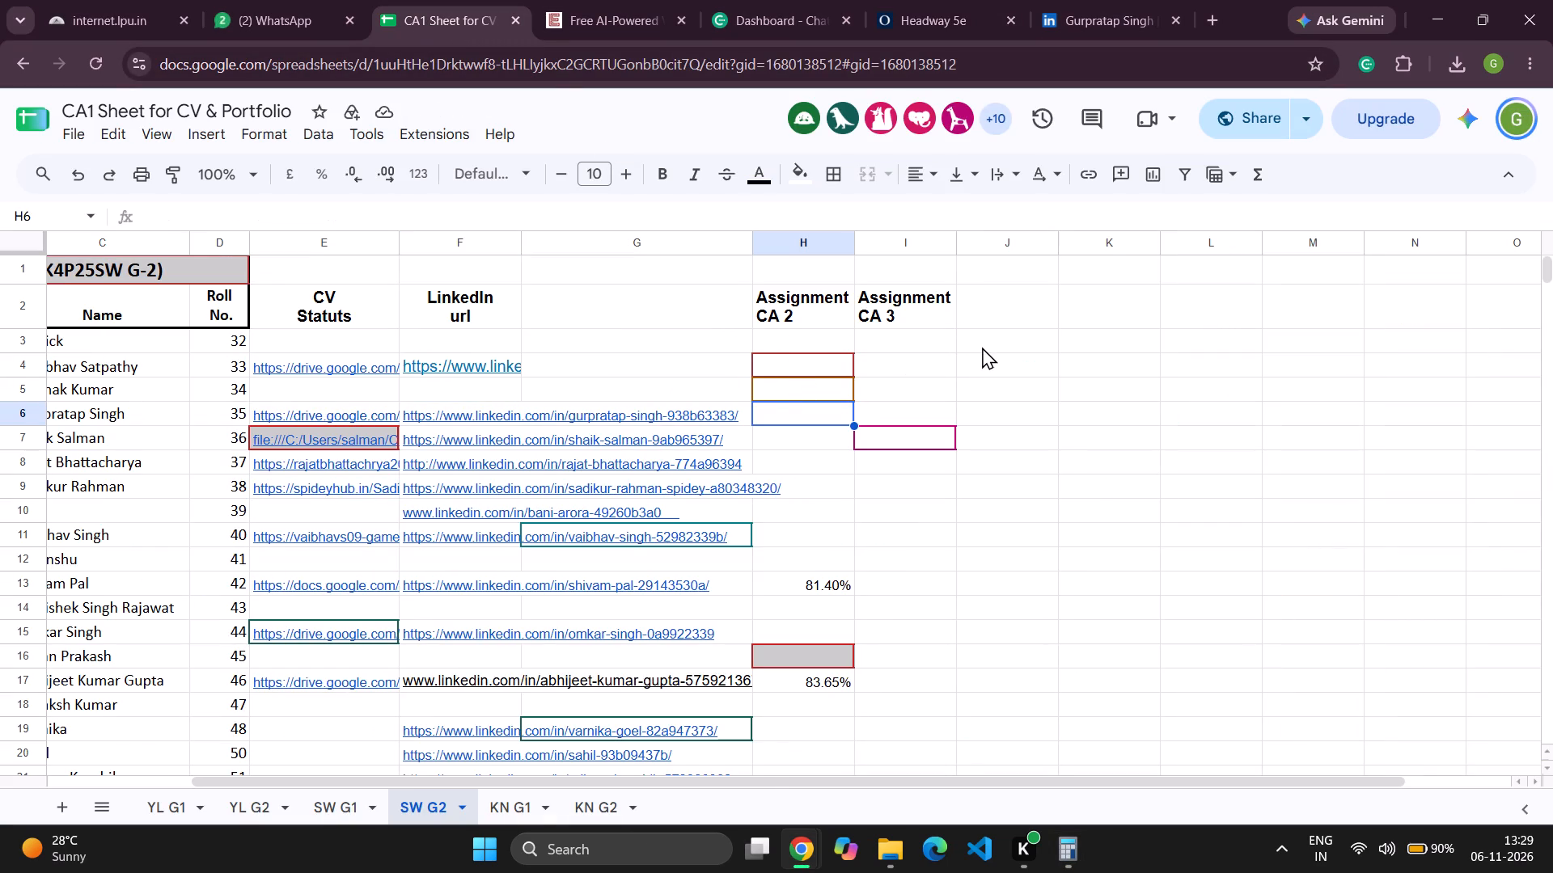
click(982, 347)
click(634, 286)
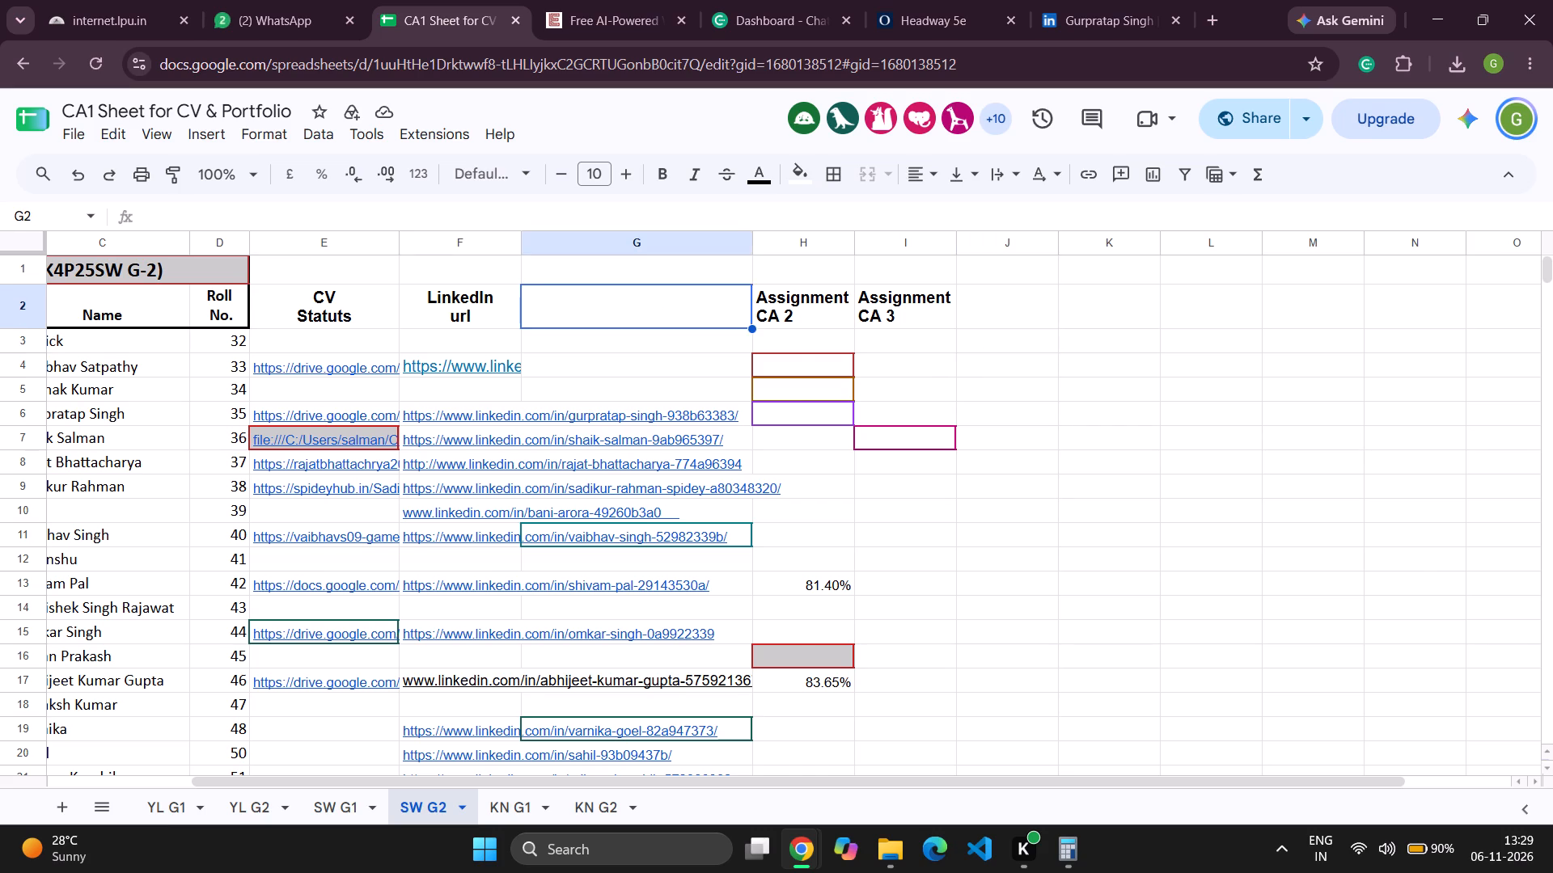
scroll(634, 286, right, 3)
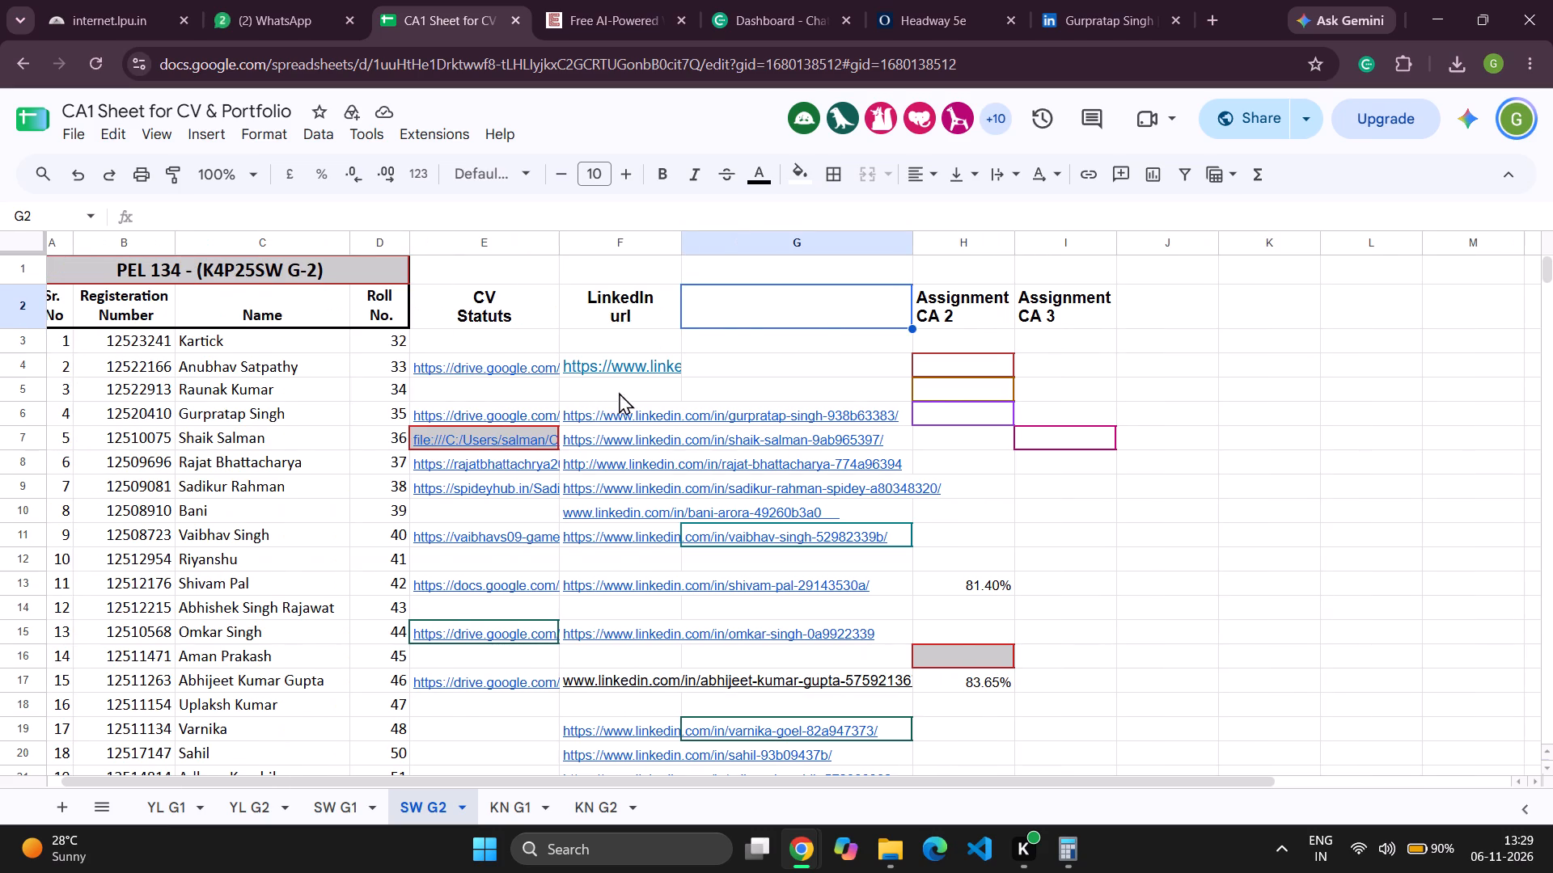
click(967, 413)
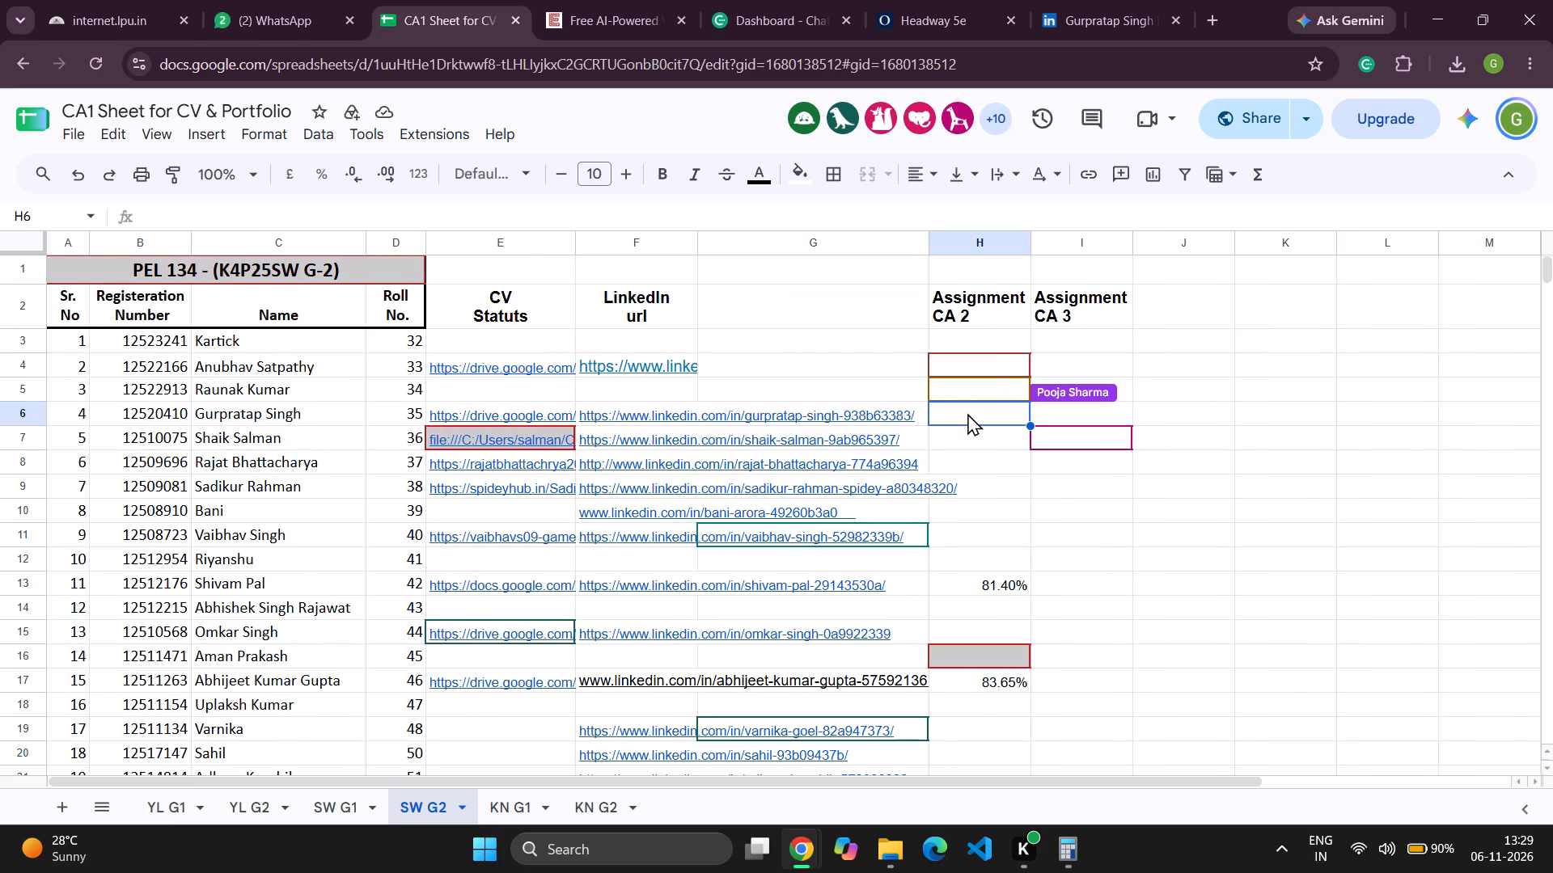
key(ctrl+v)
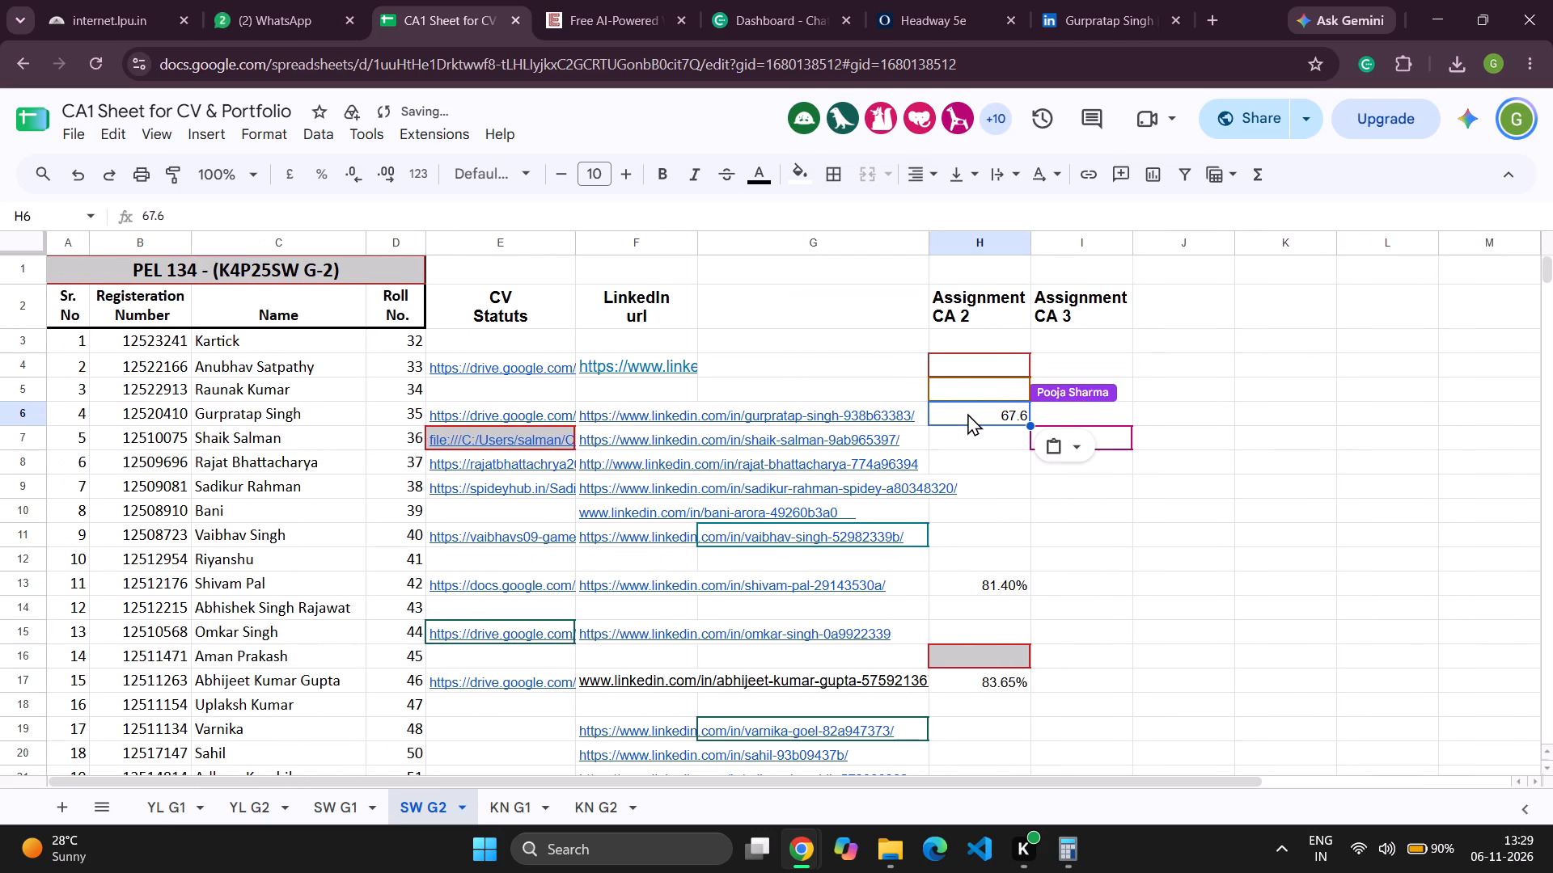
click(1016, 415)
double_click(1016, 415)
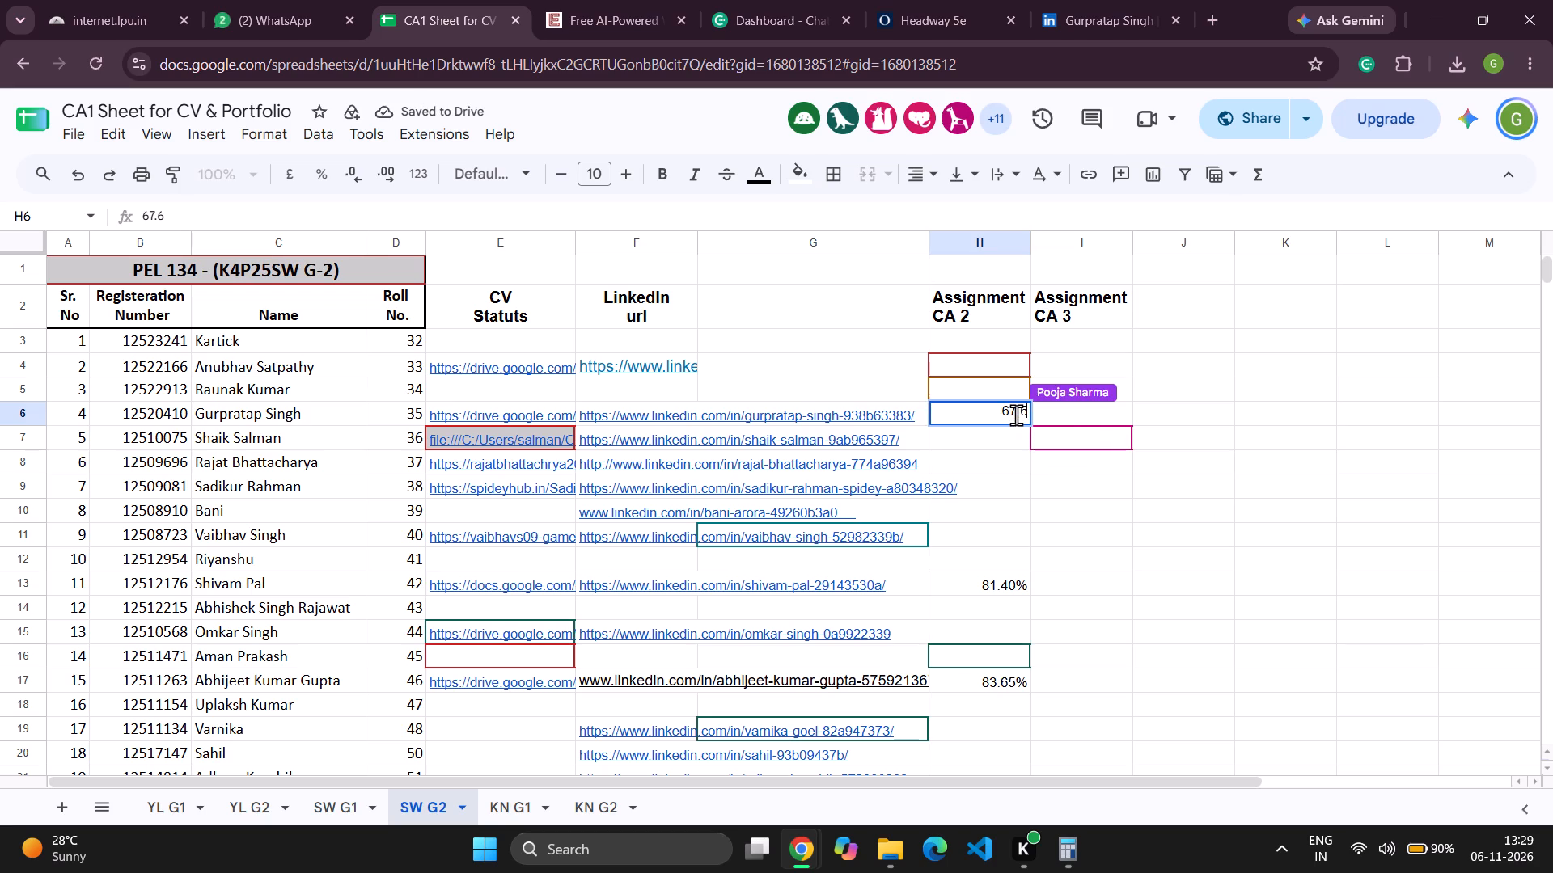
key(shift+percent)
click(1072, 412)
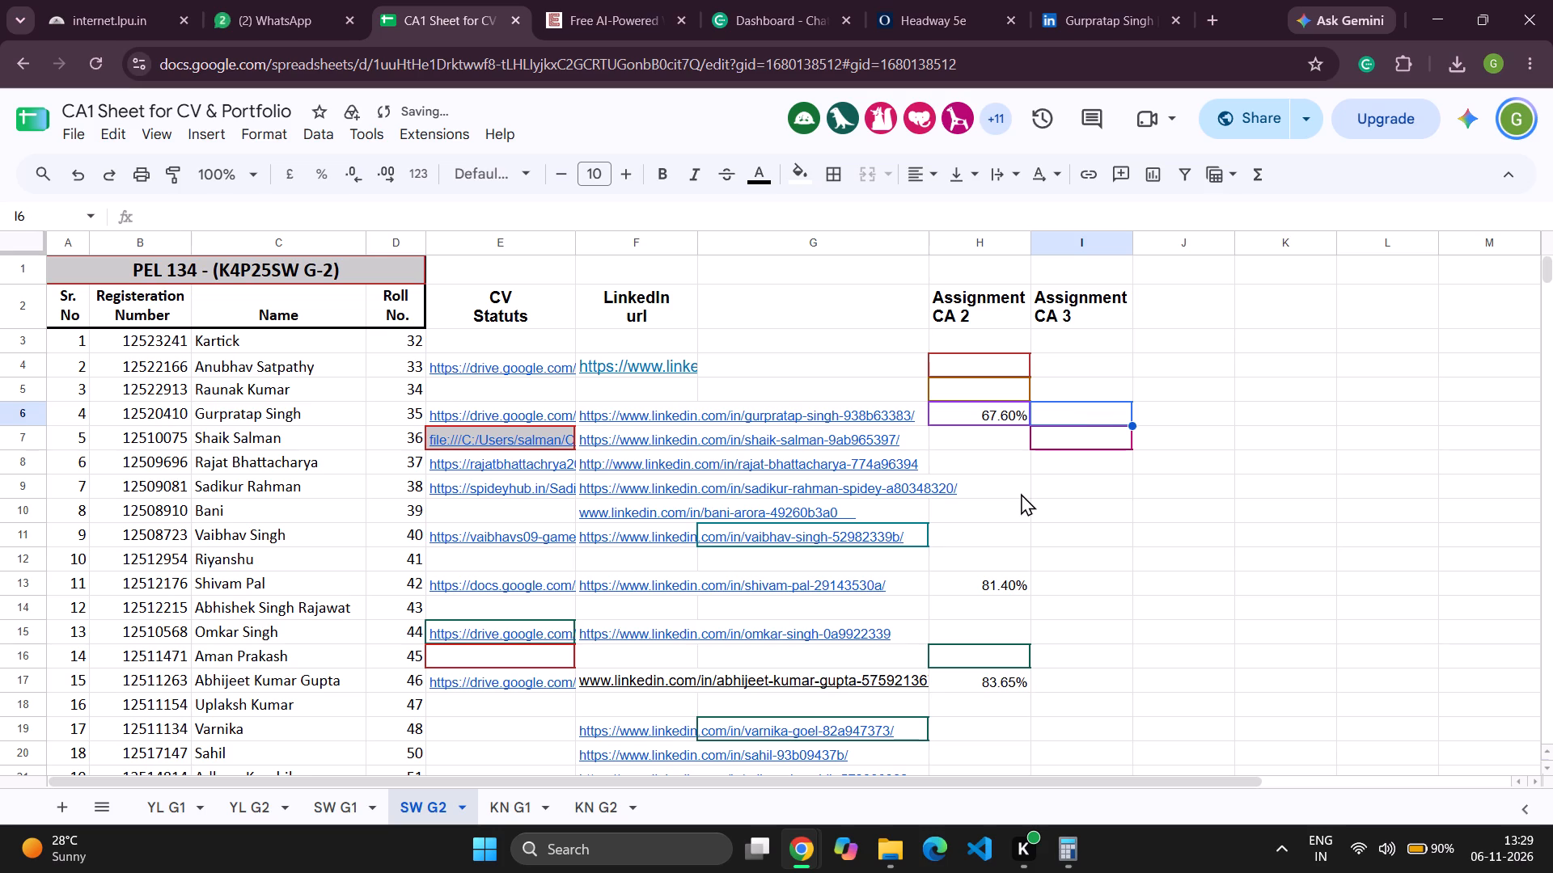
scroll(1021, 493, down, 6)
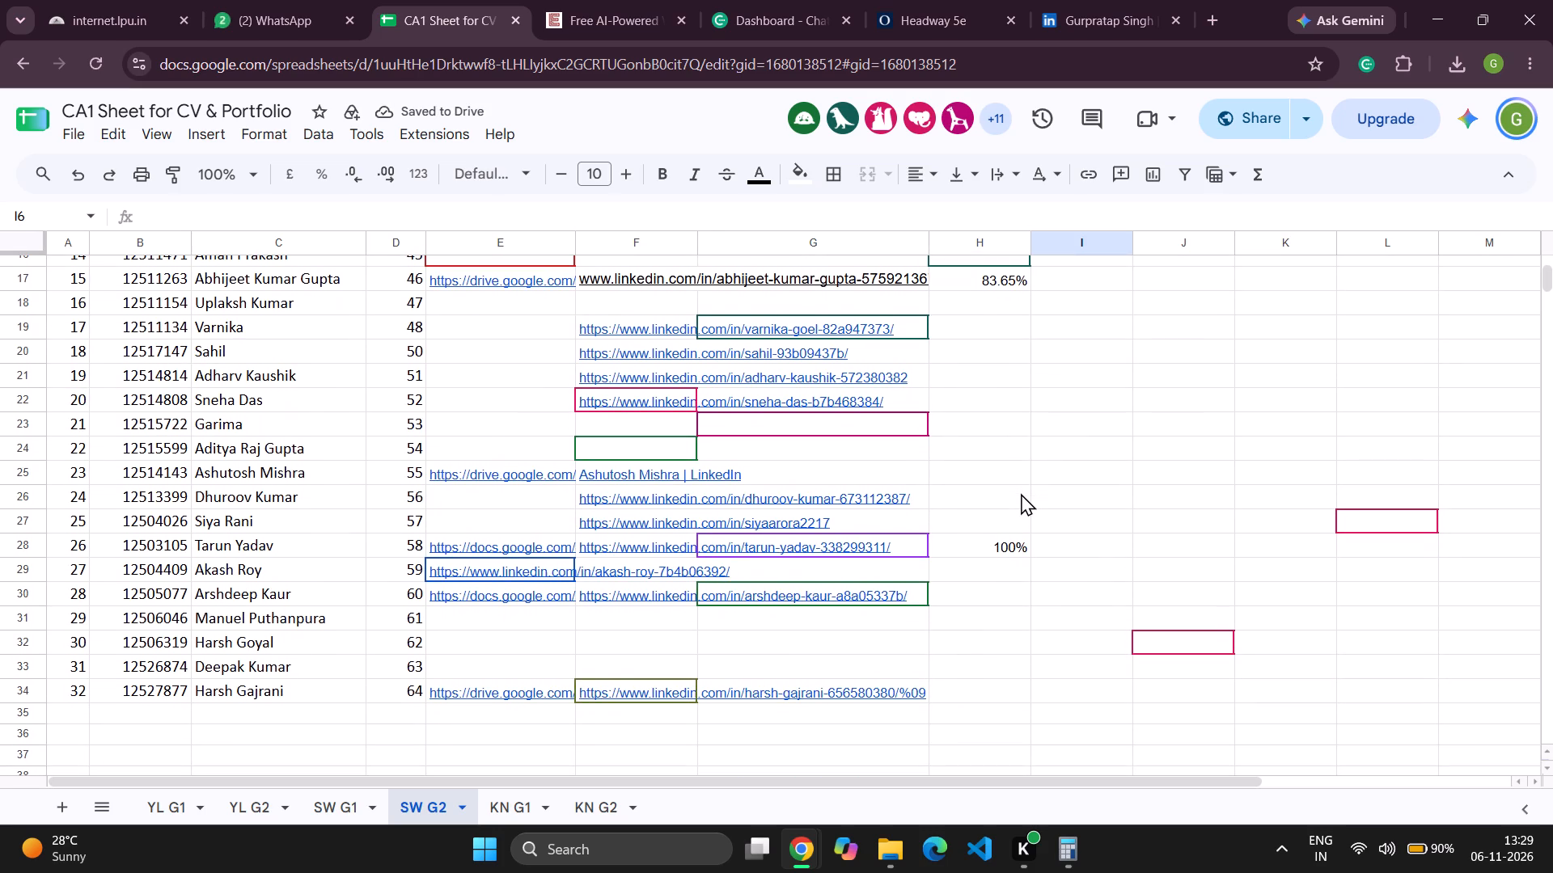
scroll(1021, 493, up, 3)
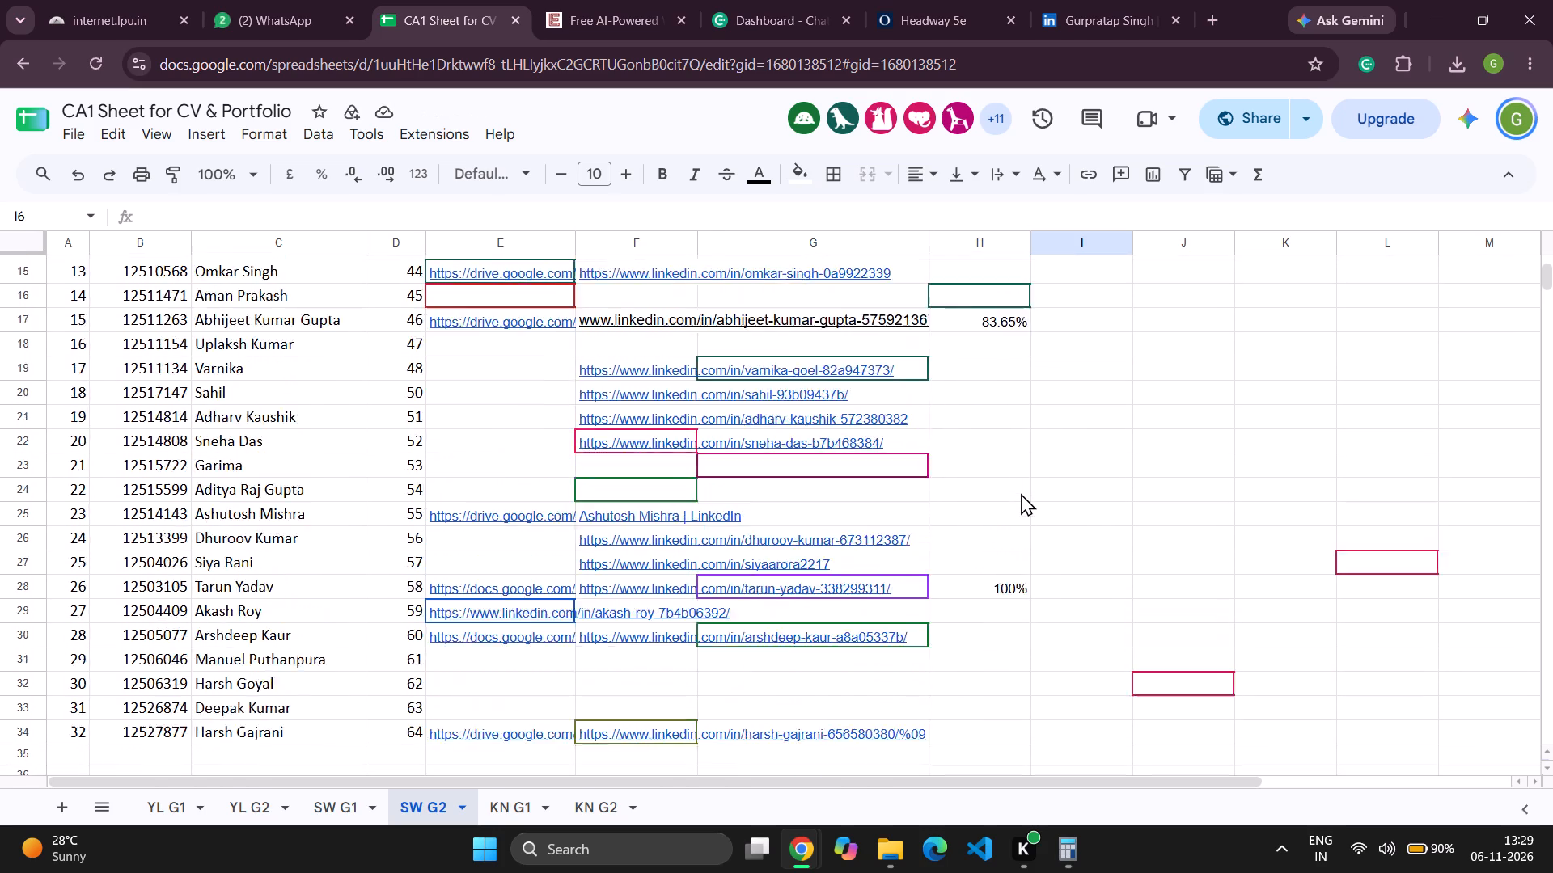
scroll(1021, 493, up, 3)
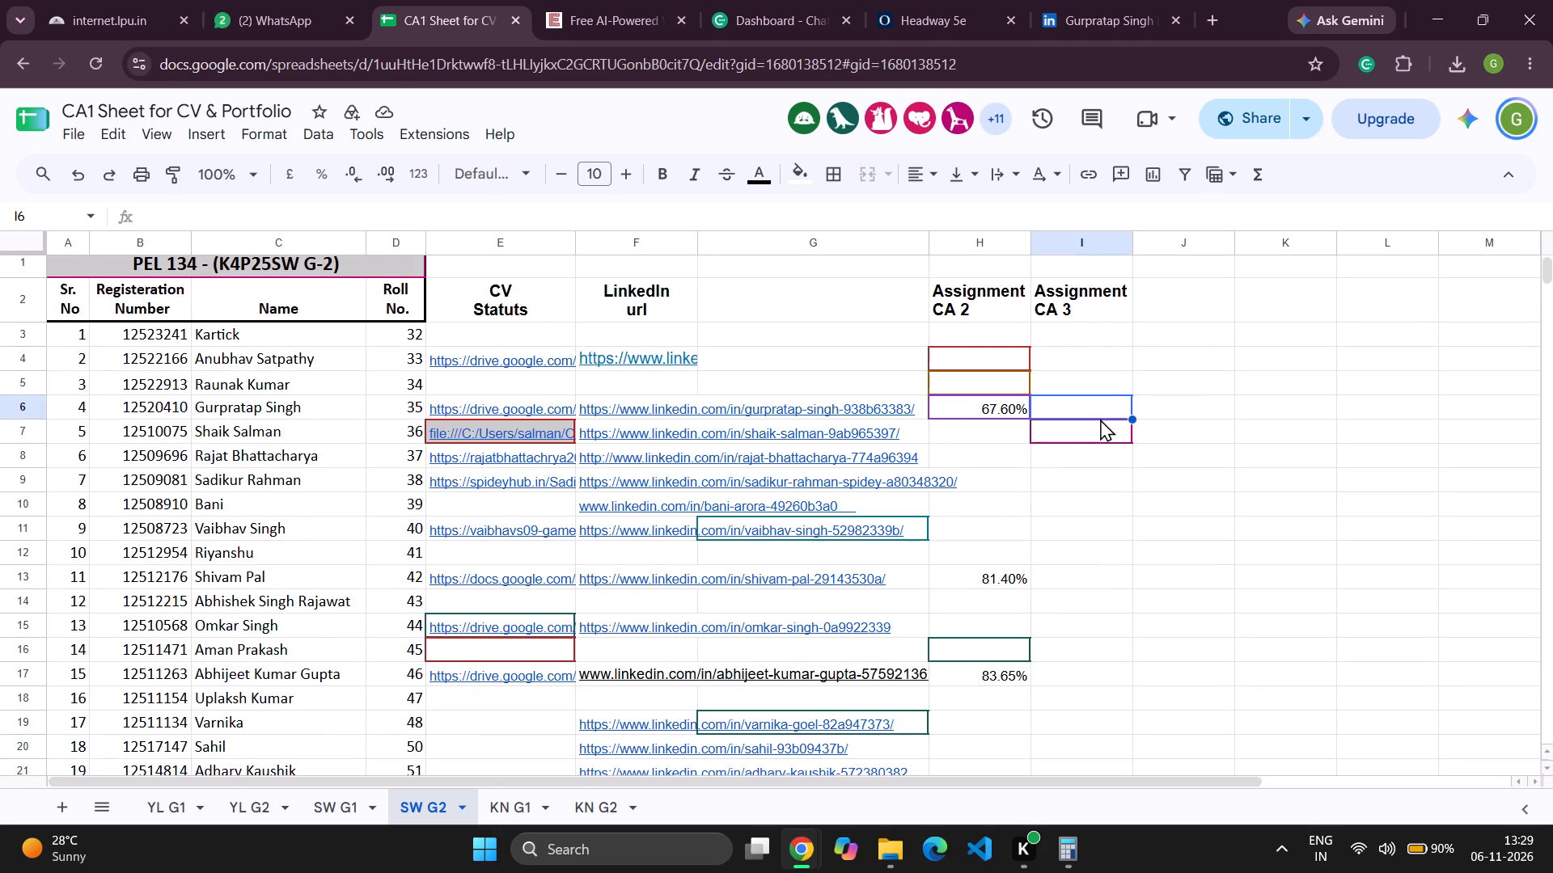
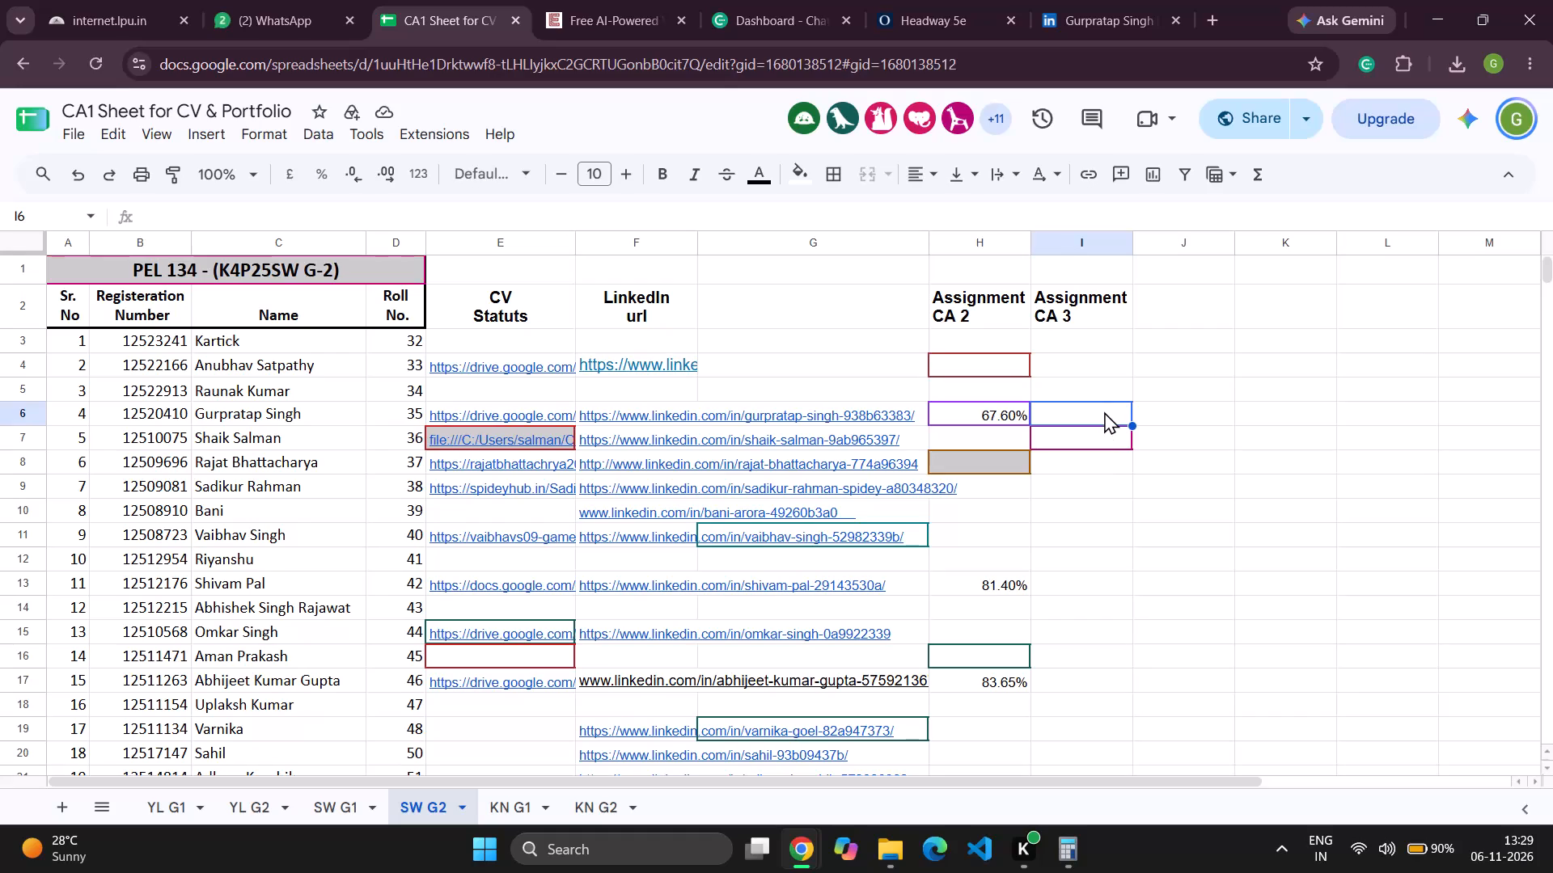
Widen the LinkedIn url column on the SW G2 sheet so the full profile links fit.
click(885, 415)
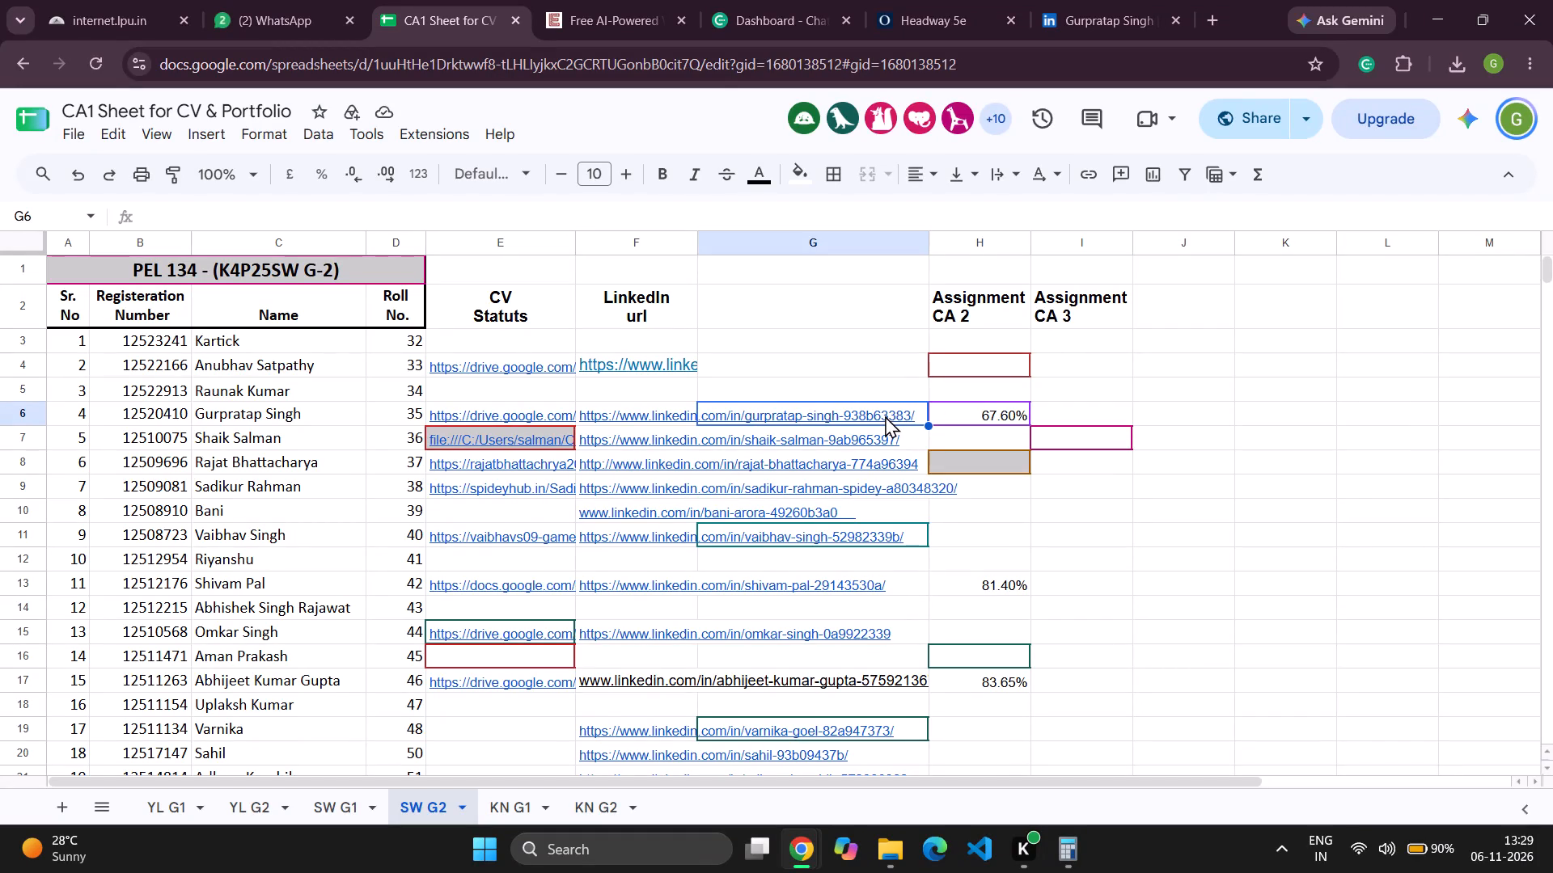
click(885, 415)
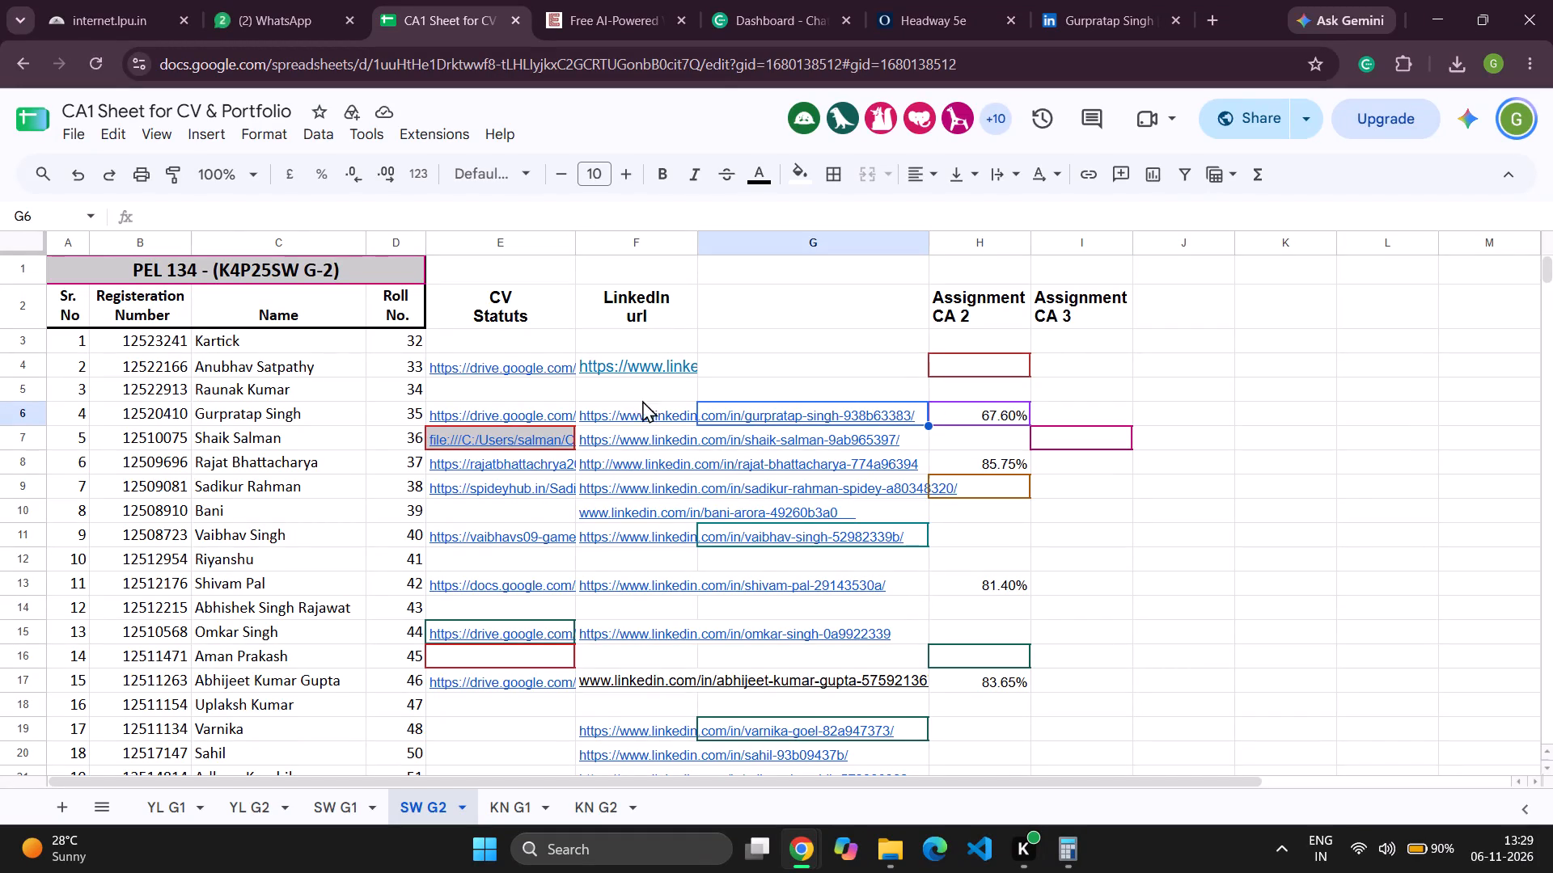
click(638, 409)
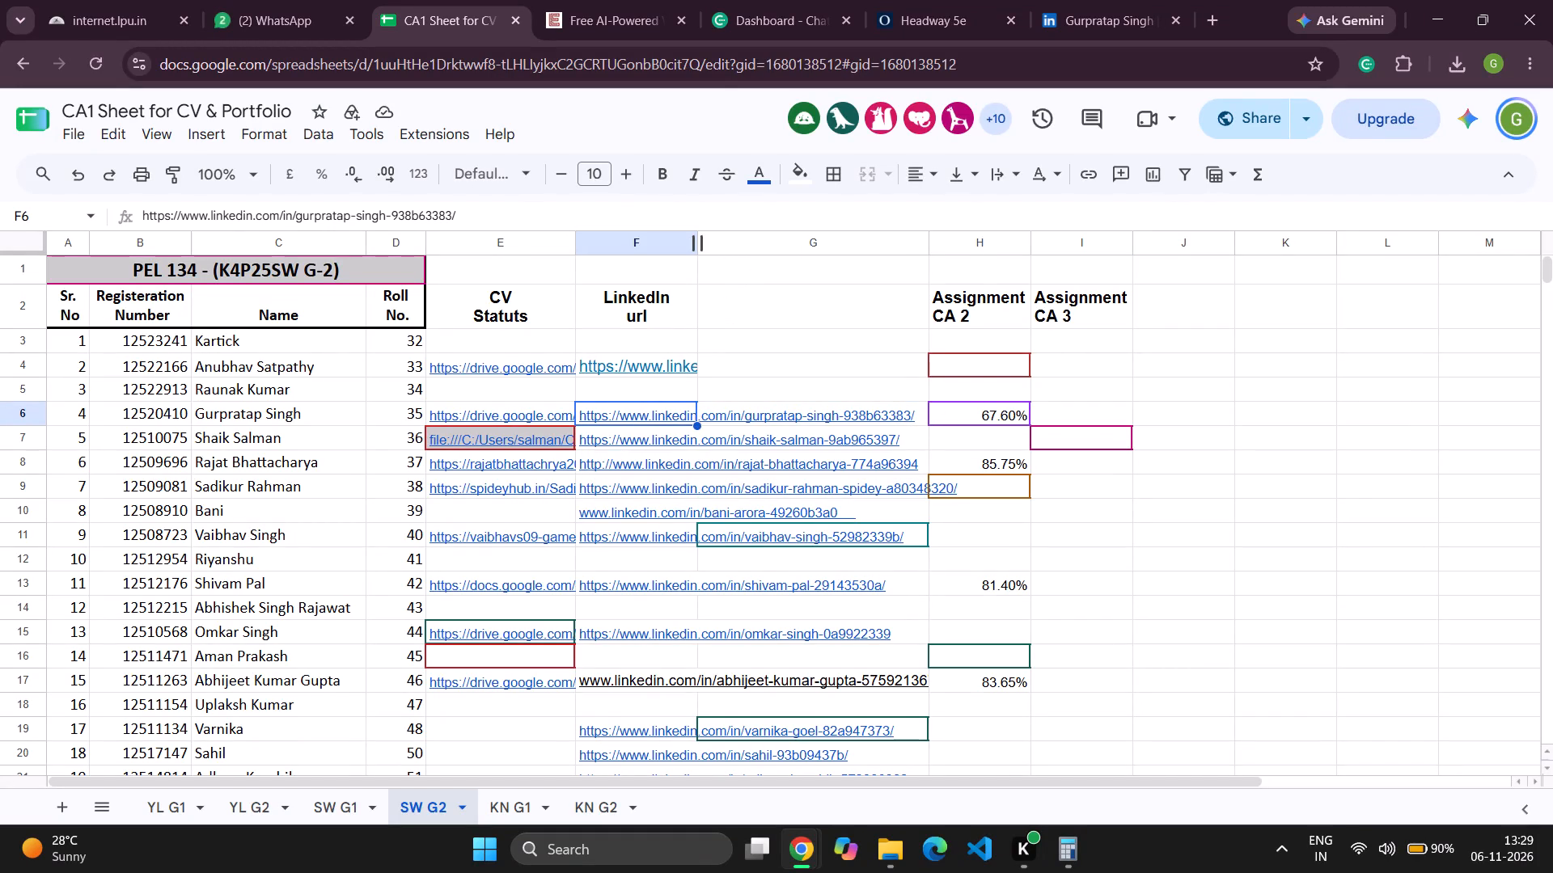
drag(696, 245, 982, 247)
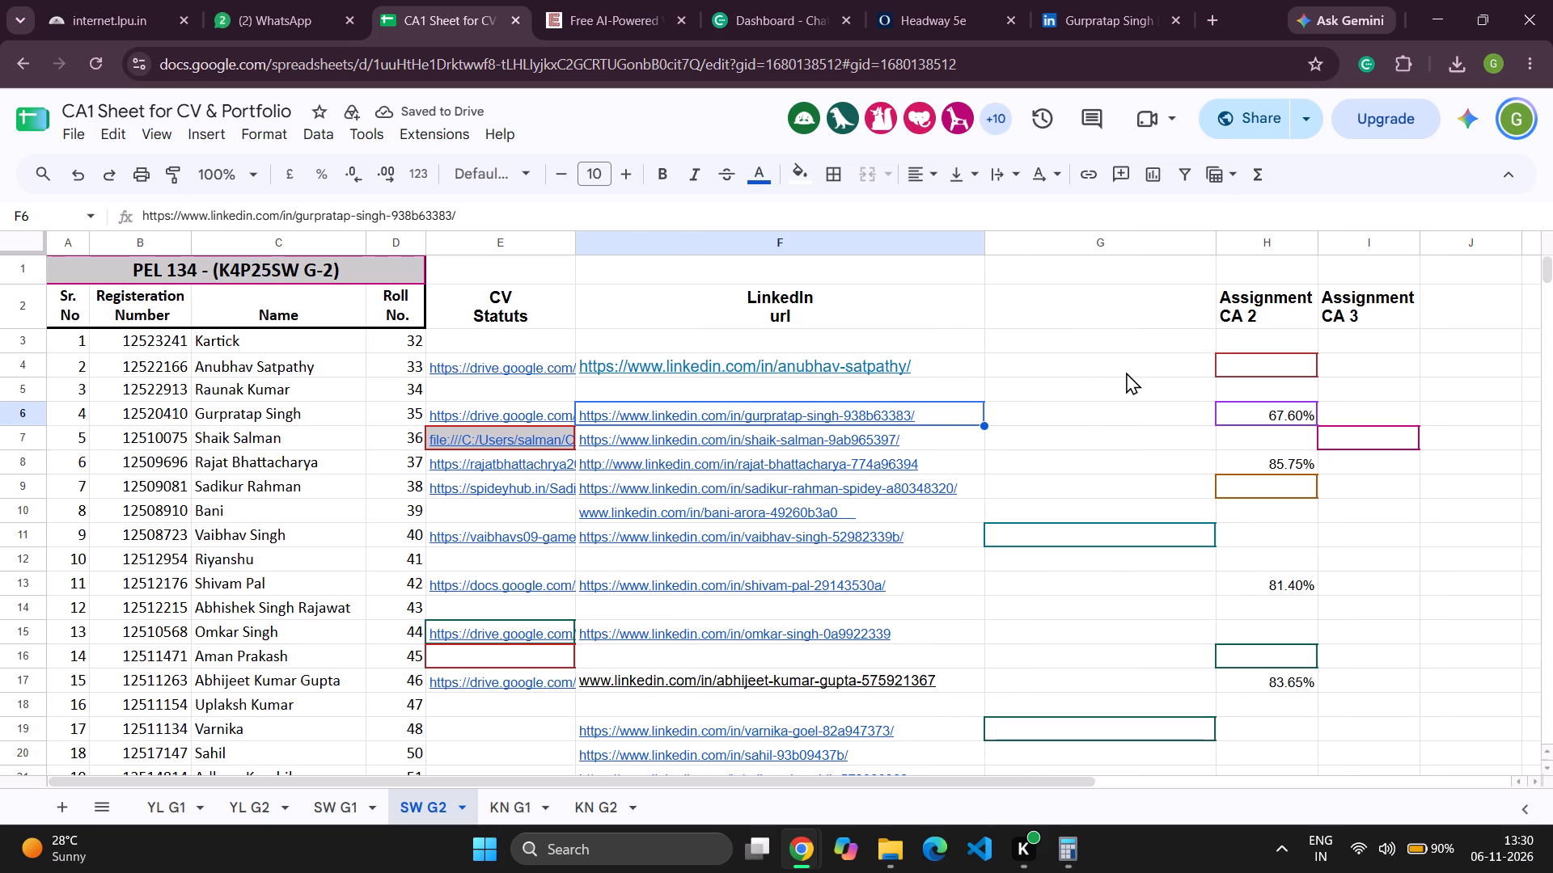
Open roll number 35's LinkedIn link to check it, and close both LinkedIn profile tabs.
click(844, 413)
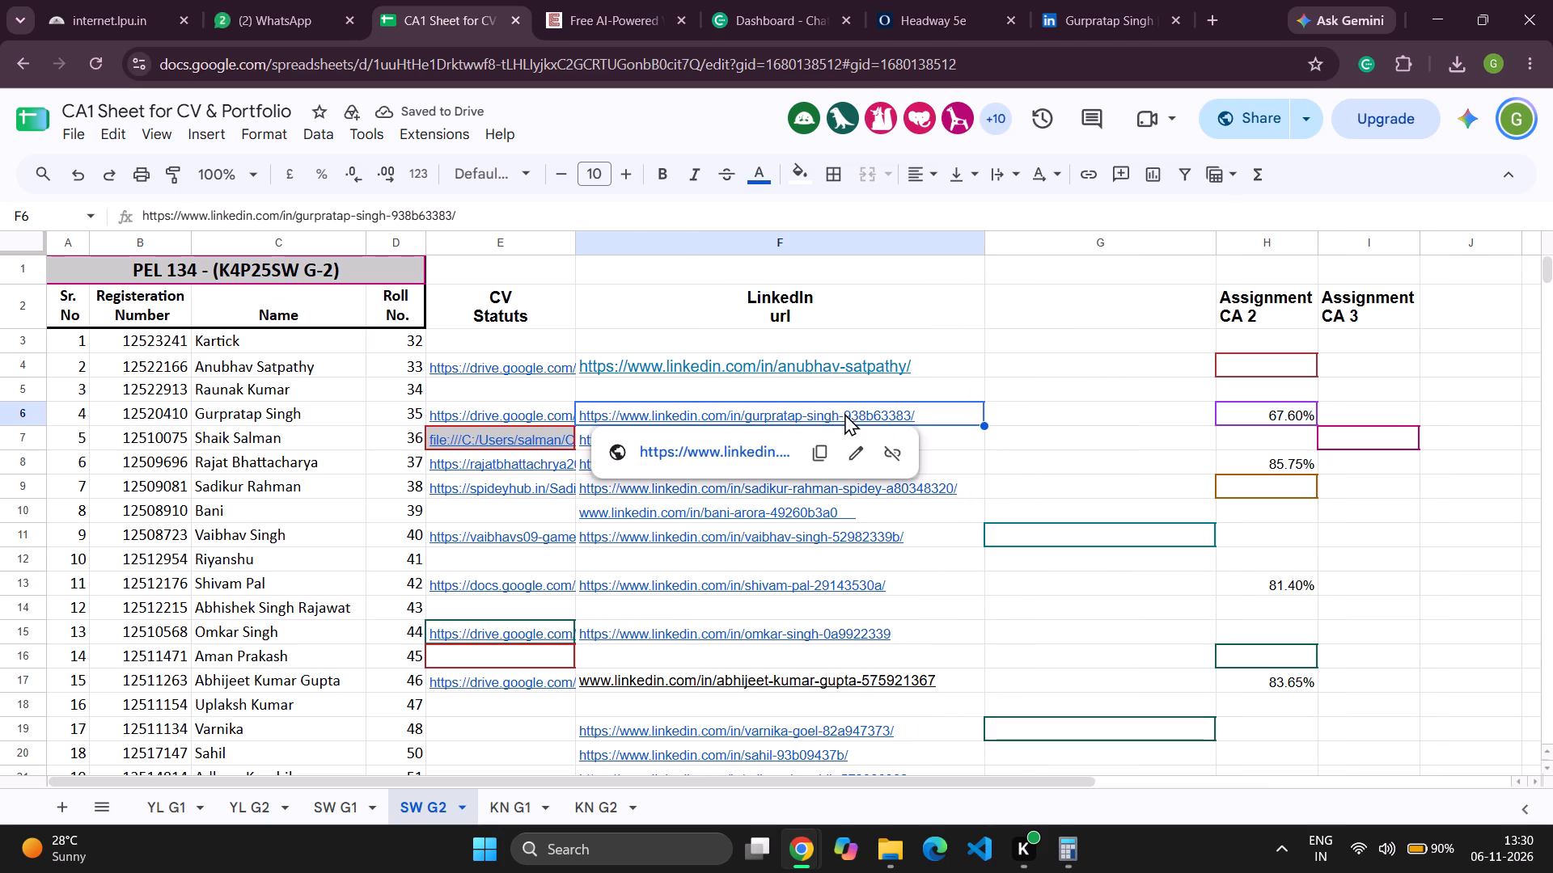
click(749, 452)
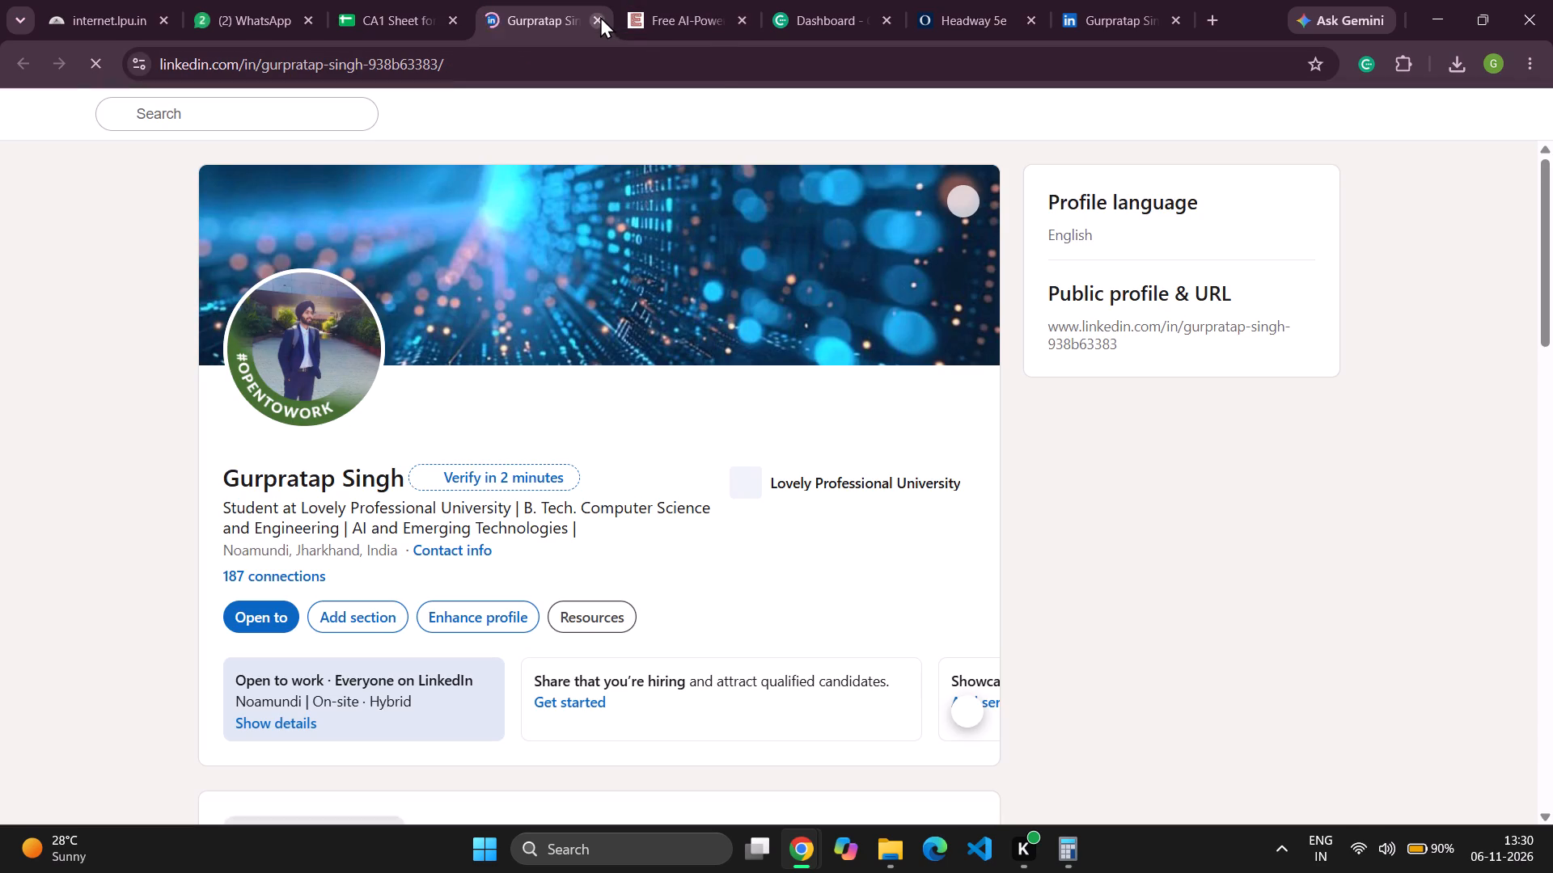
click(601, 16)
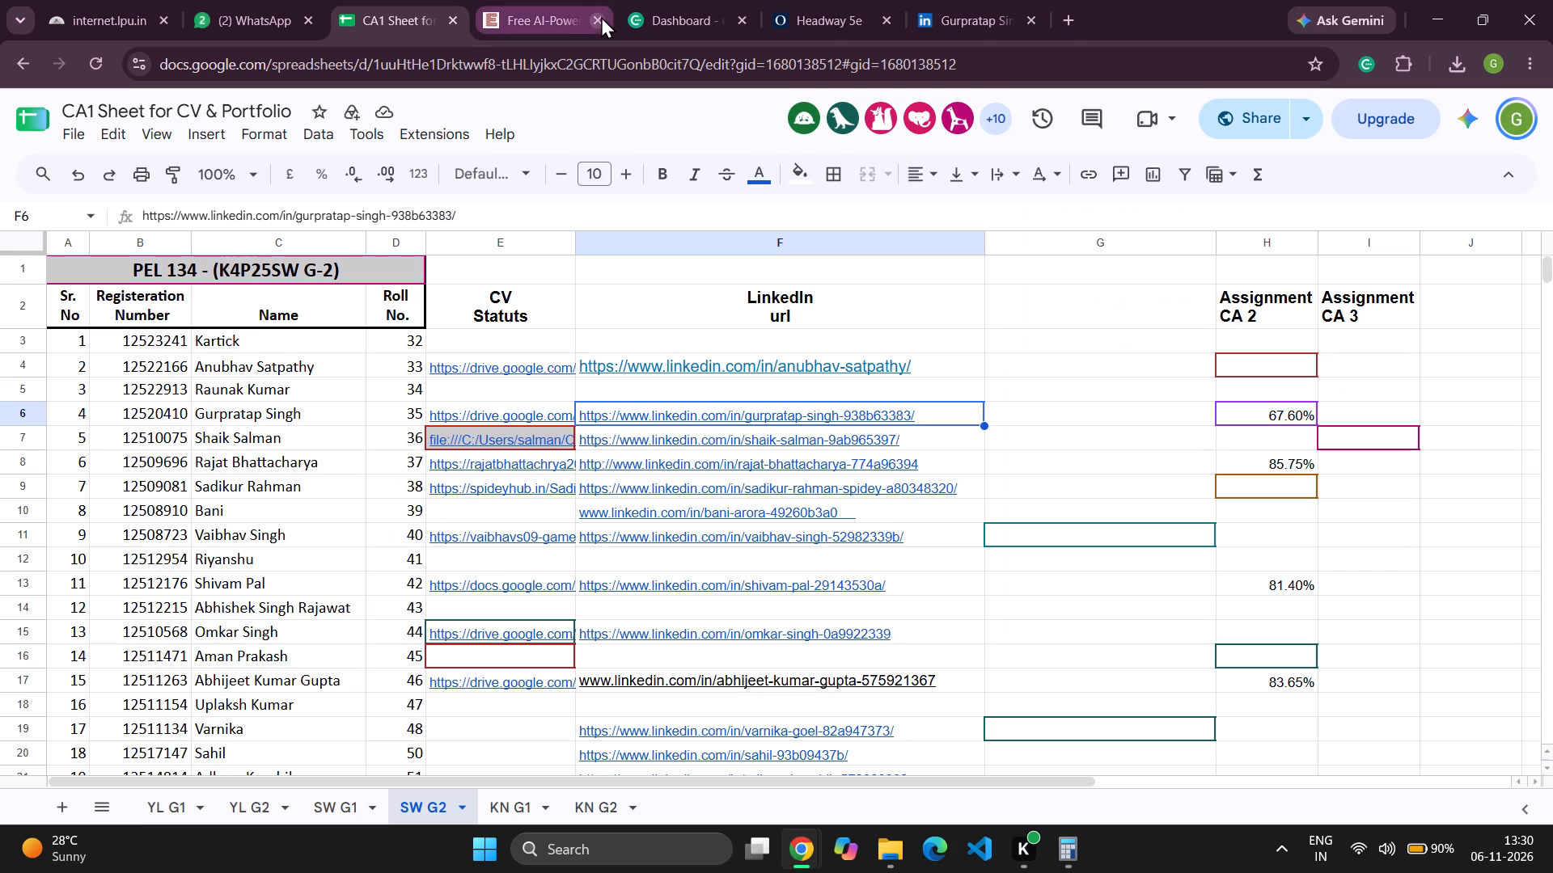
click(1024, 20)
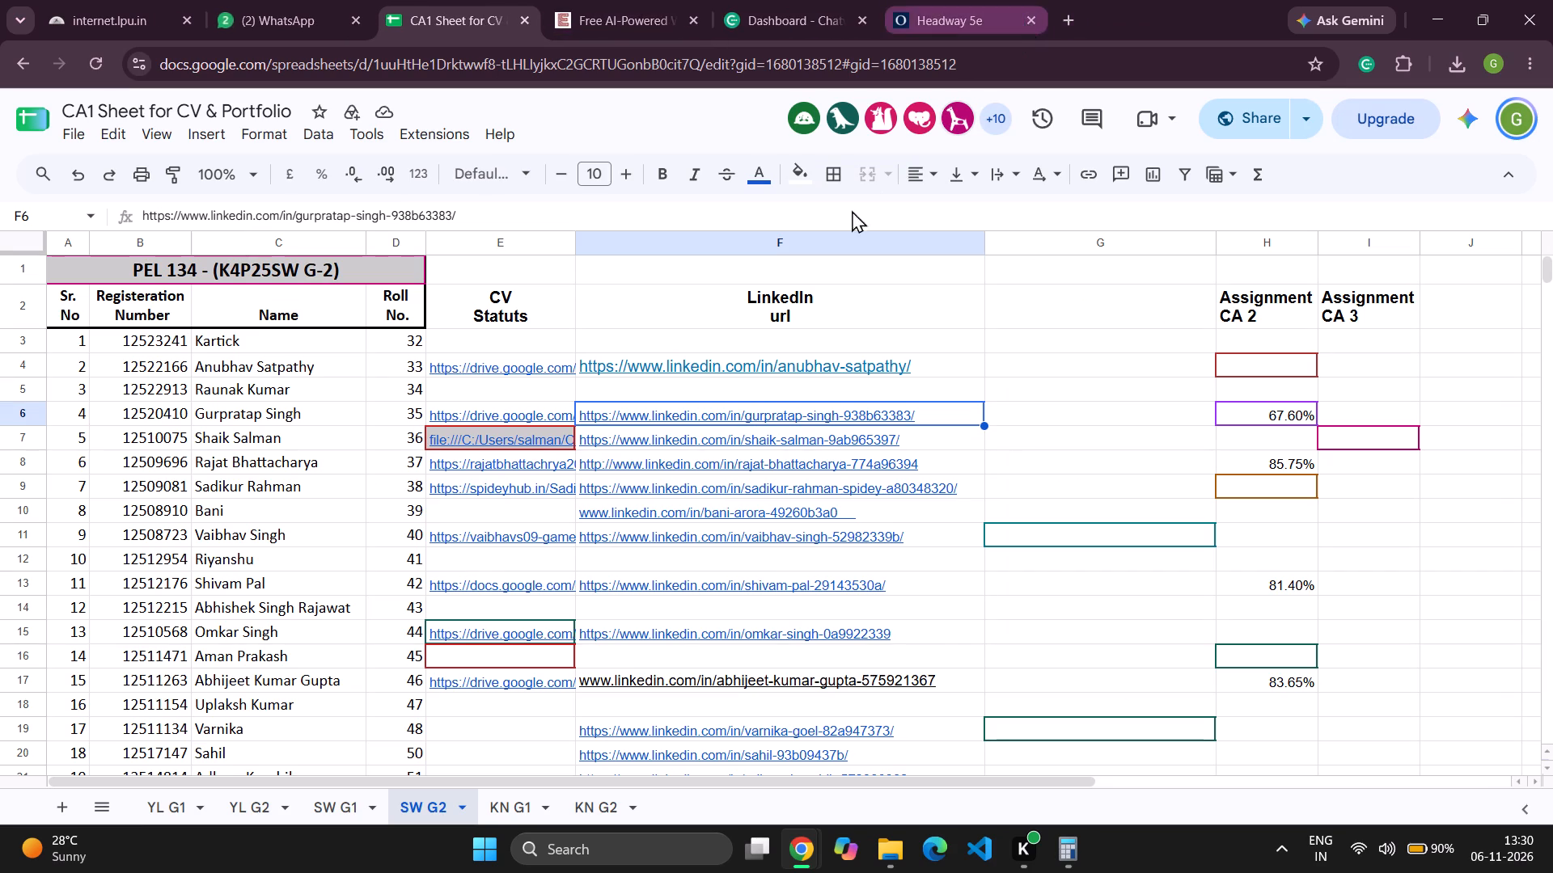
Look over roll number 35's CV link and the other students' CV, LinkedIn and Assignment CA 2 entries on the SW G2 sheet.
click(537, 412)
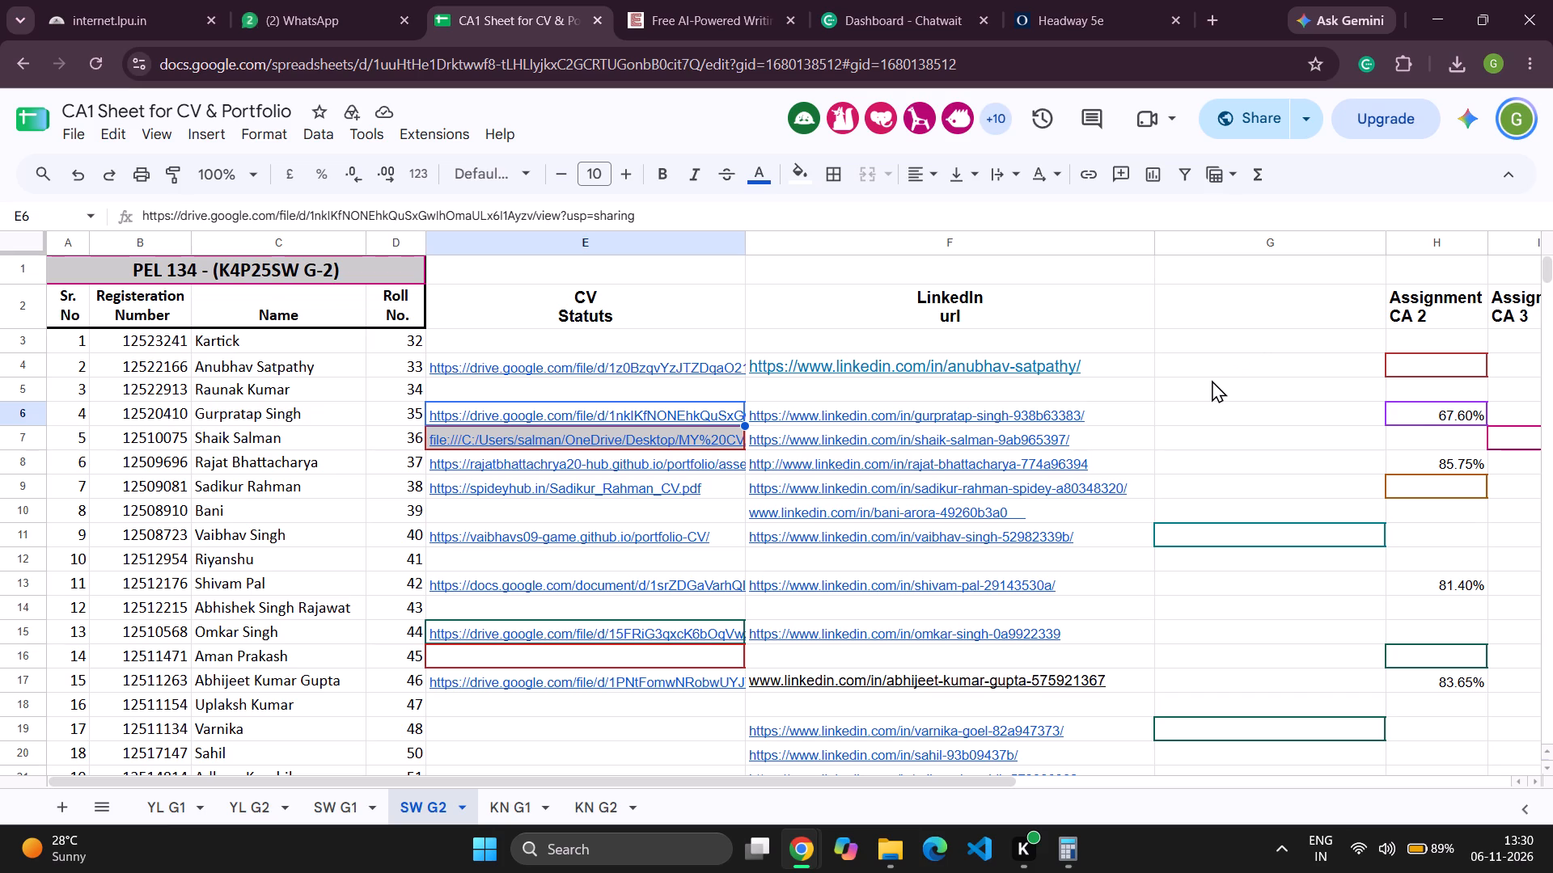
scroll(1212, 380, down, 1)
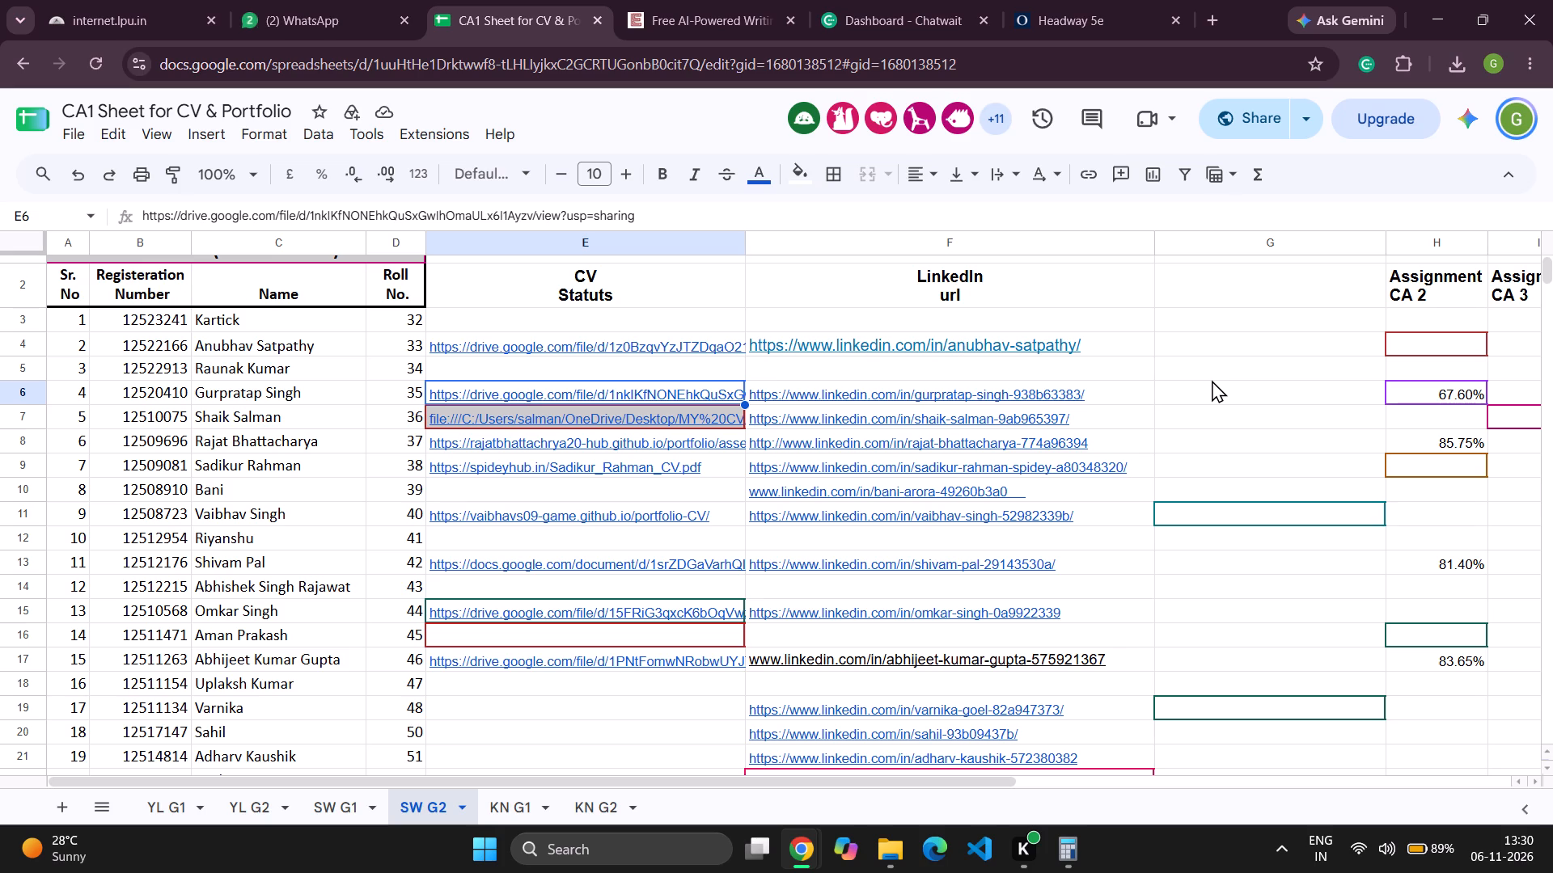
scroll(1212, 380, left, 1)
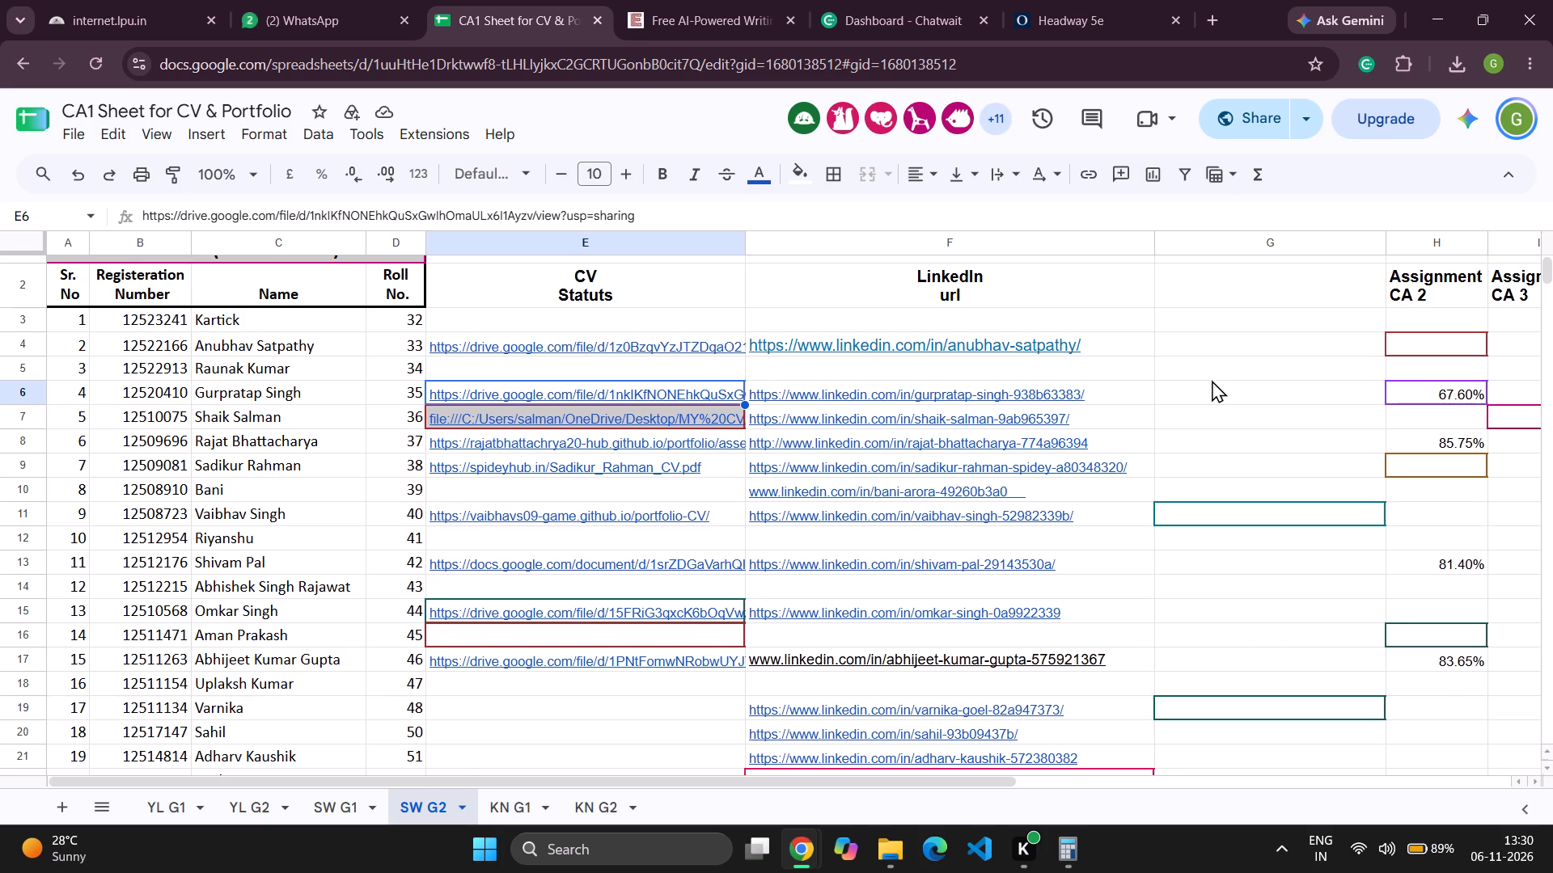
scroll(1212, 380, left, 1)
scroll(1212, 380, down, 4)
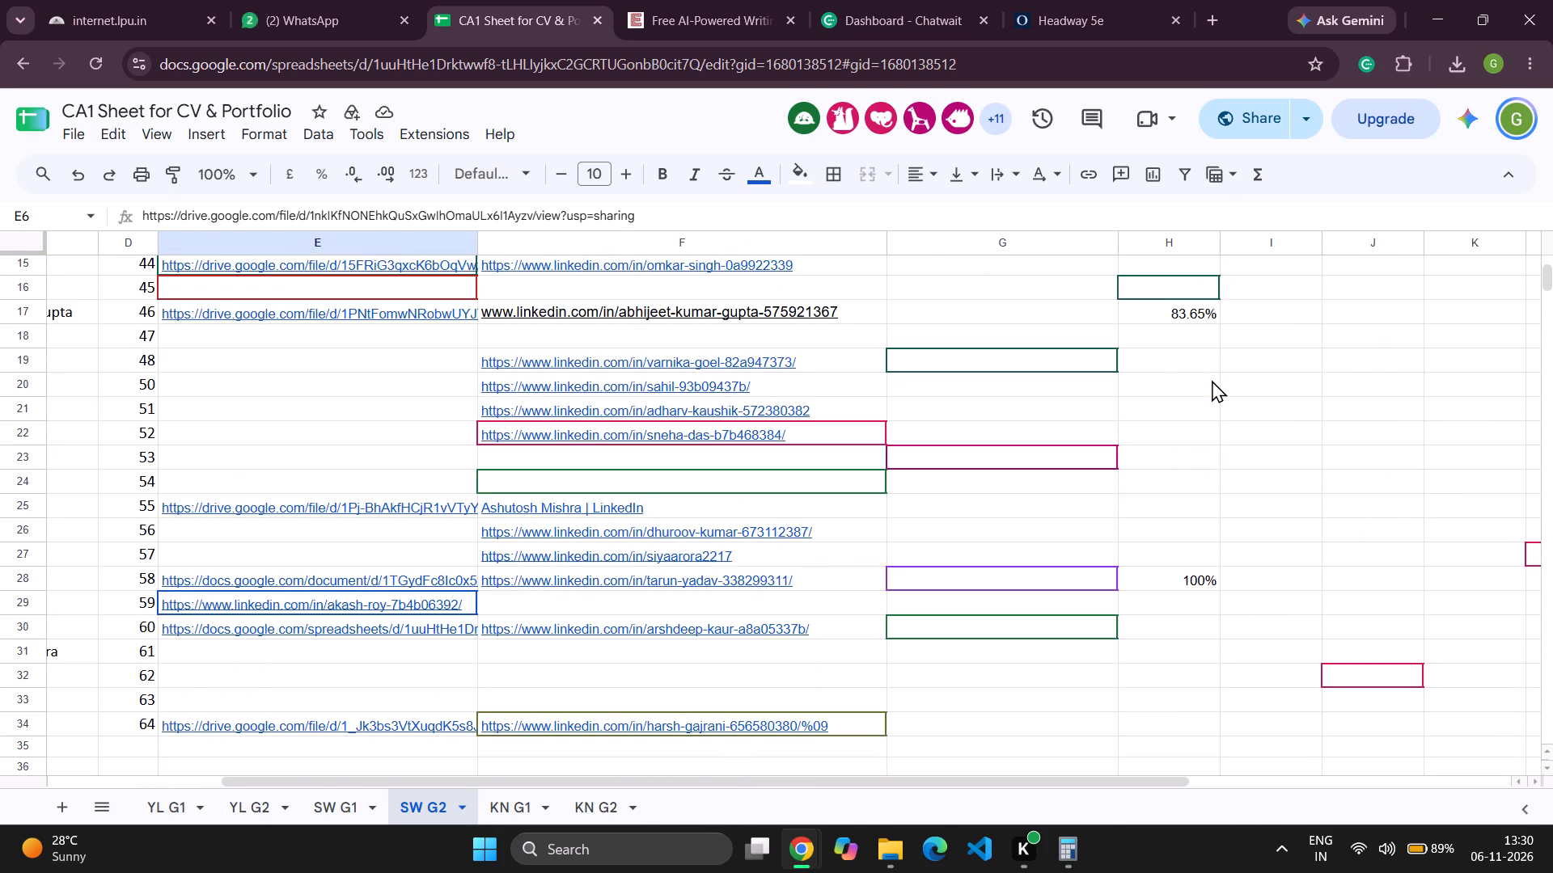
scroll(1212, 380, right, 1)
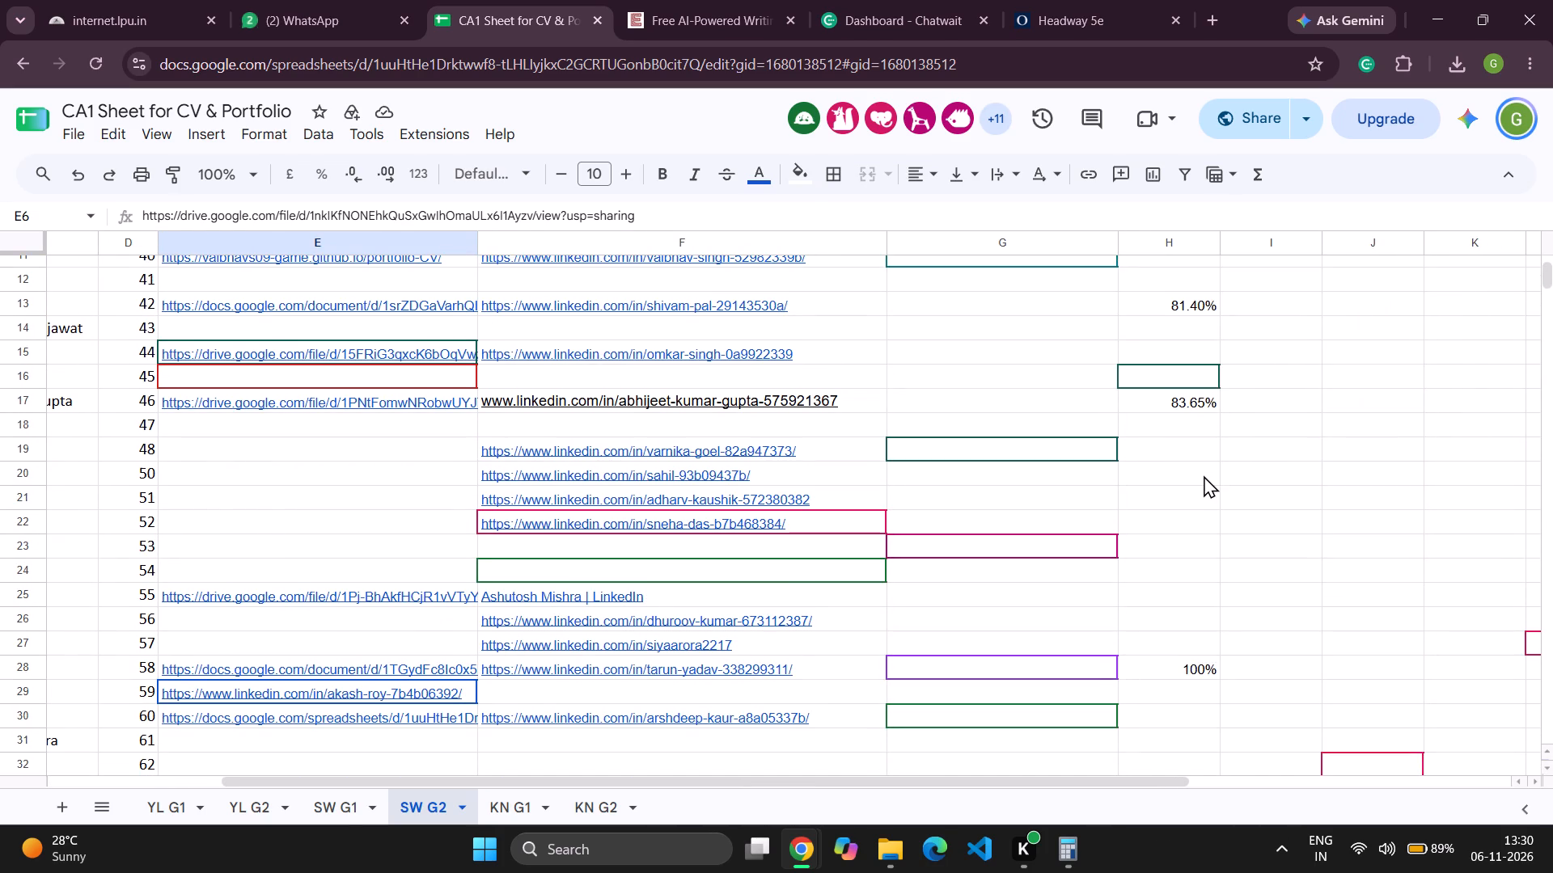
click(1204, 475)
scroll(1204, 475, up, 4)
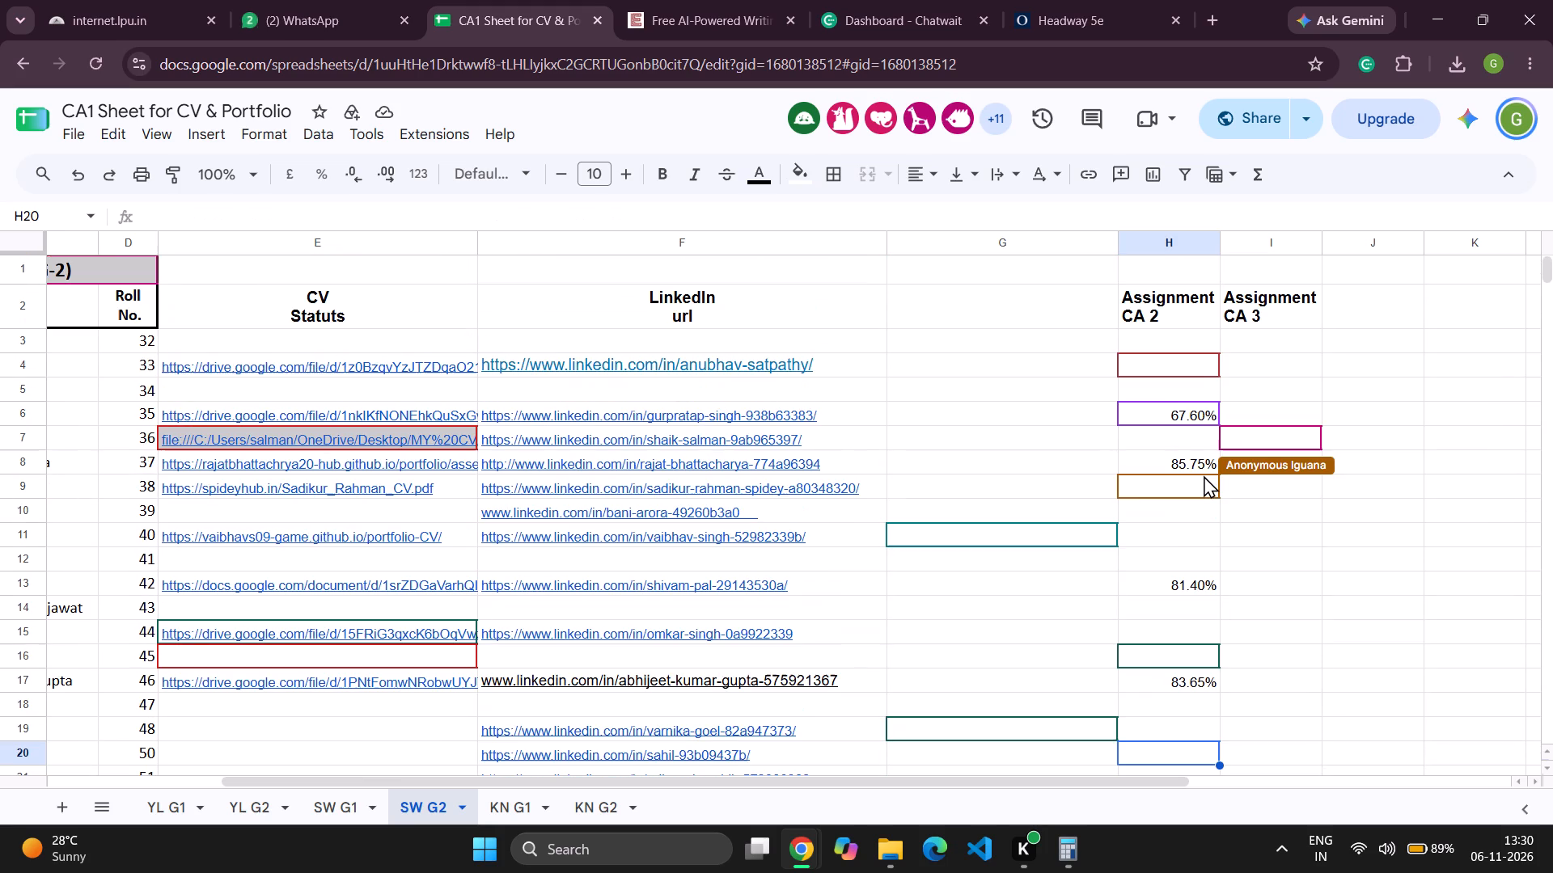
click(1365, 480)
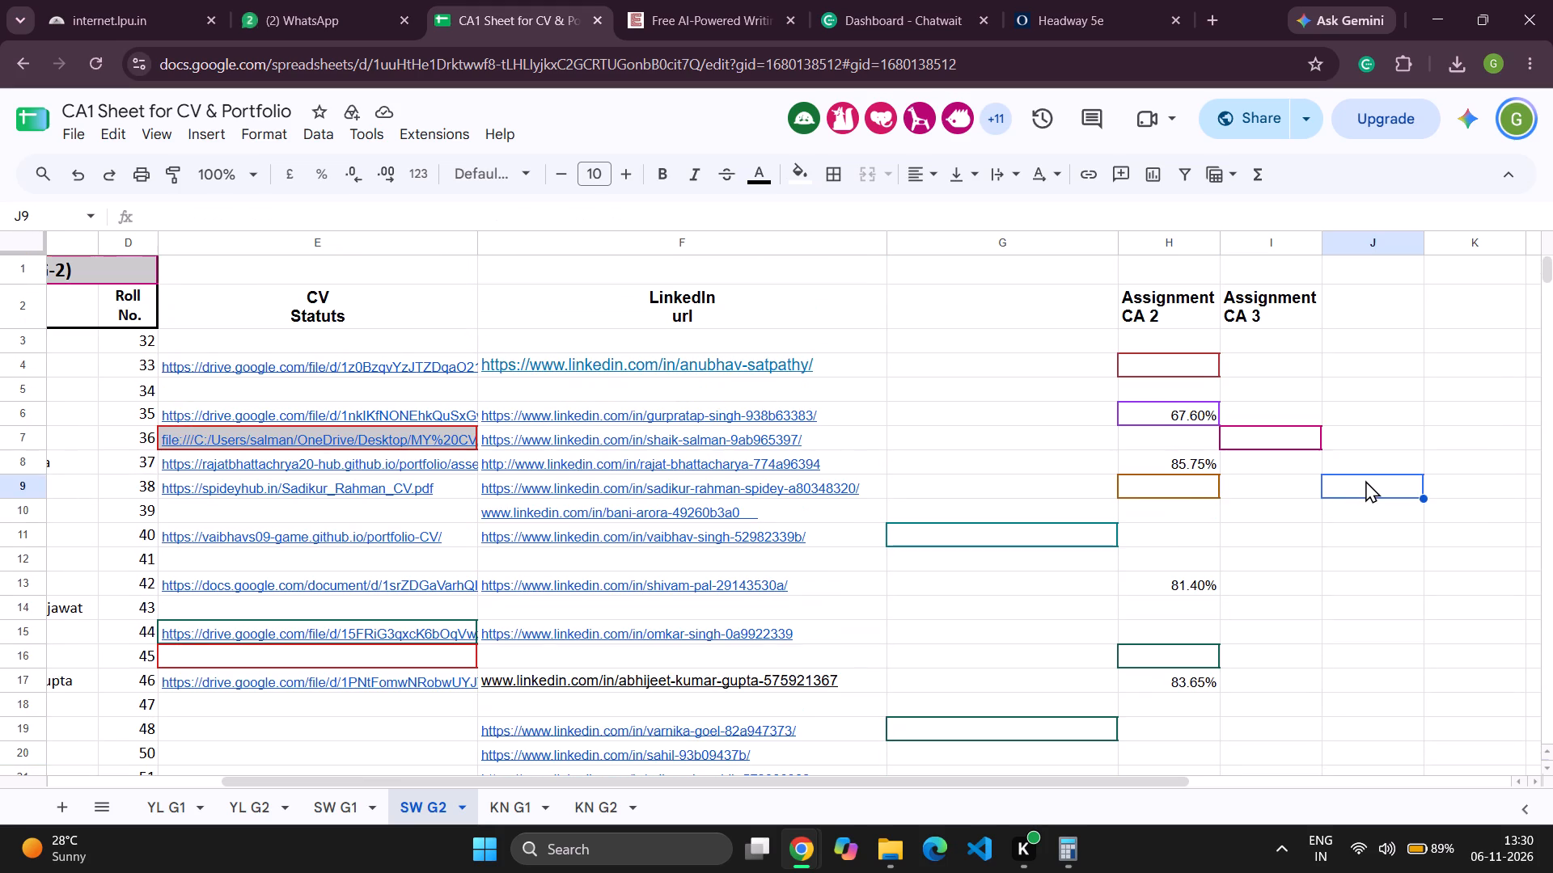
scroll(1365, 480, right, 6)
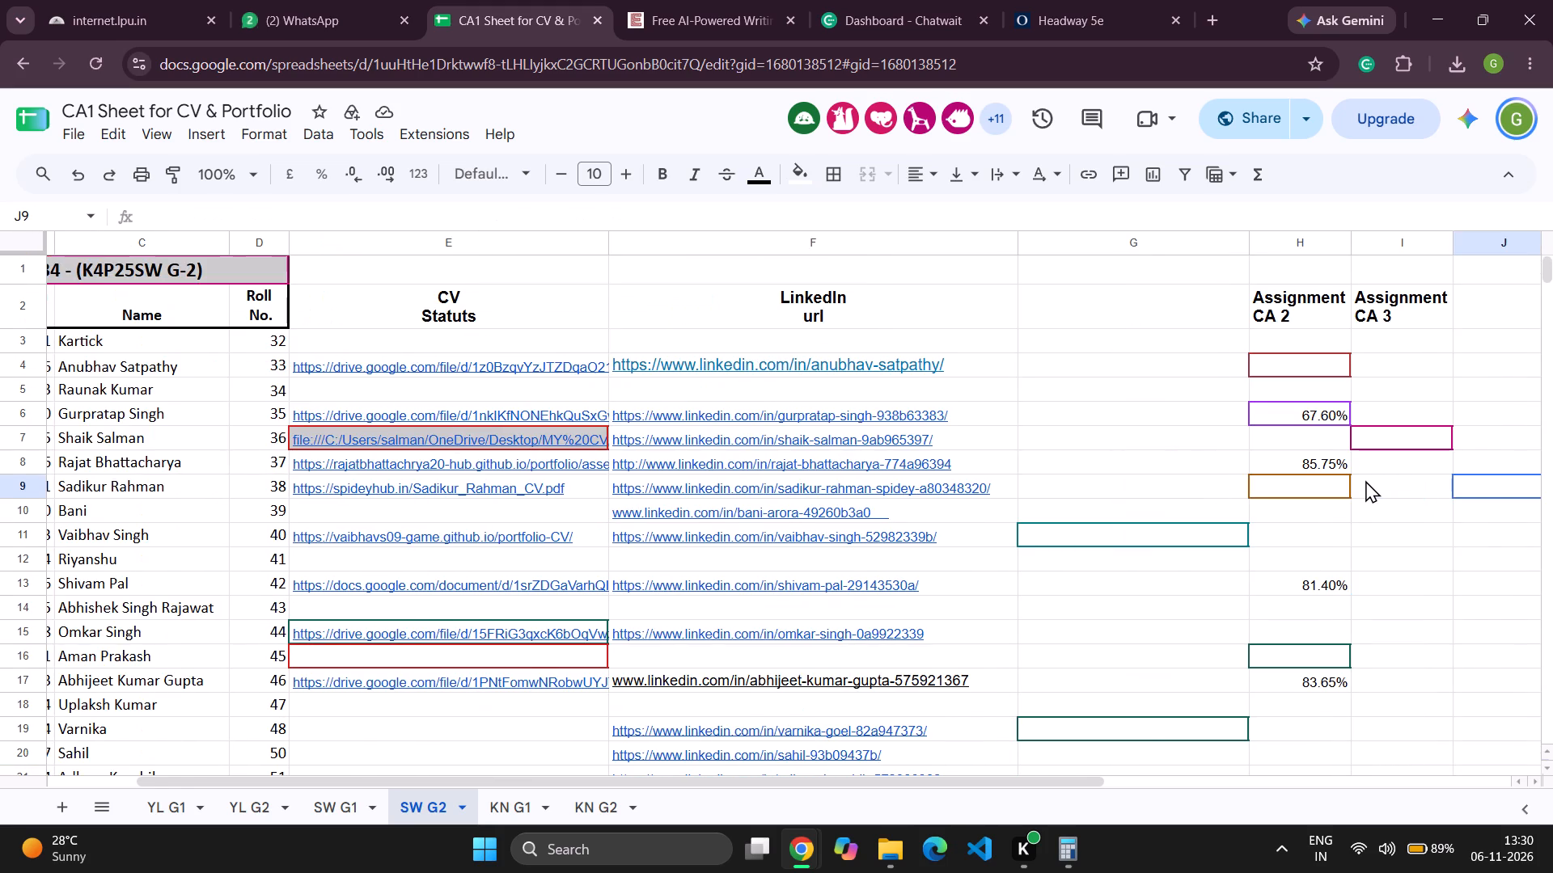
scroll(1365, 480, down, 2)
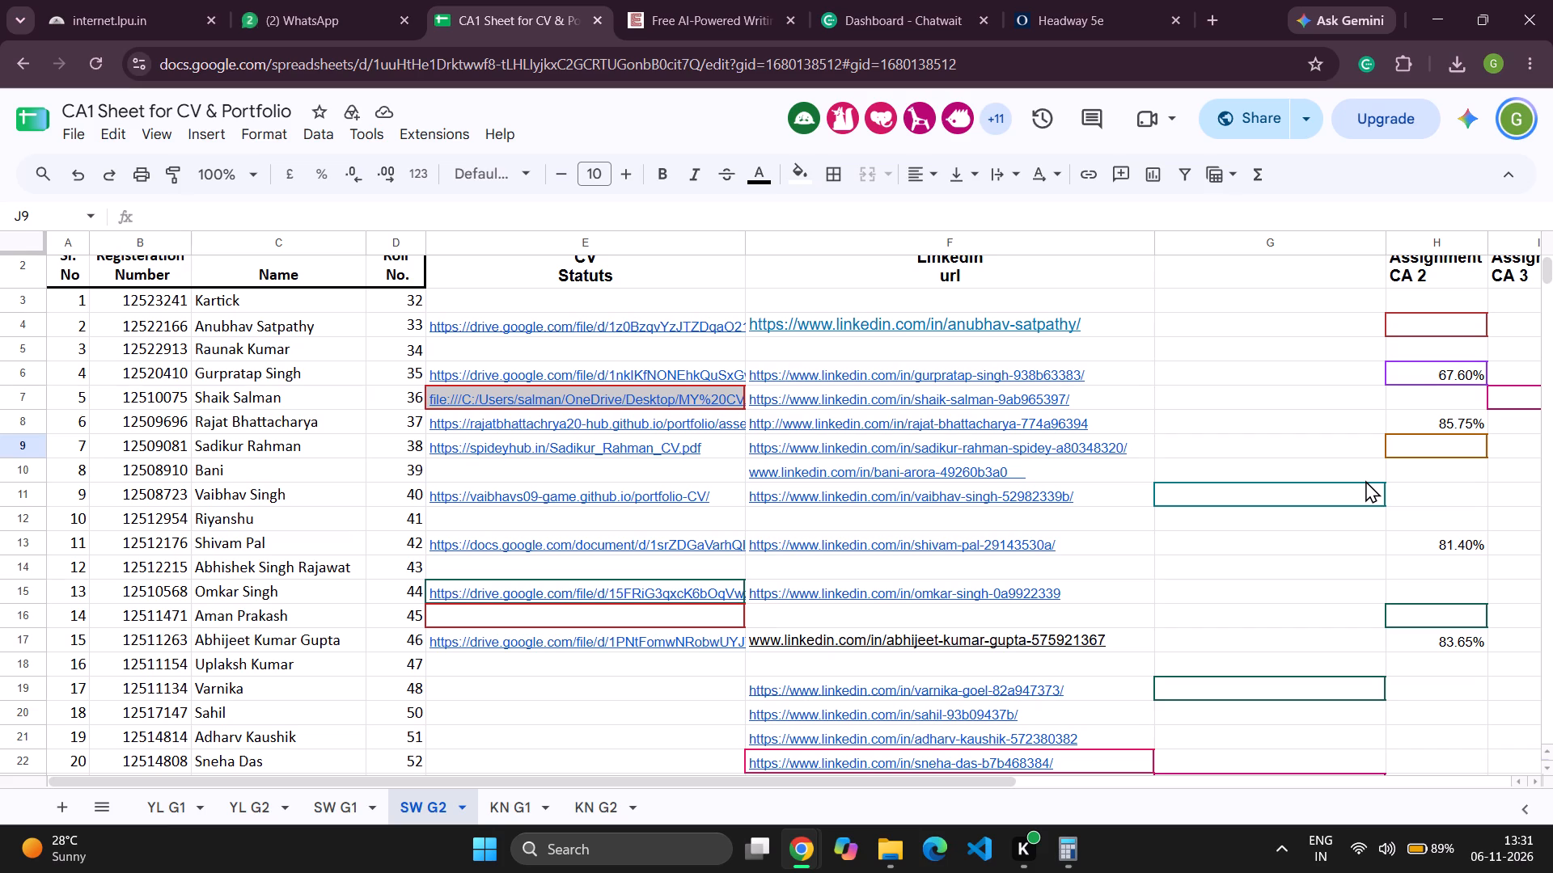
scroll(1365, 480, left, 2)
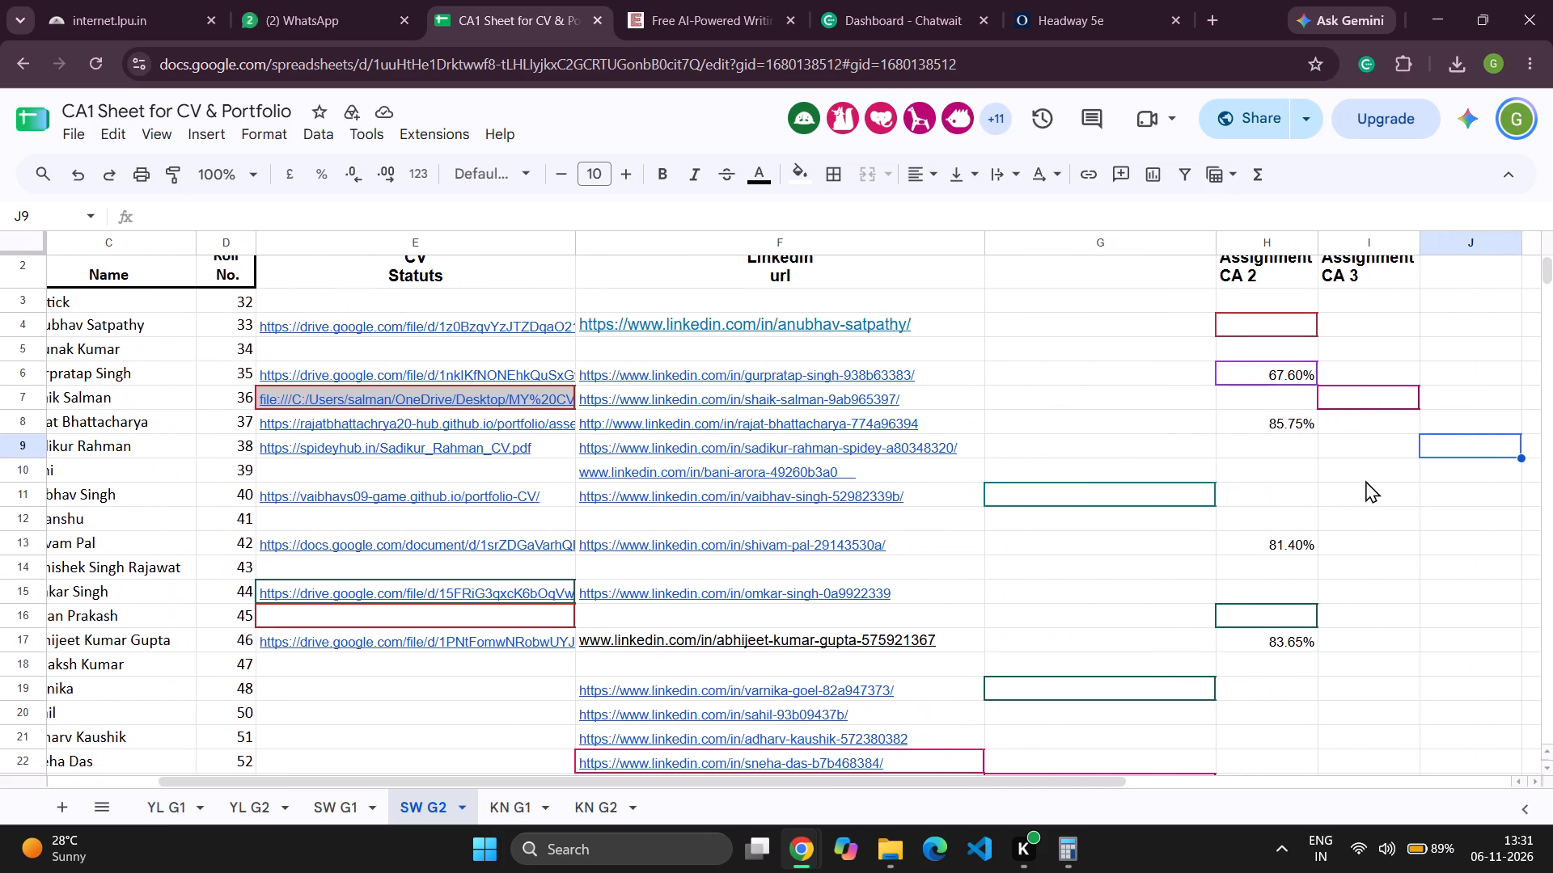
In Headway 5e, review unit 5's activity scores, view Inspirational teenagers: Activity 1, and return to the Upper Intermediate unit list.
click(1102, 0)
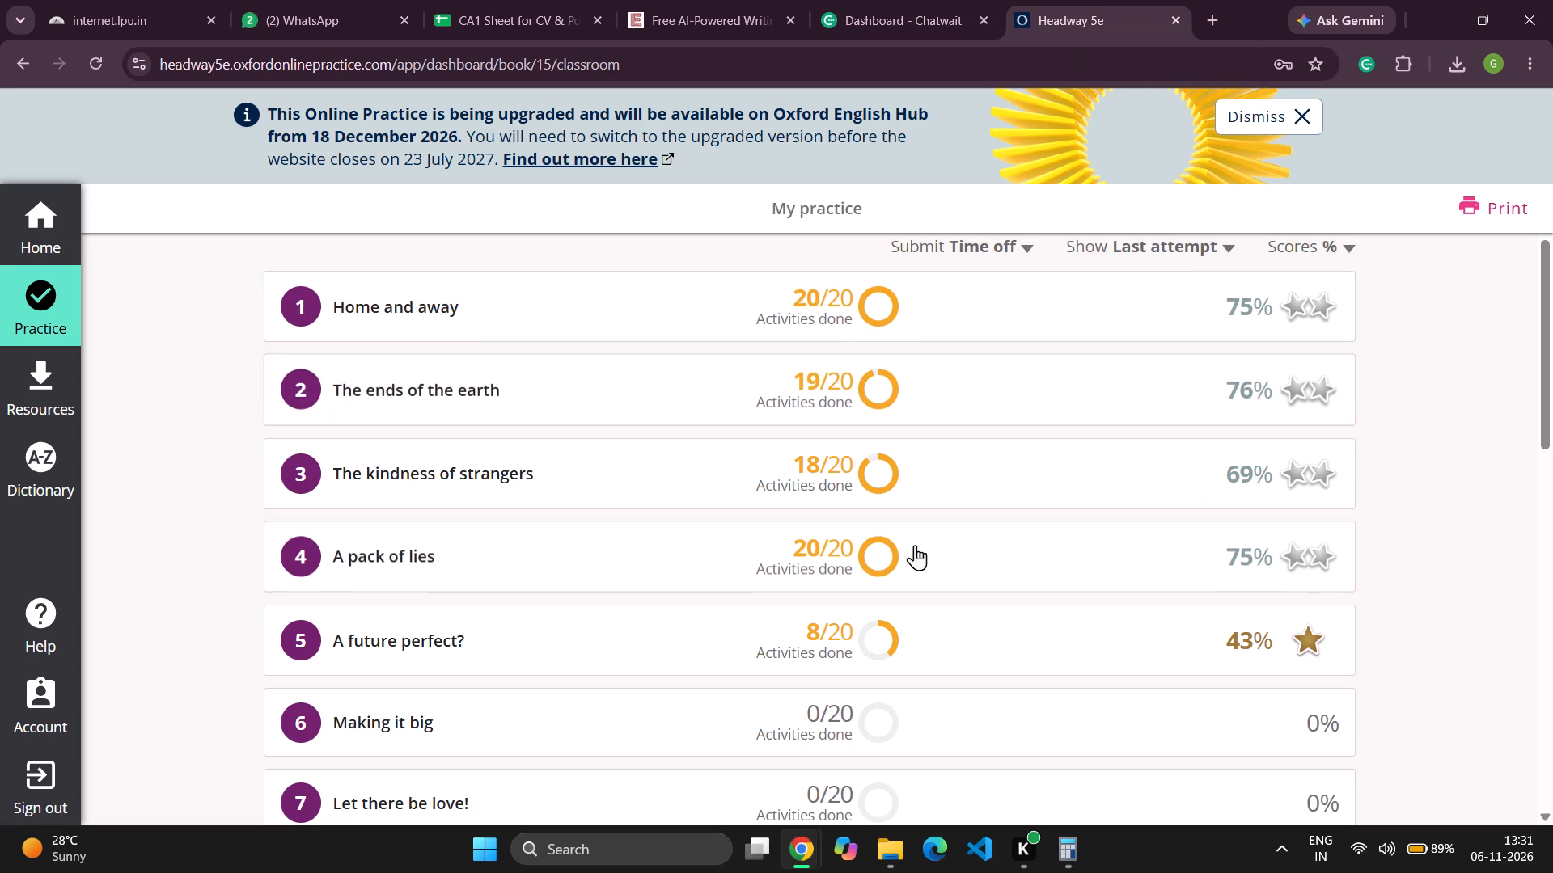
click(905, 637)
scroll(905, 637, down, 1)
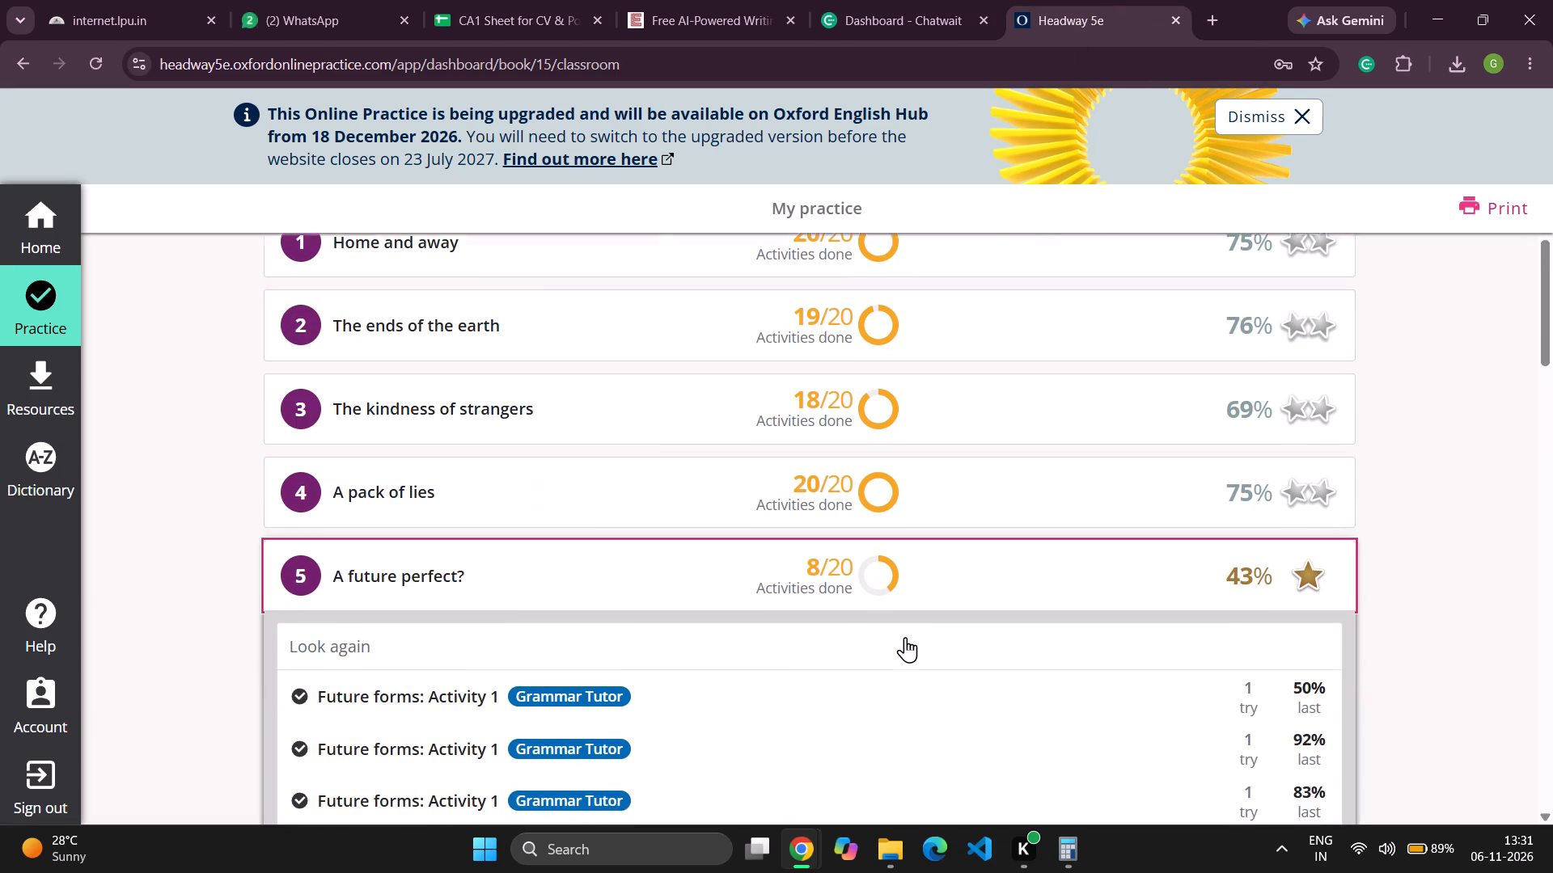
scroll(905, 637, down, 3)
scroll(802, 609, down, 2)
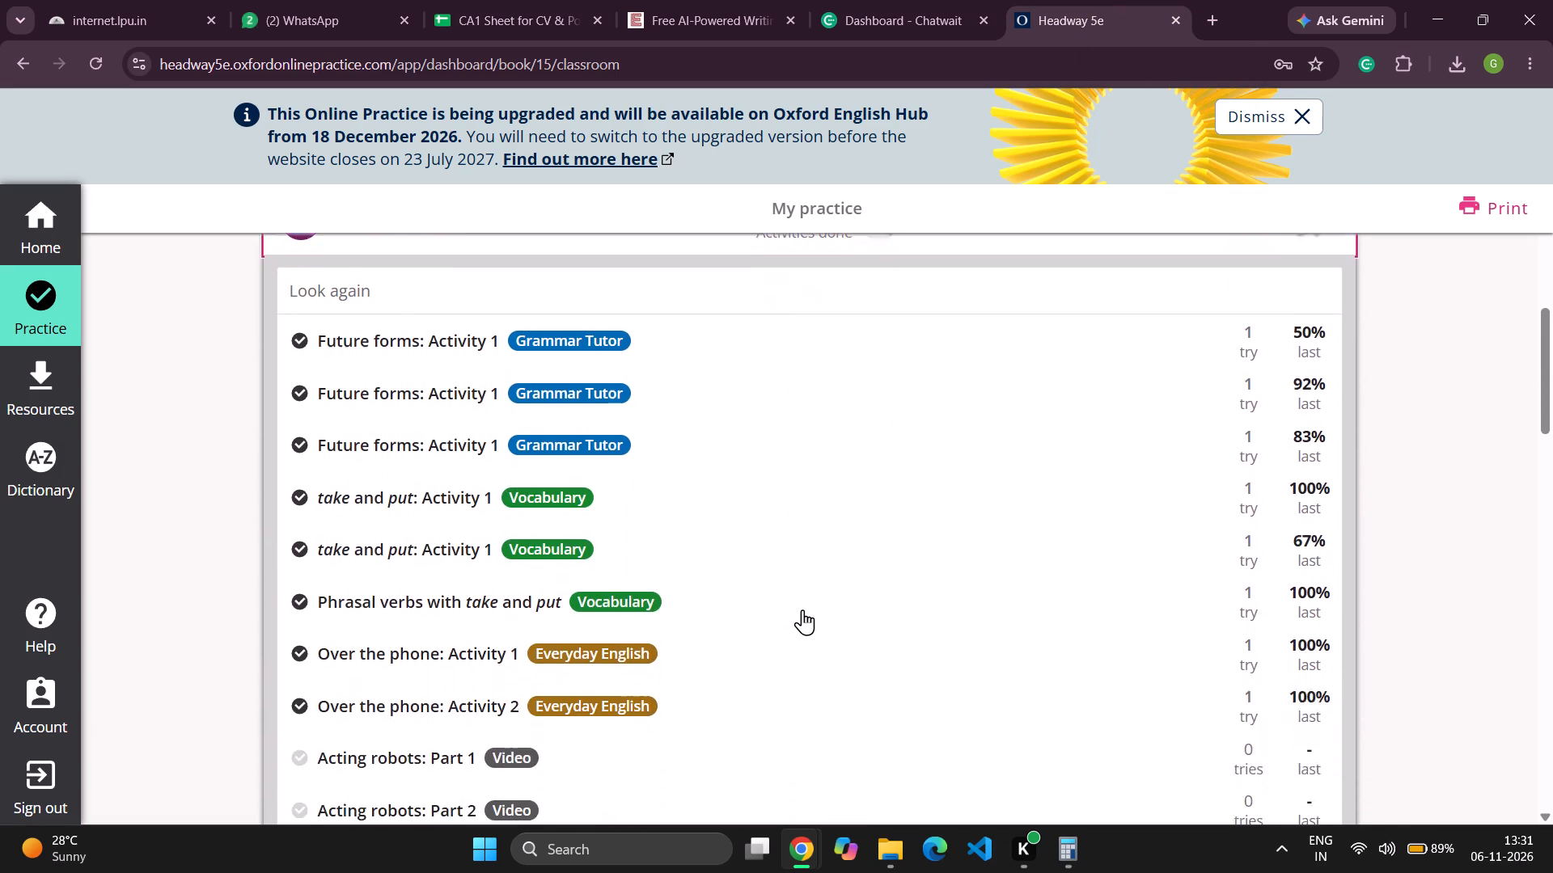
scroll(802, 609, down, 3)
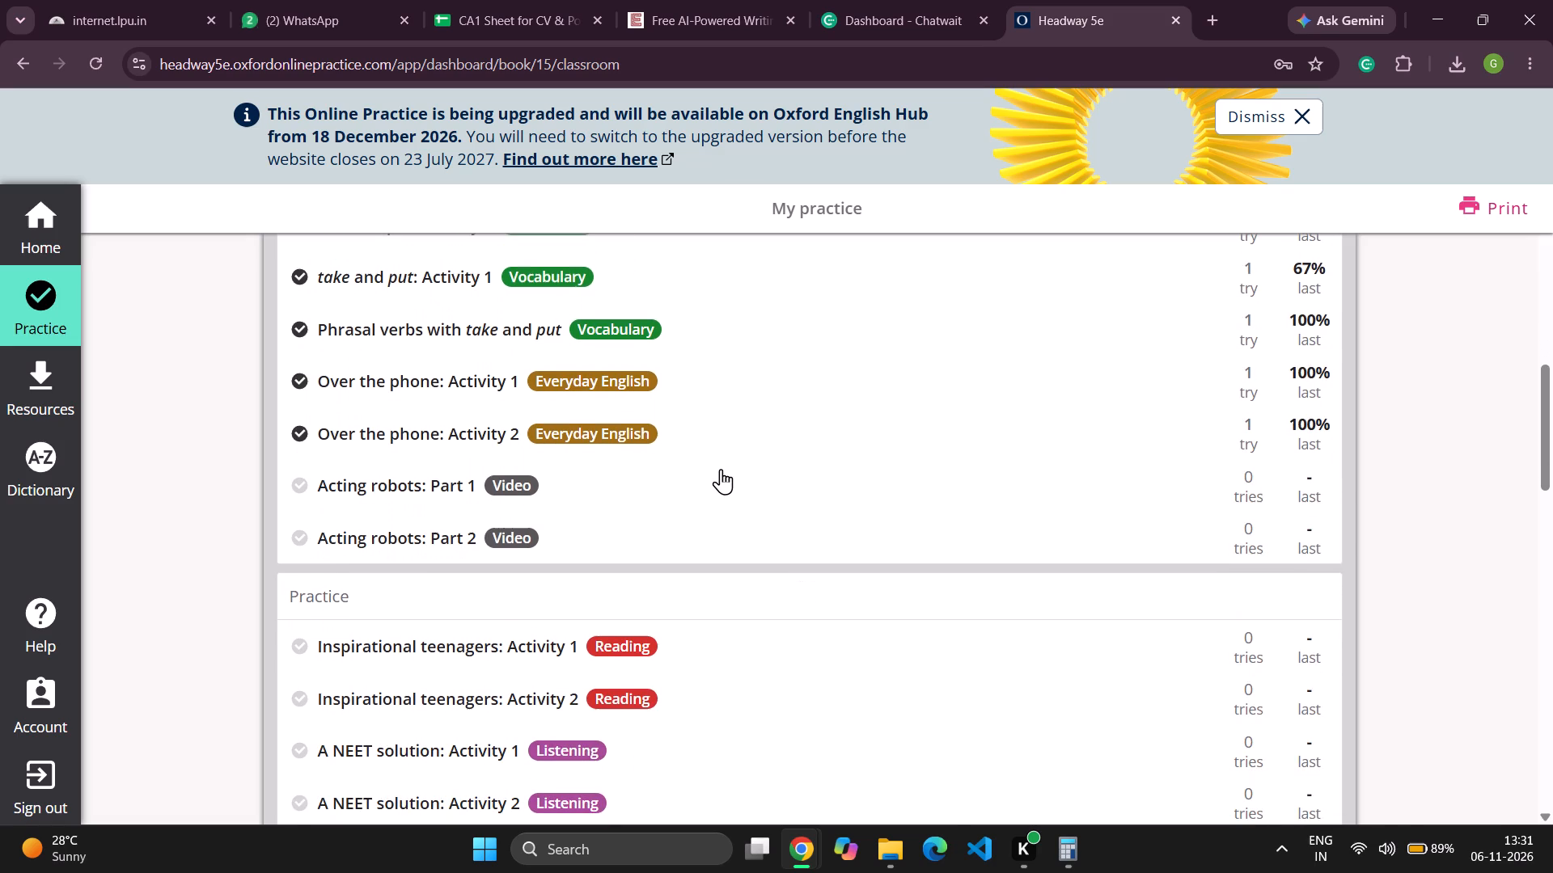
click(639, 630)
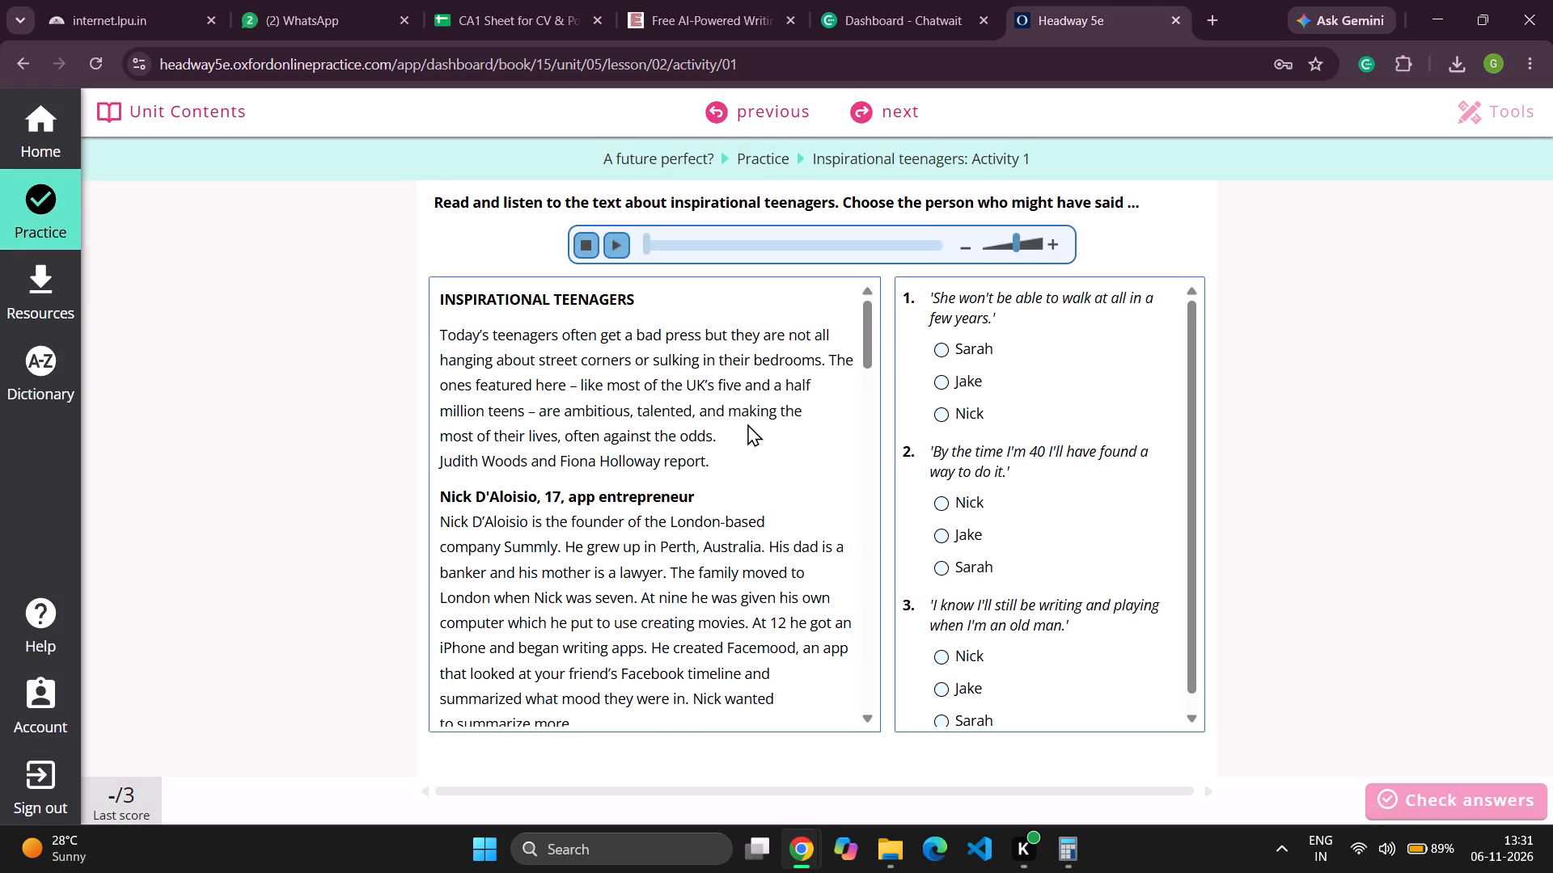
click(20, 64)
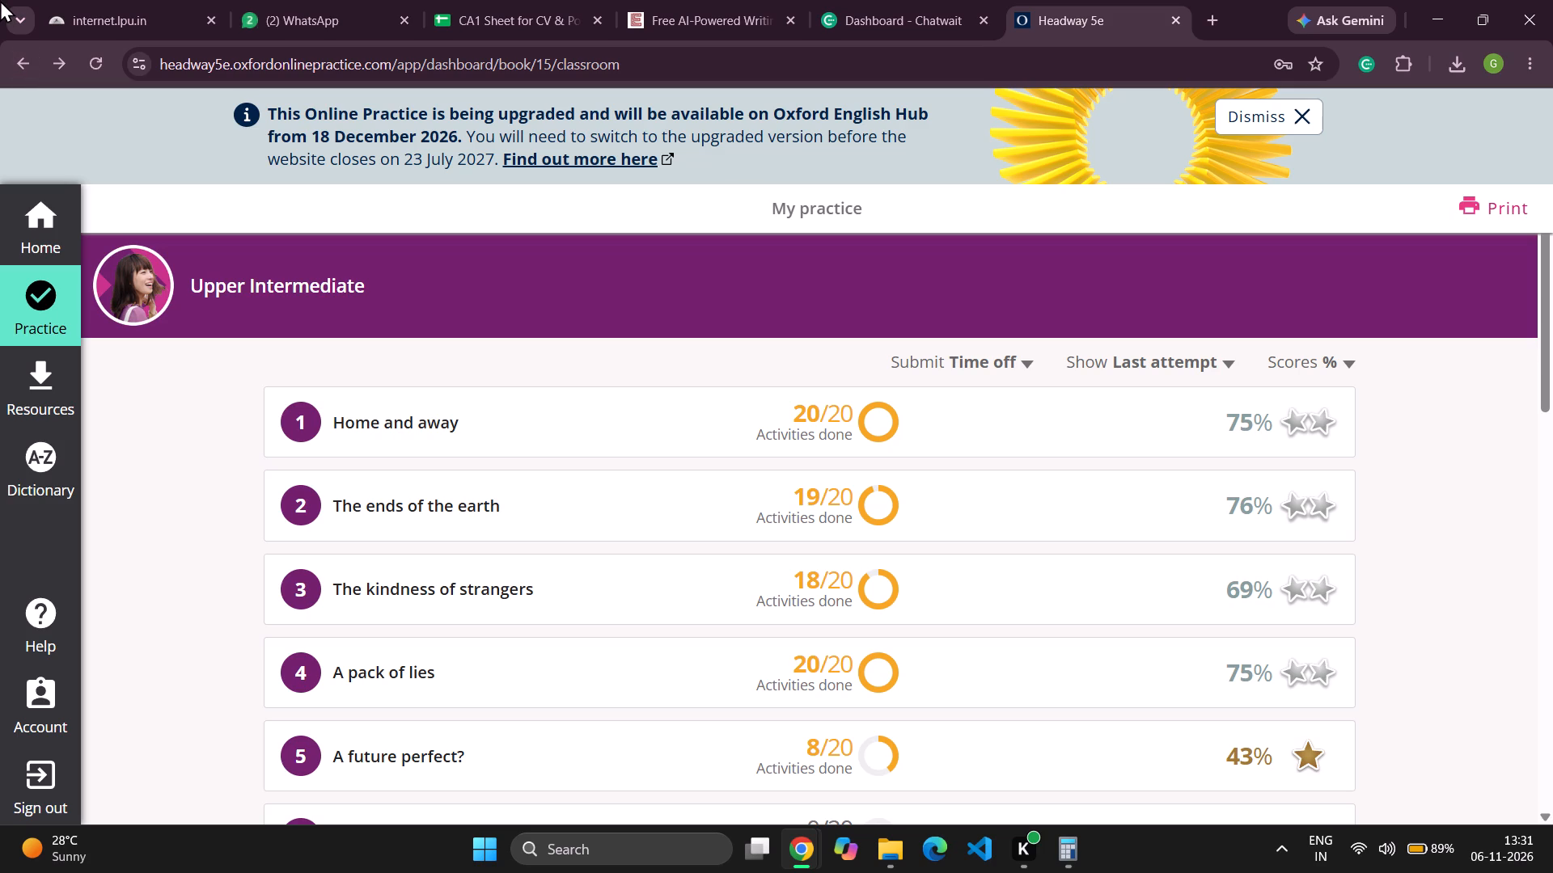
In a new Calculator window, subtract unit 5's percentage from the five-unit sum (338 - 43), checking the score in Headway 5e.
click(535, 0)
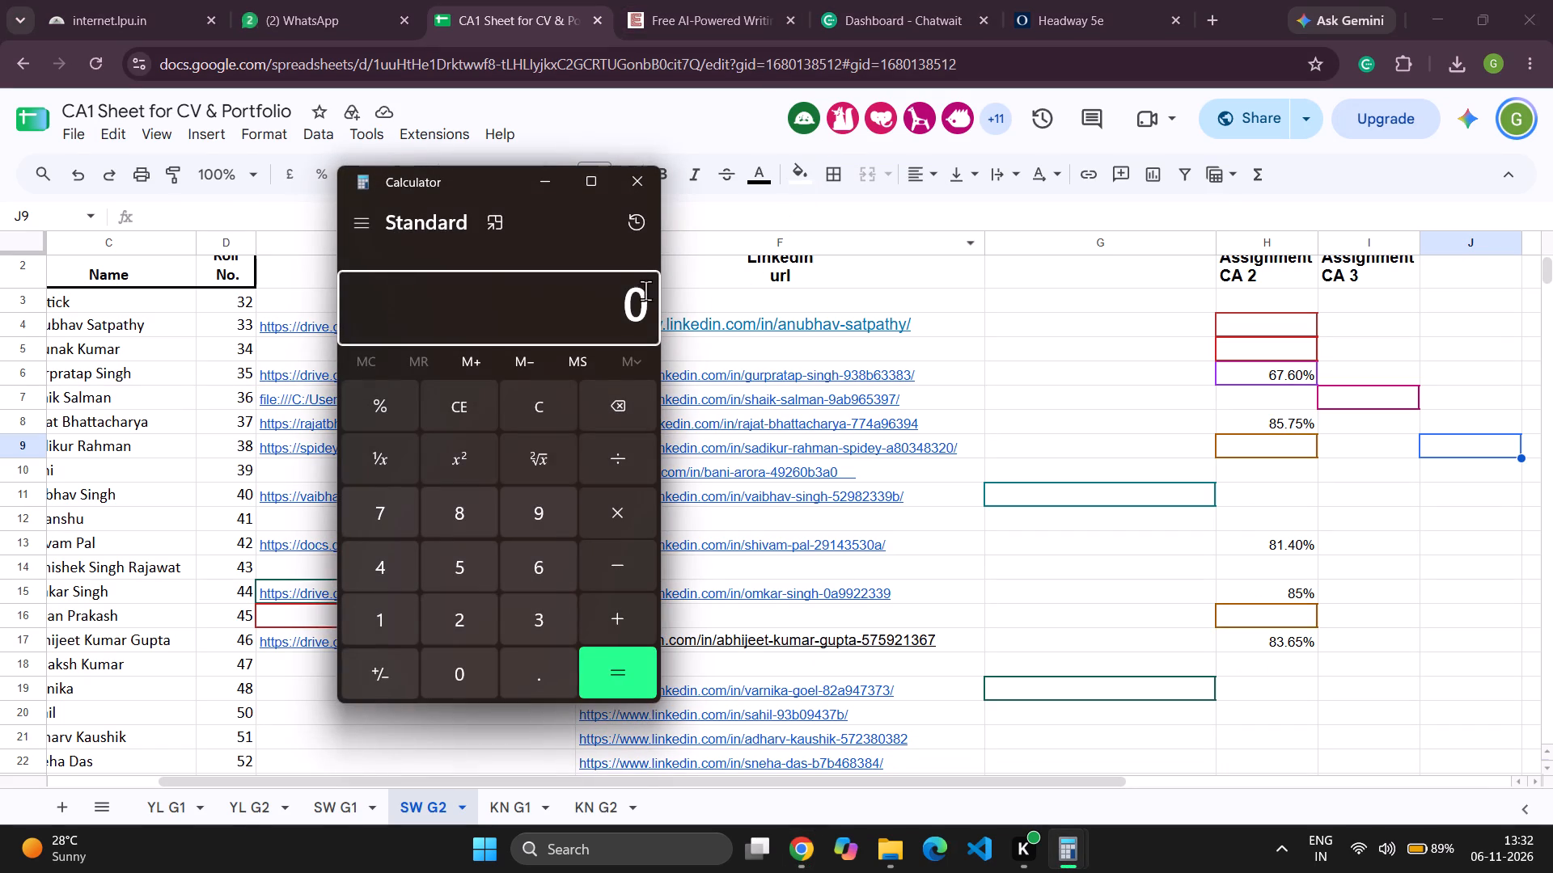
click(643, 293)
click(643, 293)
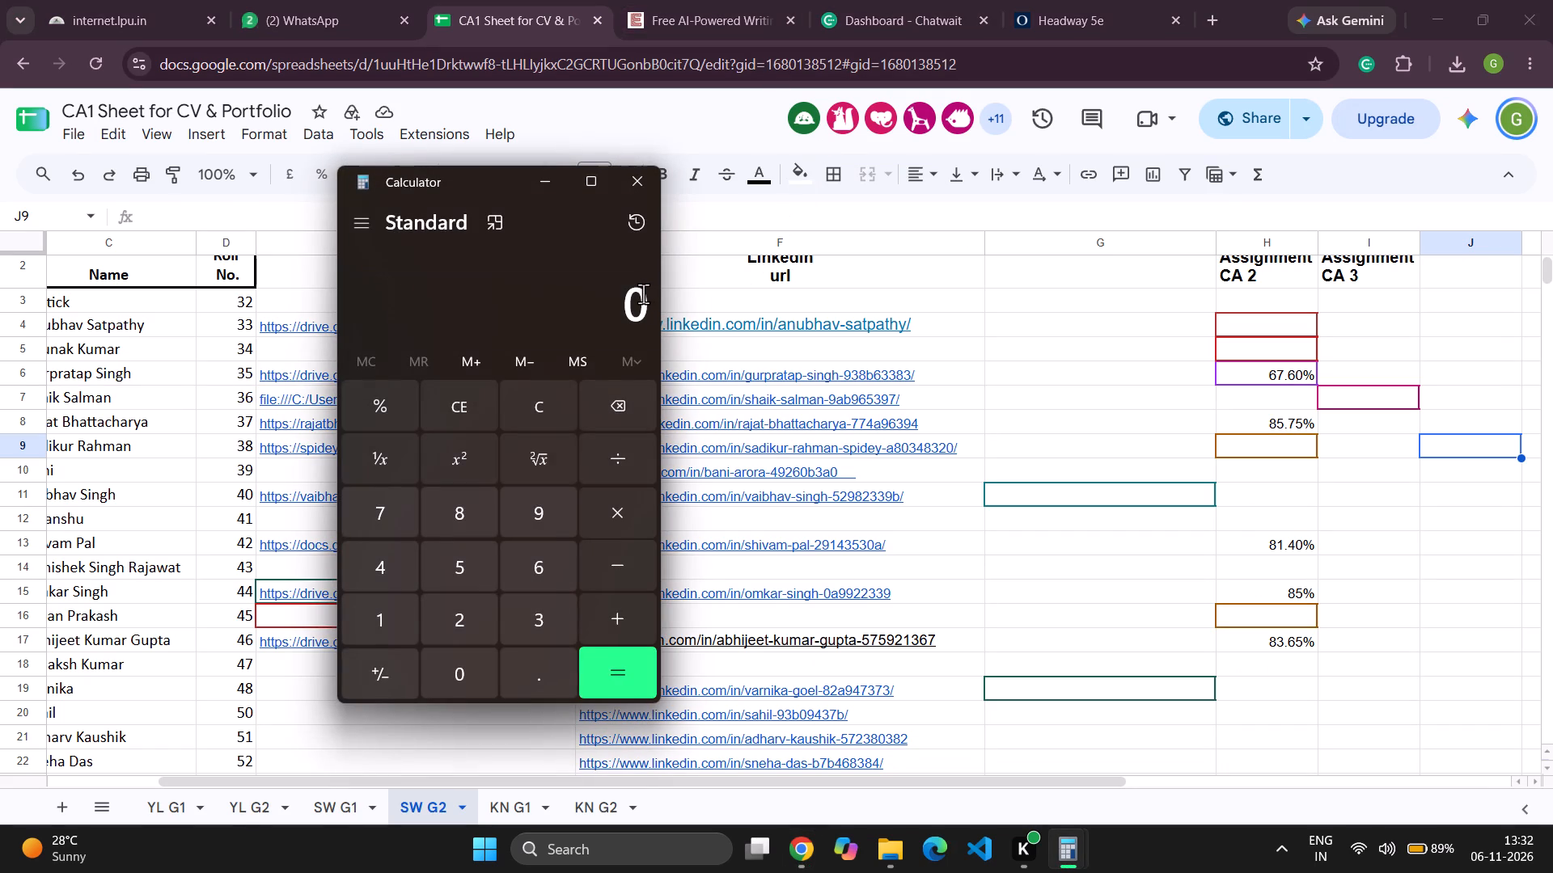
text(338)
key(minus)
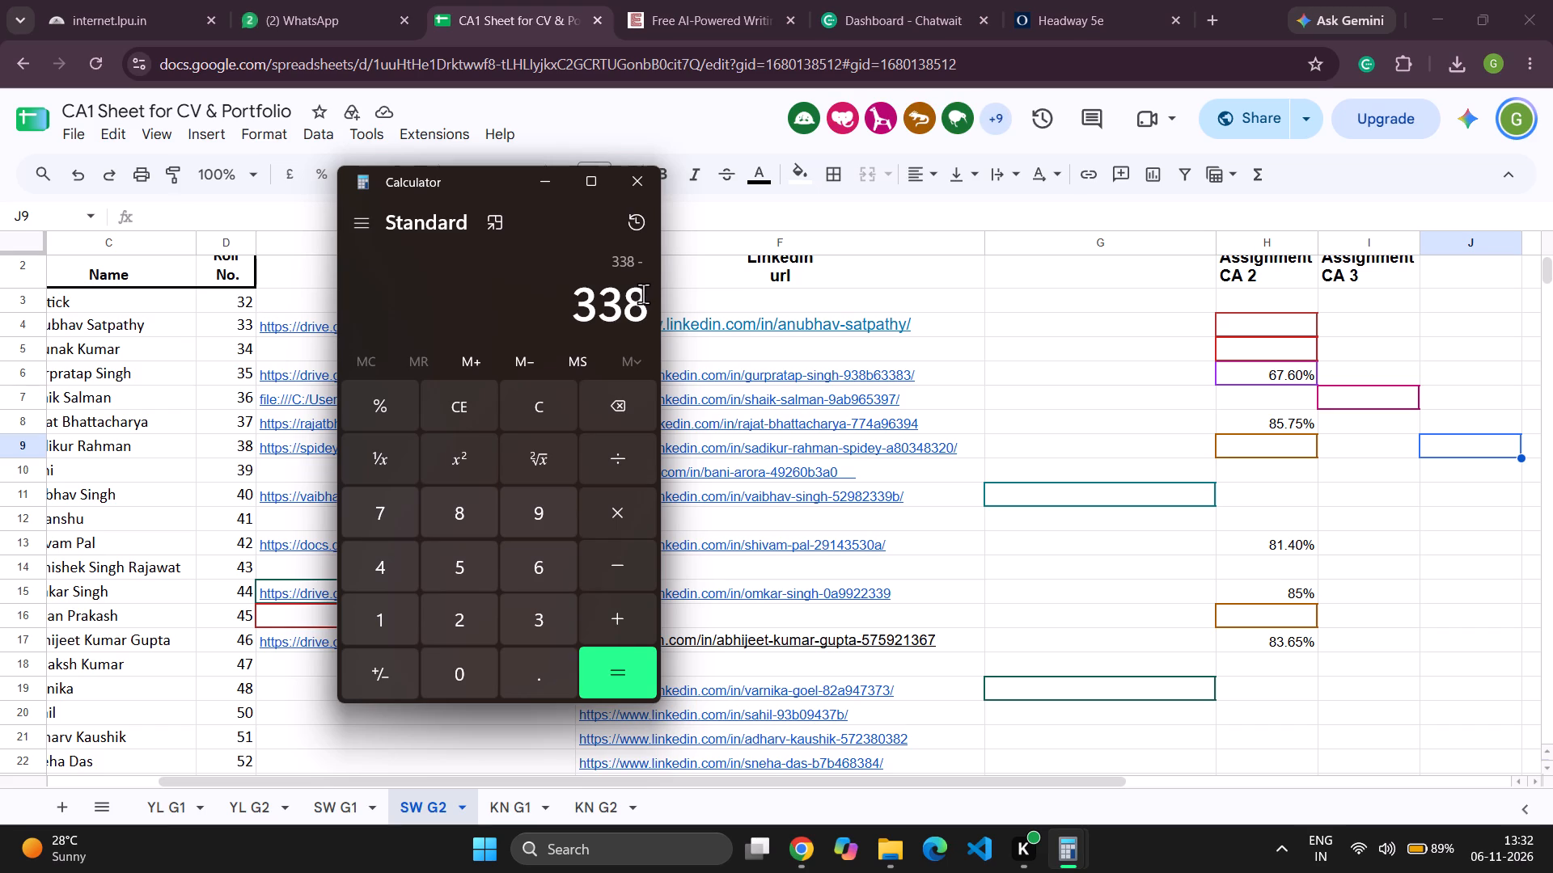
key(4)
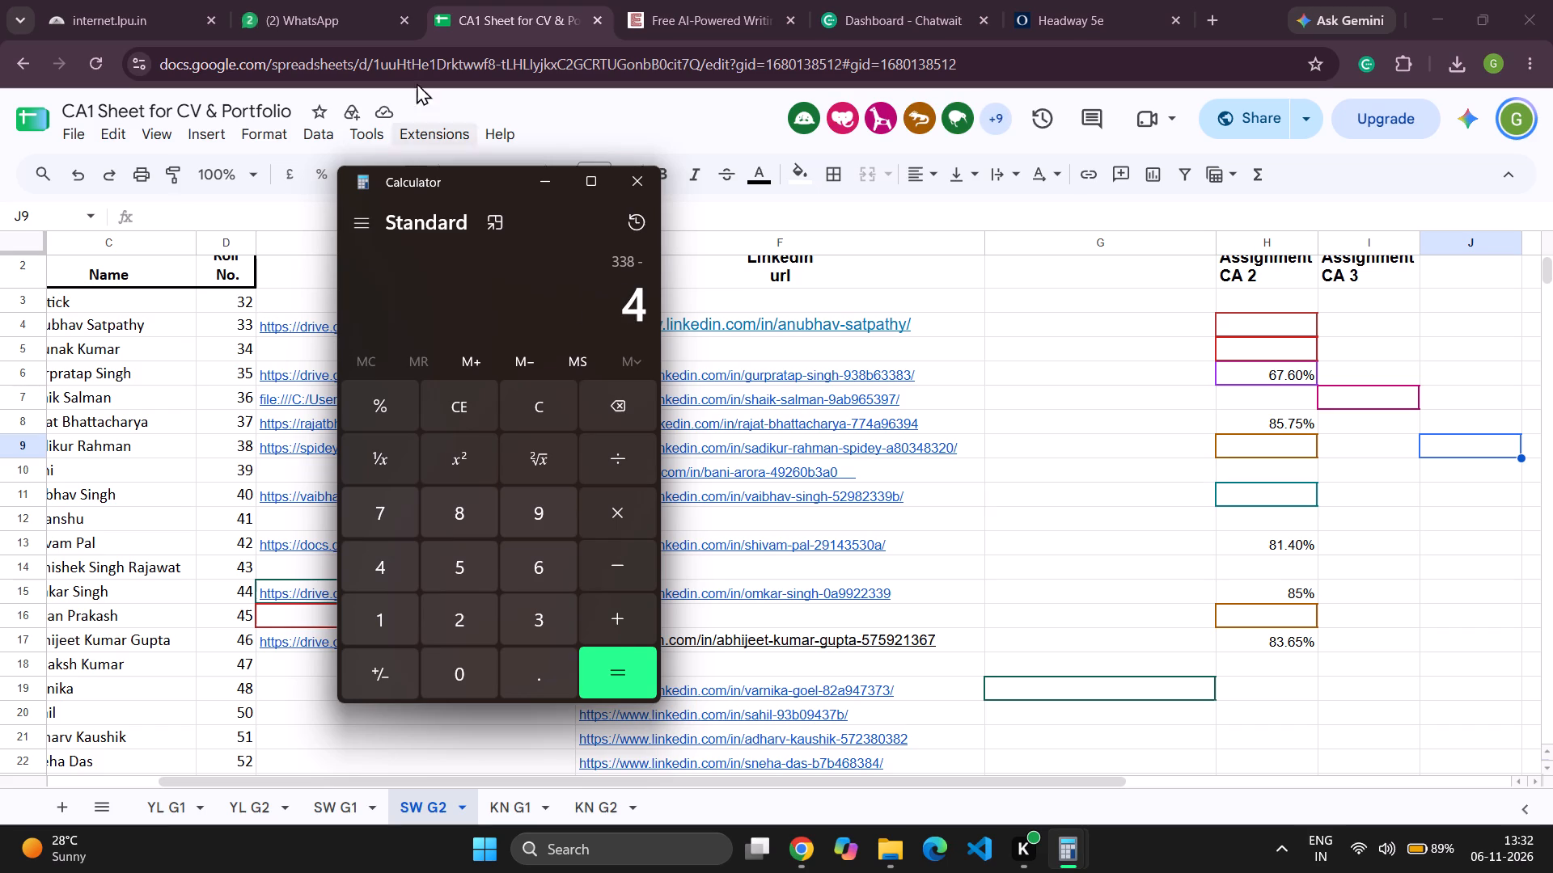
click(1047, 5)
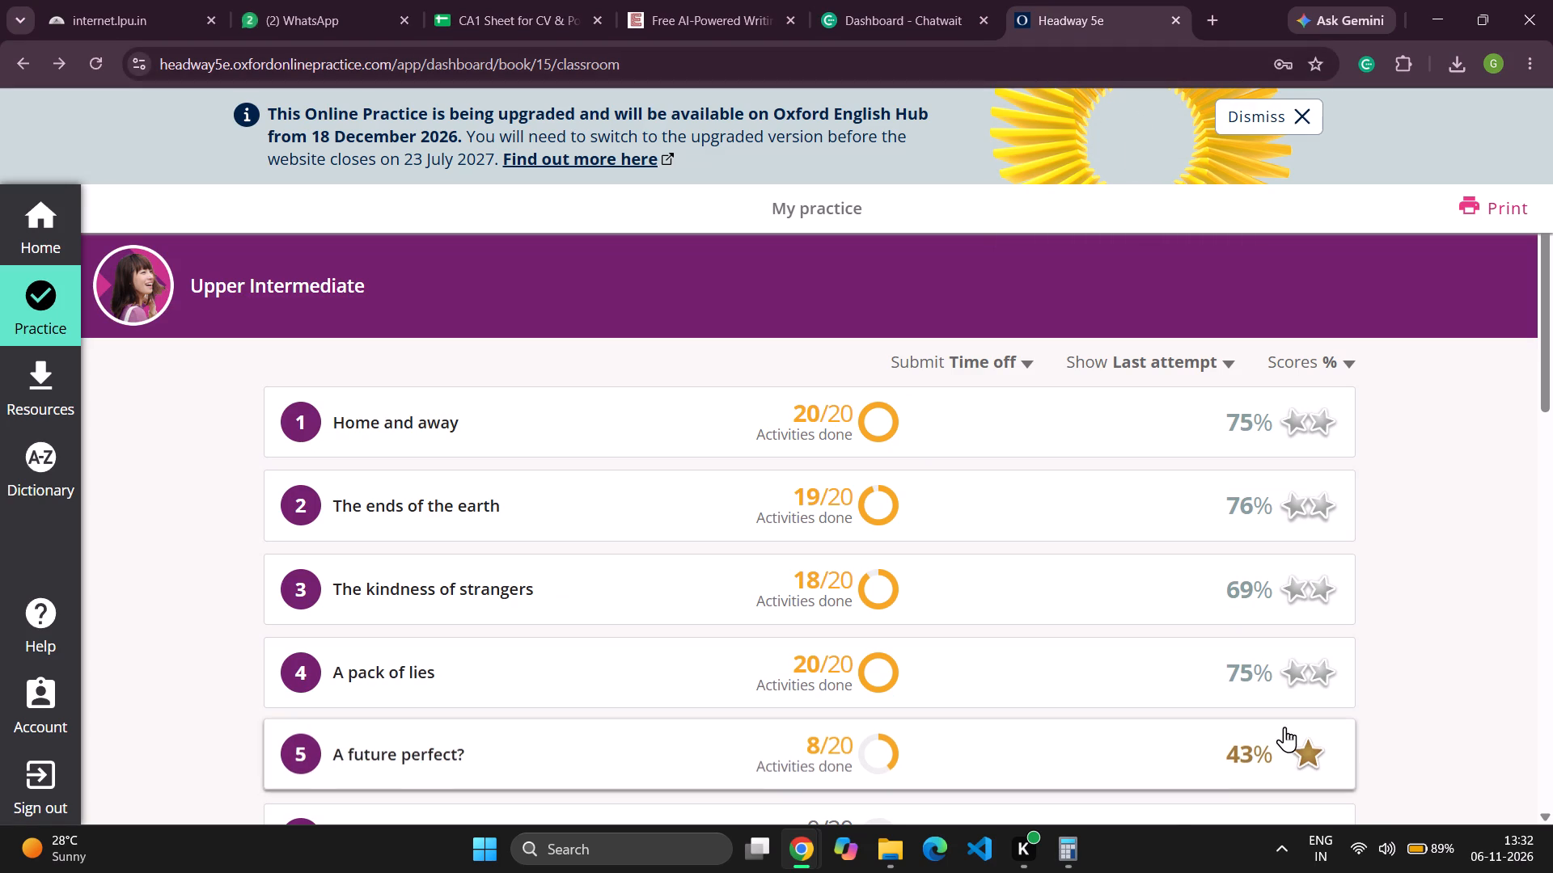
click(1064, 854)
click(1167, 740)
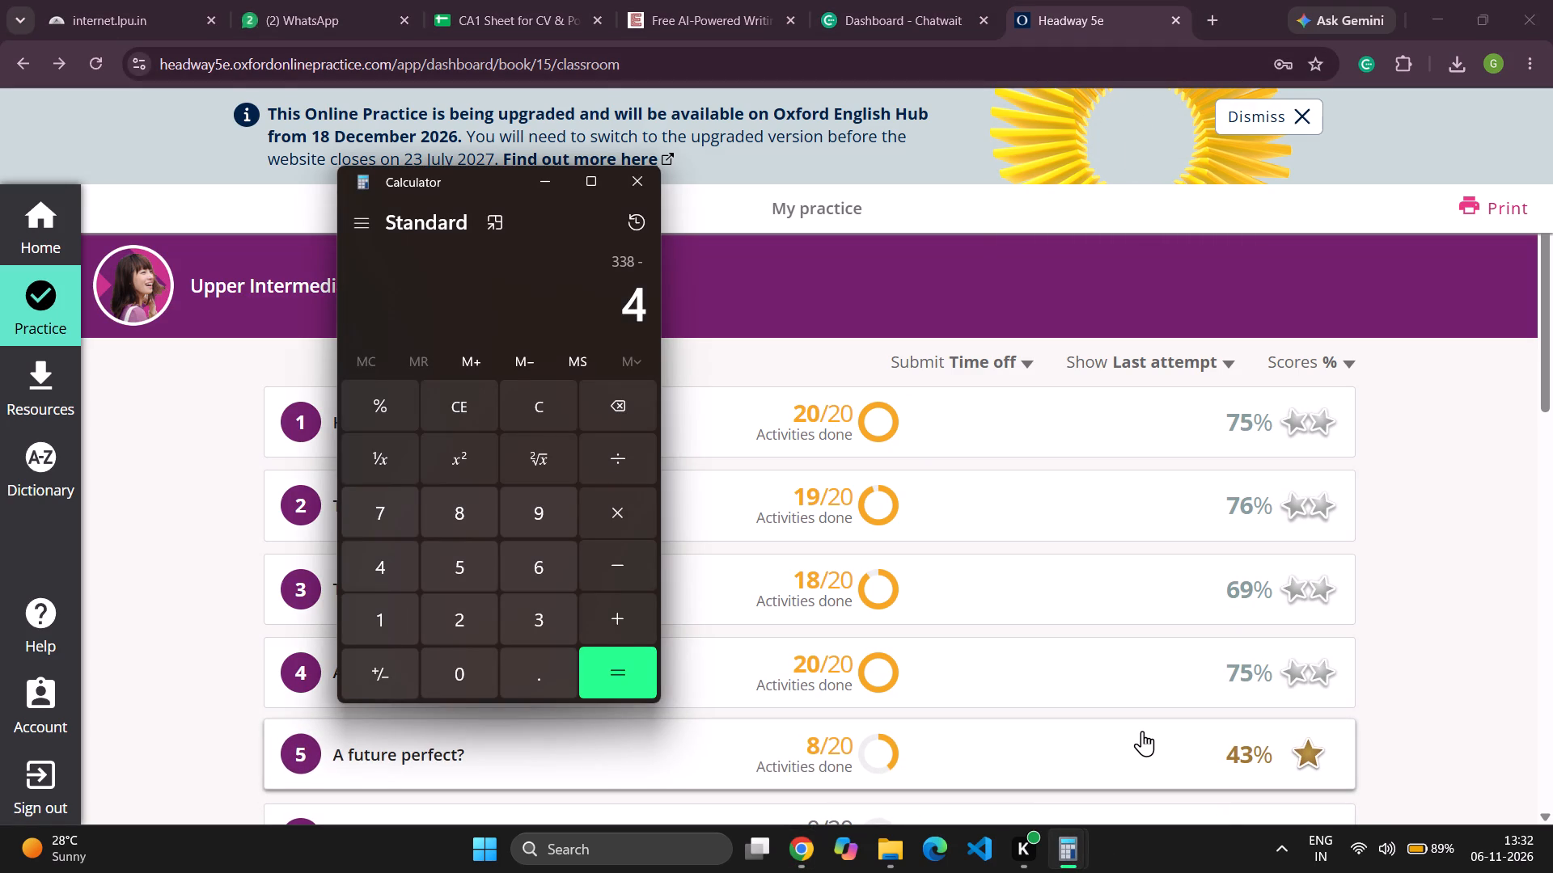
key(3)
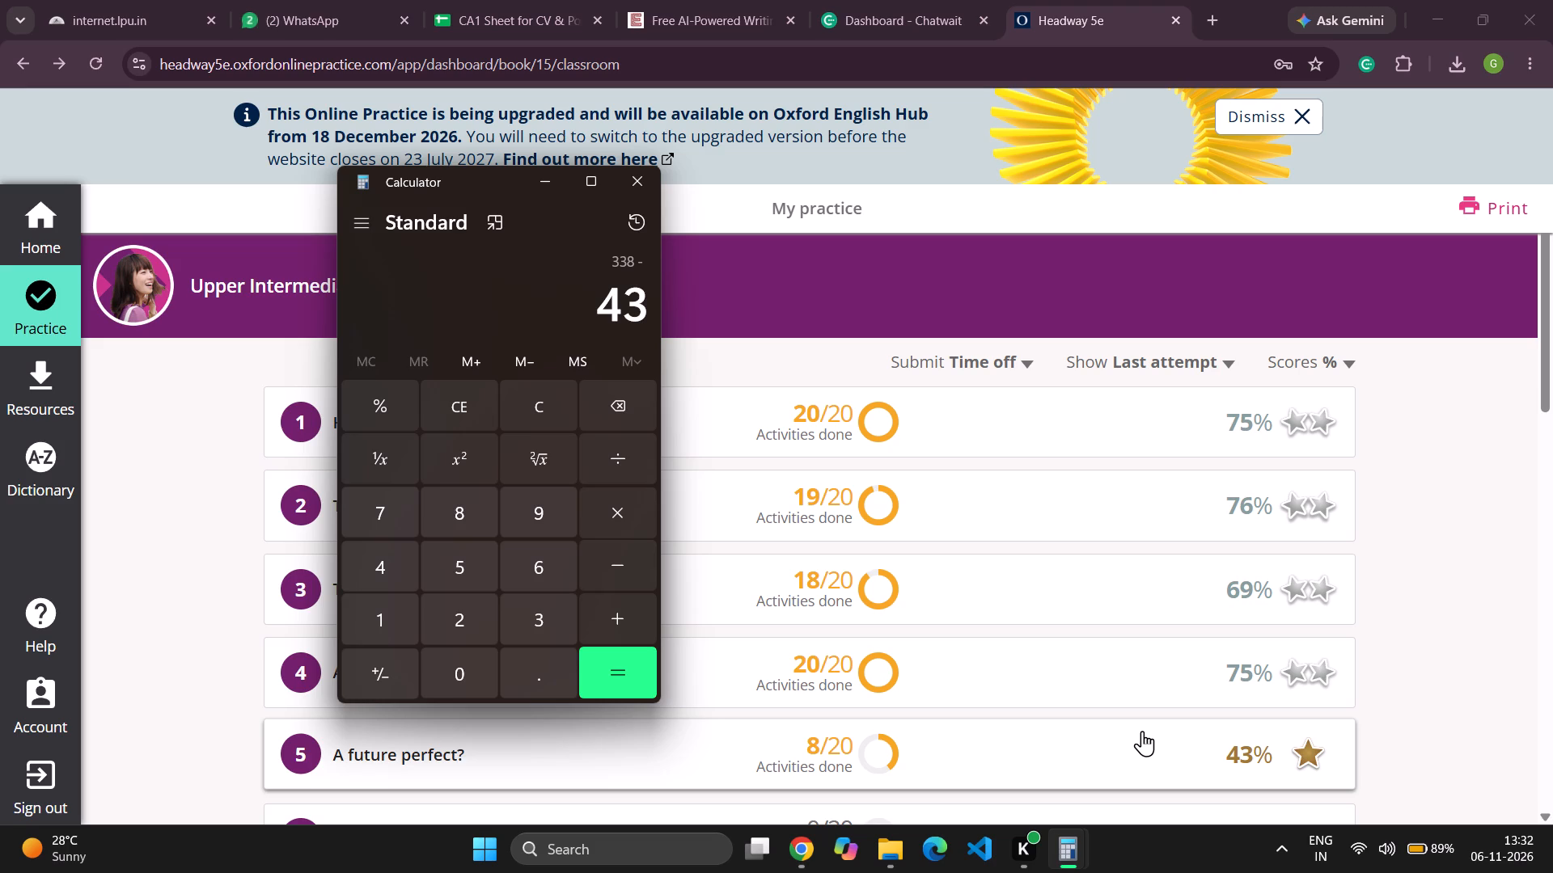
key(Return)
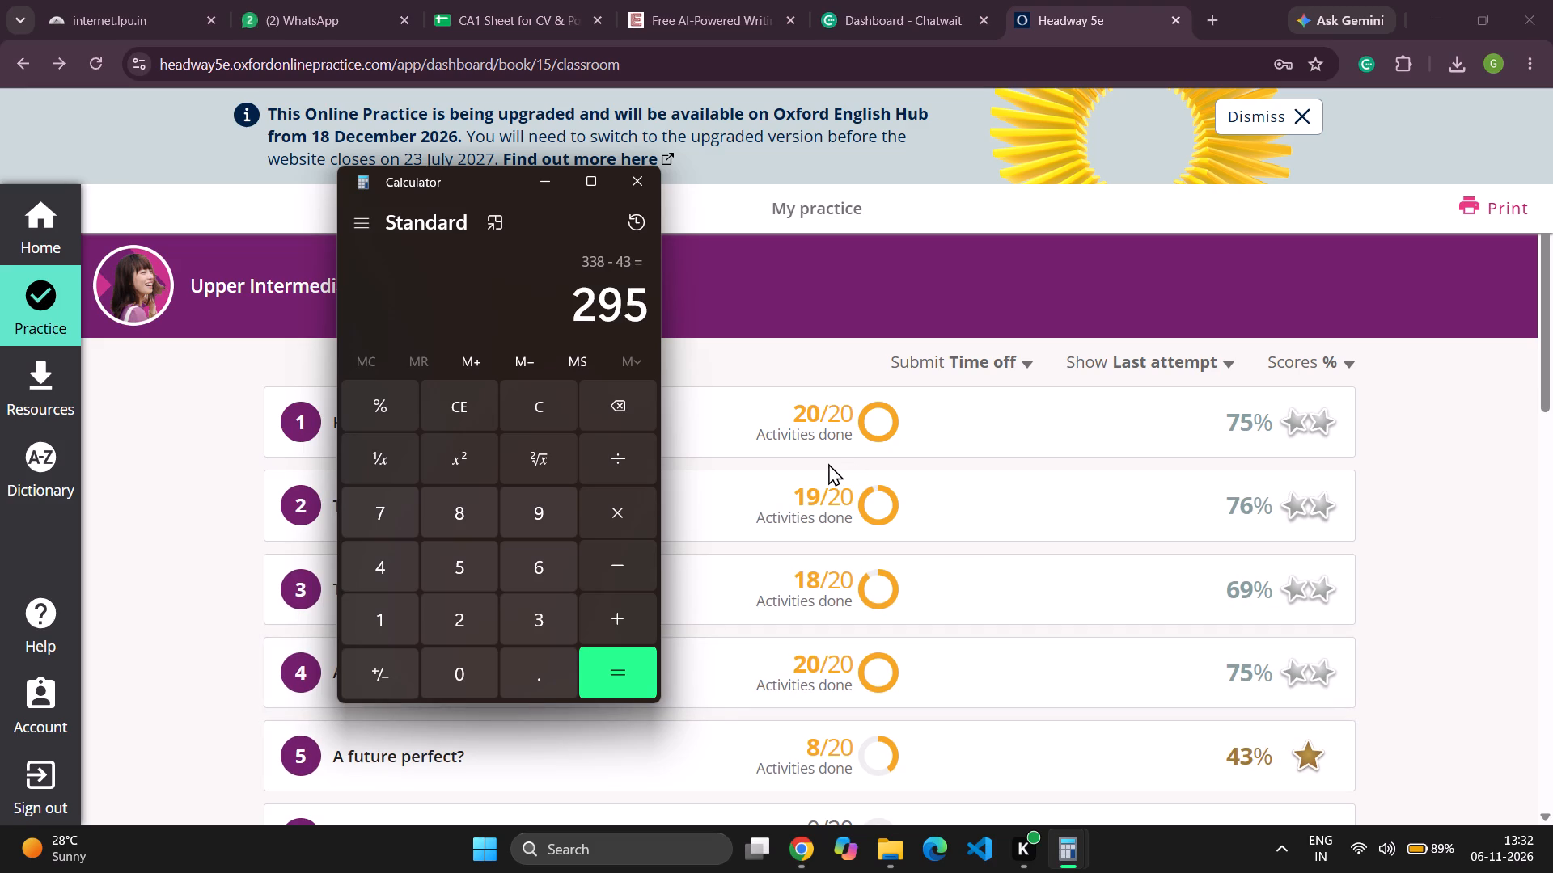
Divide the remaining sum by 4 to get the average of units 1 to 4.
key(slash)
key(4)
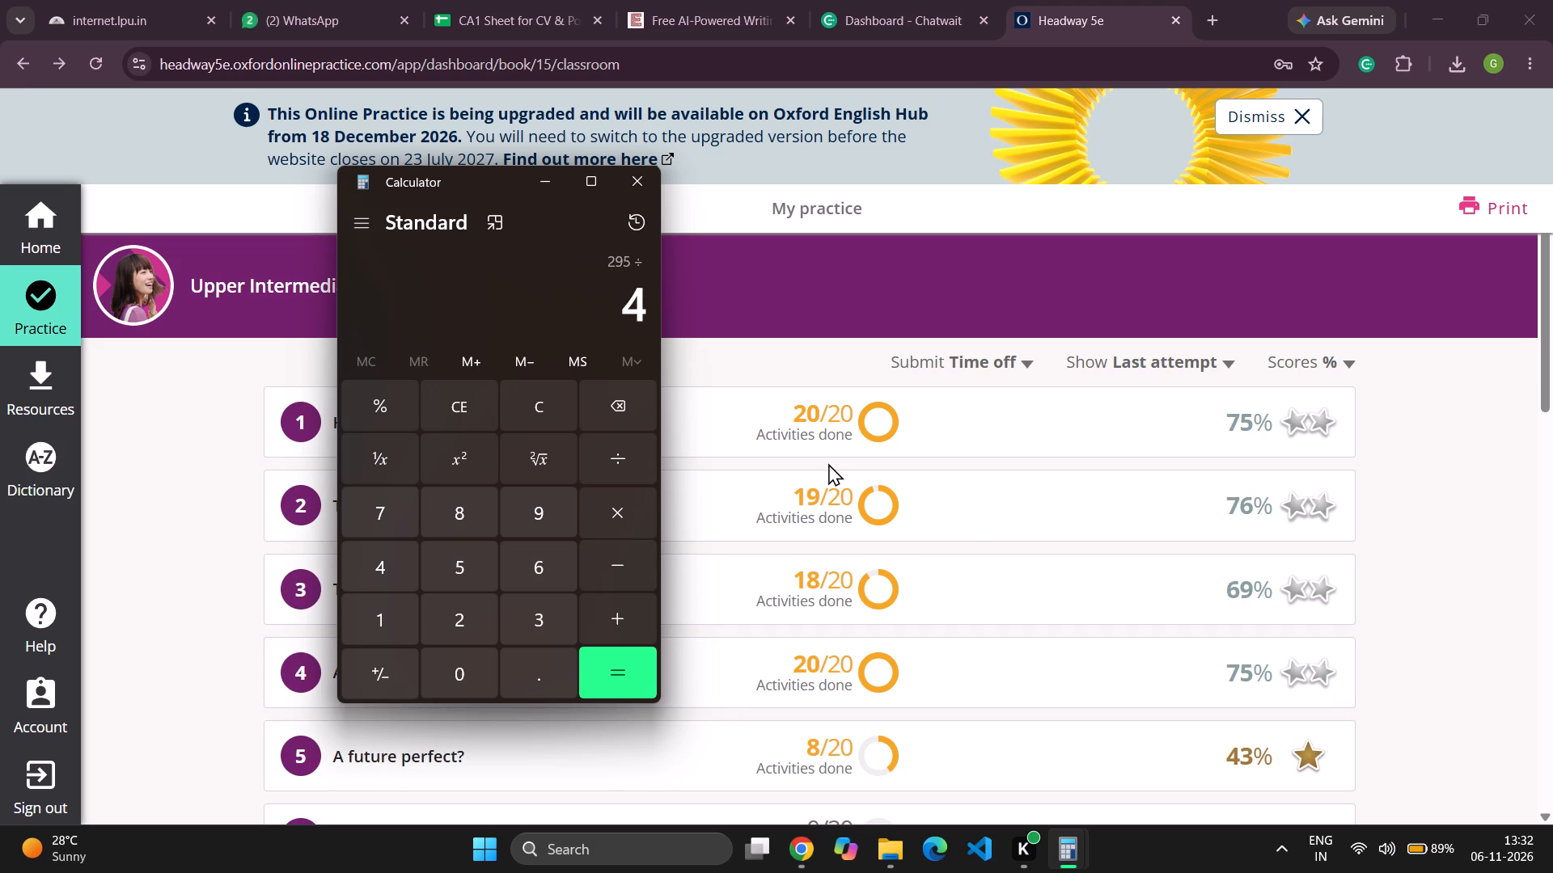
key(Return)
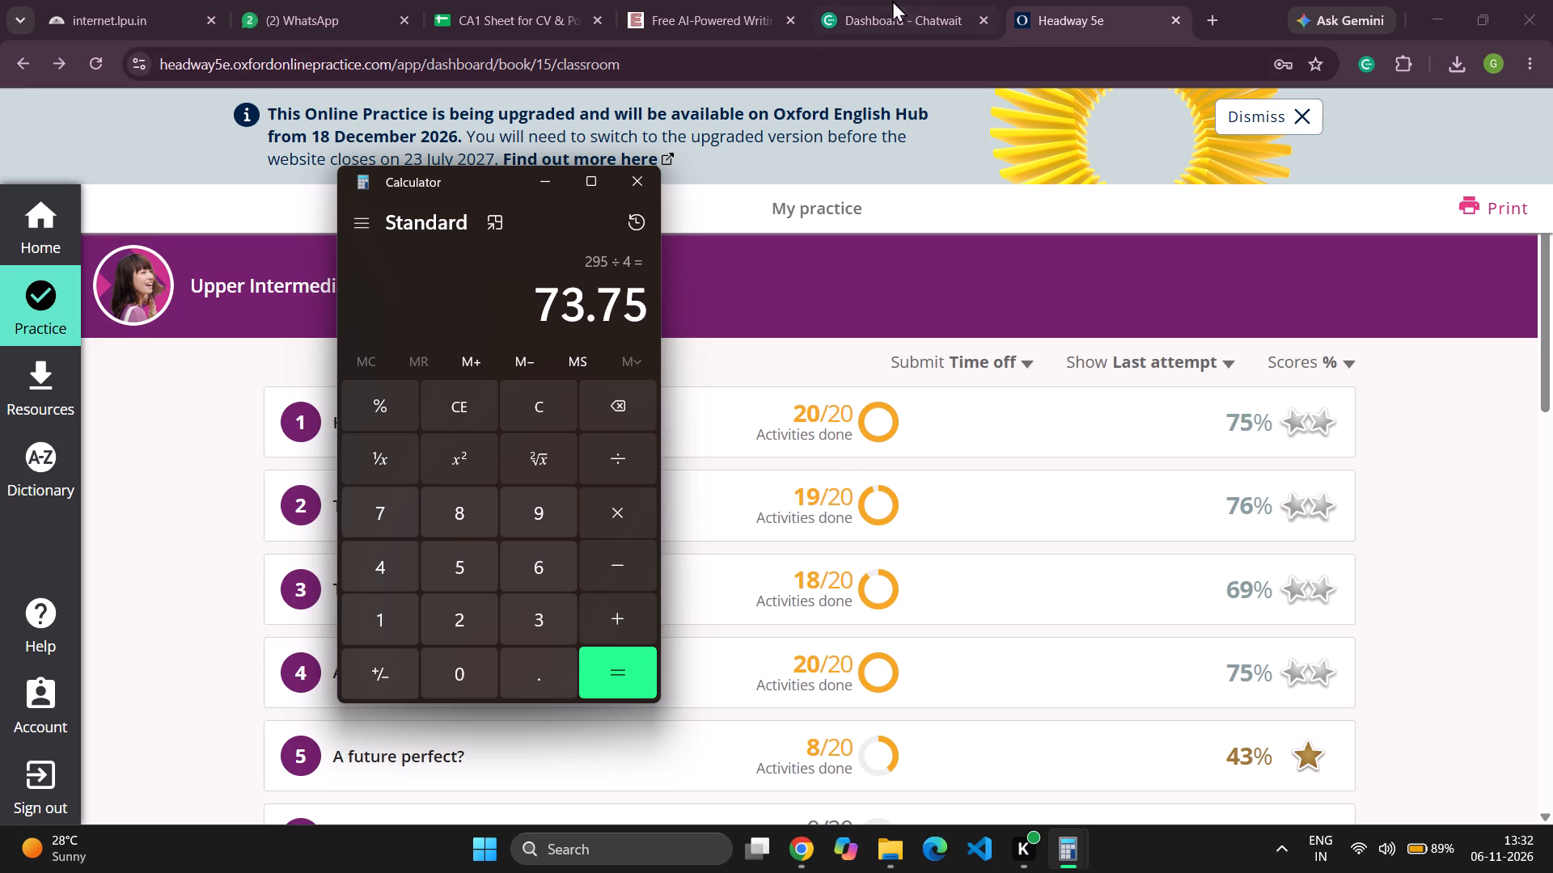
On the SW G2 sheet, set roll number 35's Assignment CA 2 score to 73.75%.
click(529, 0)
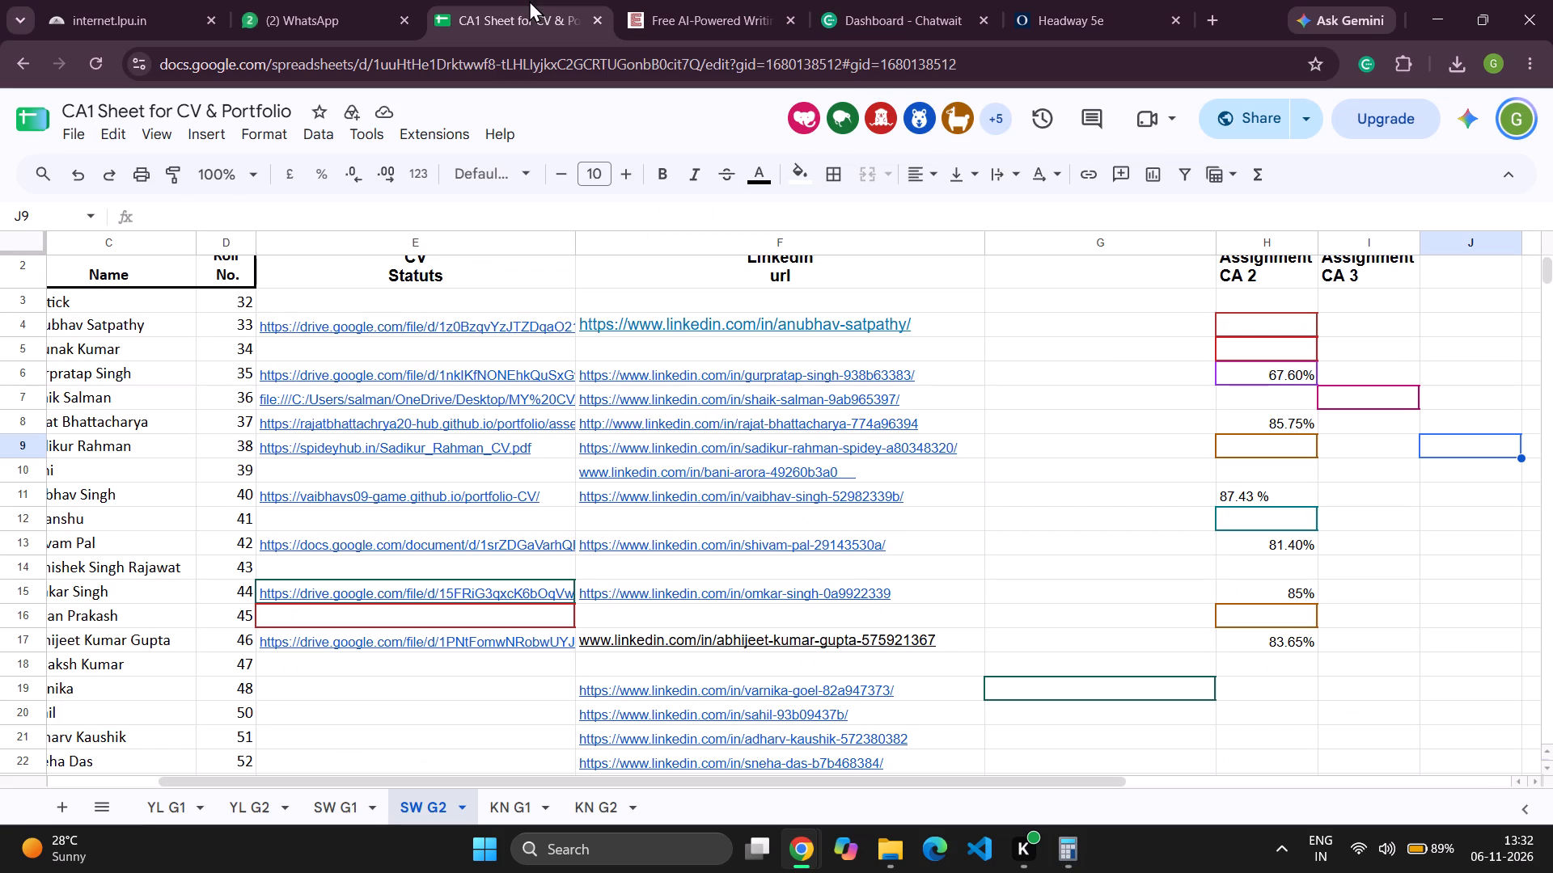
triple_click(1277, 368)
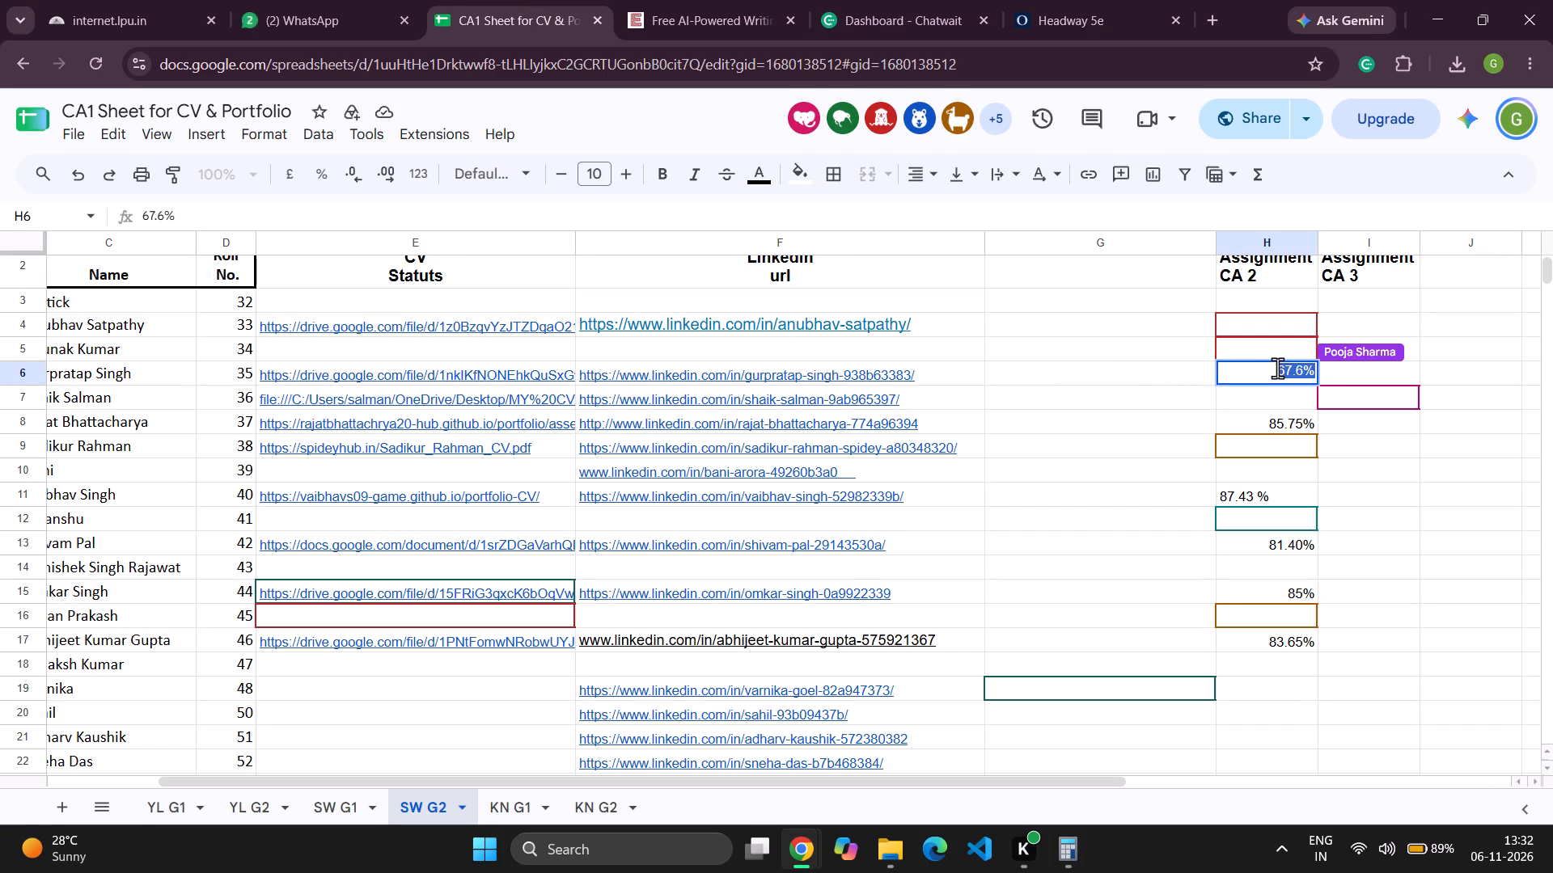
text(73)
key(shift+percent)
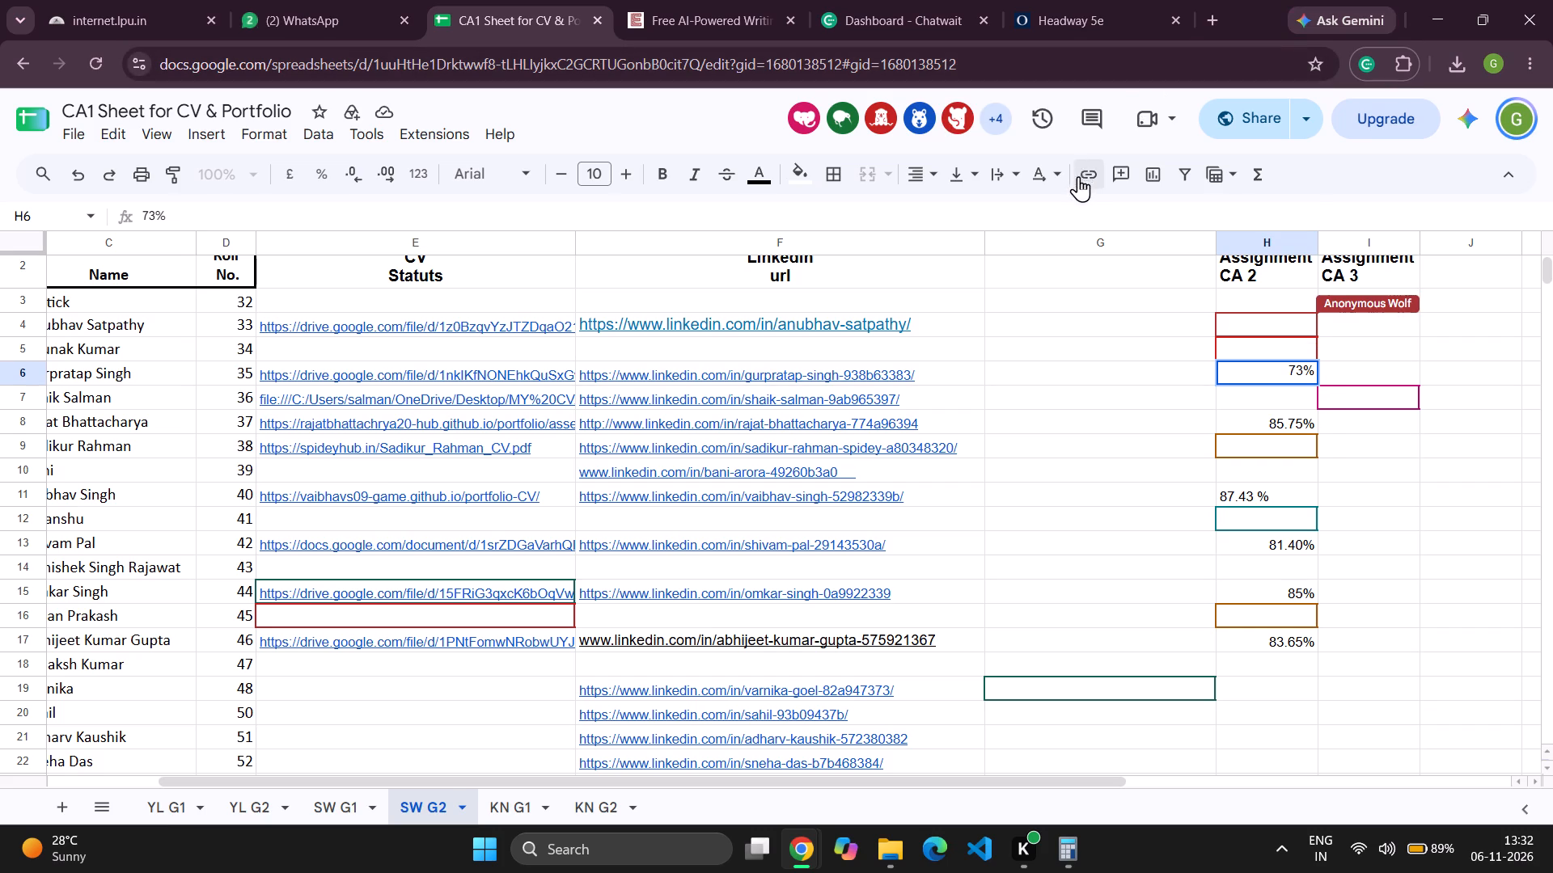
key(alt+Tab)
key(alt+Tab)
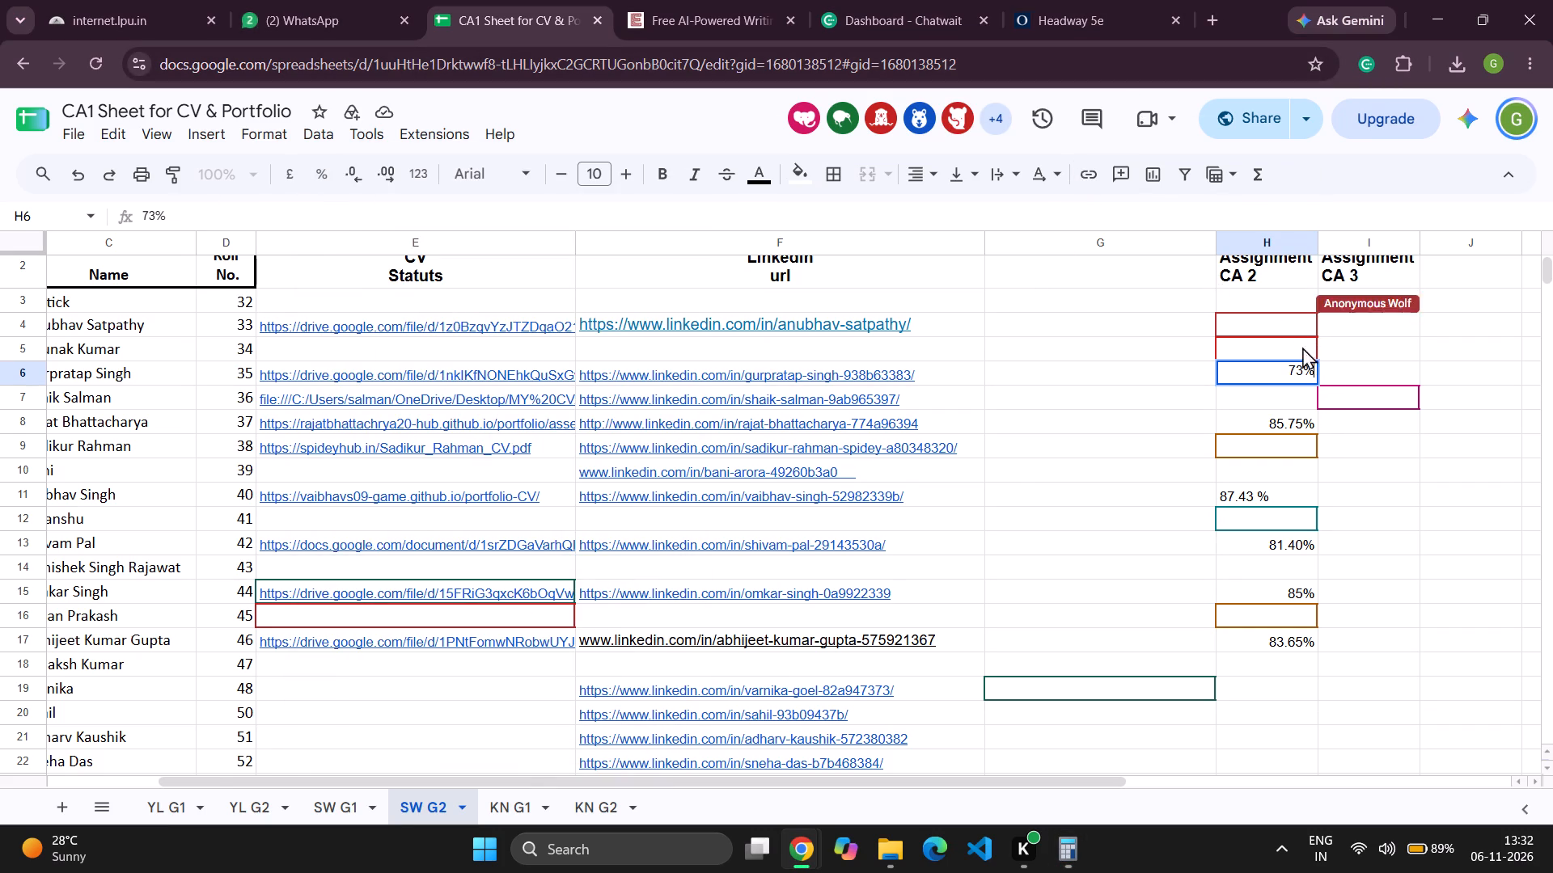
click(1305, 366)
key(period)
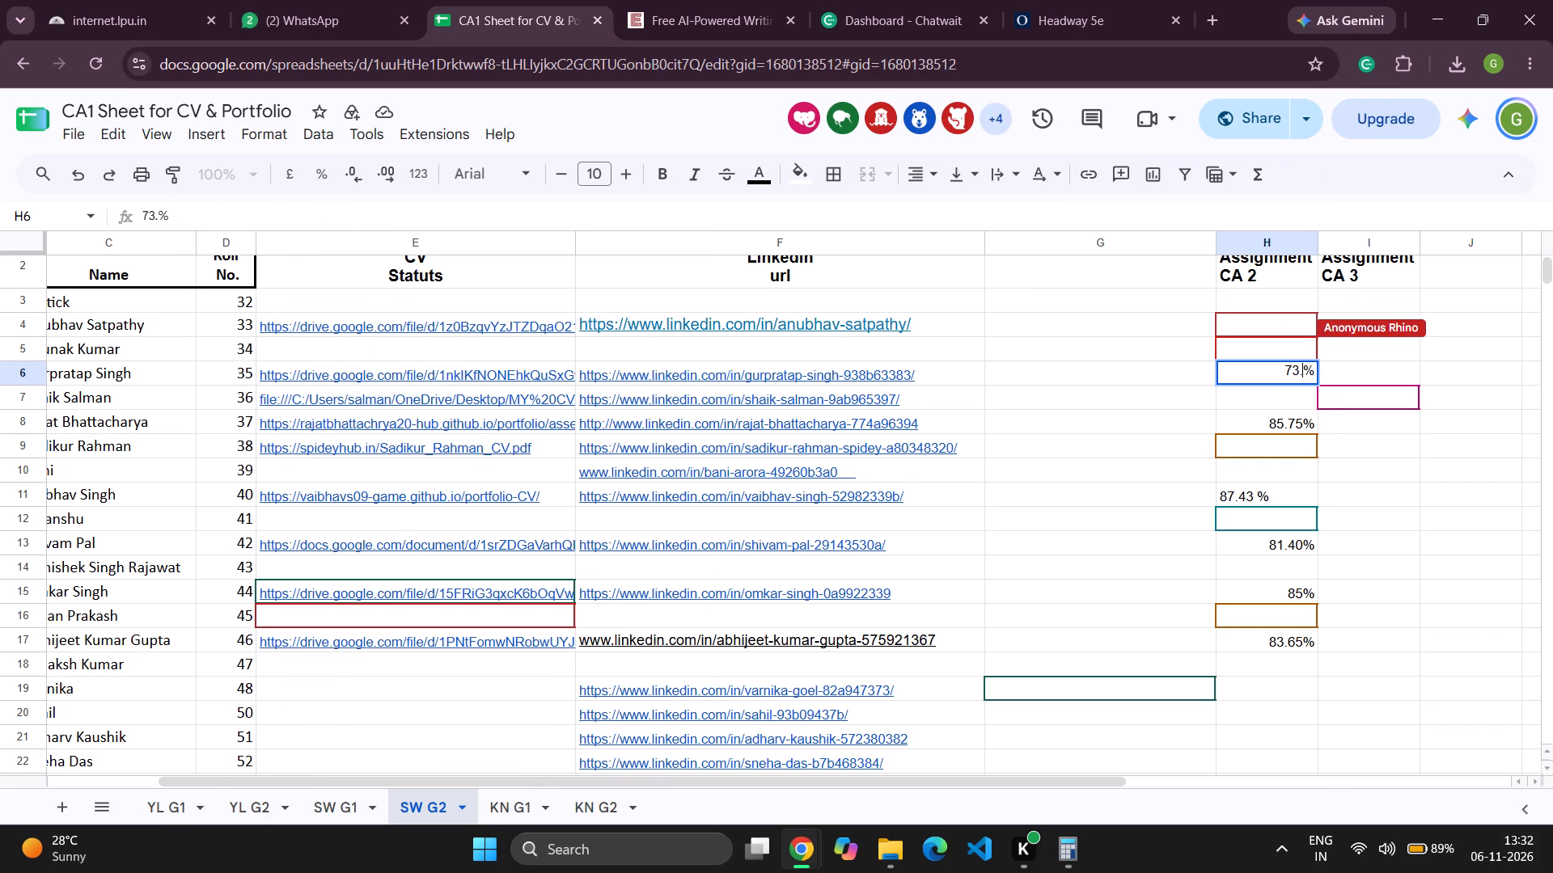
text(75)
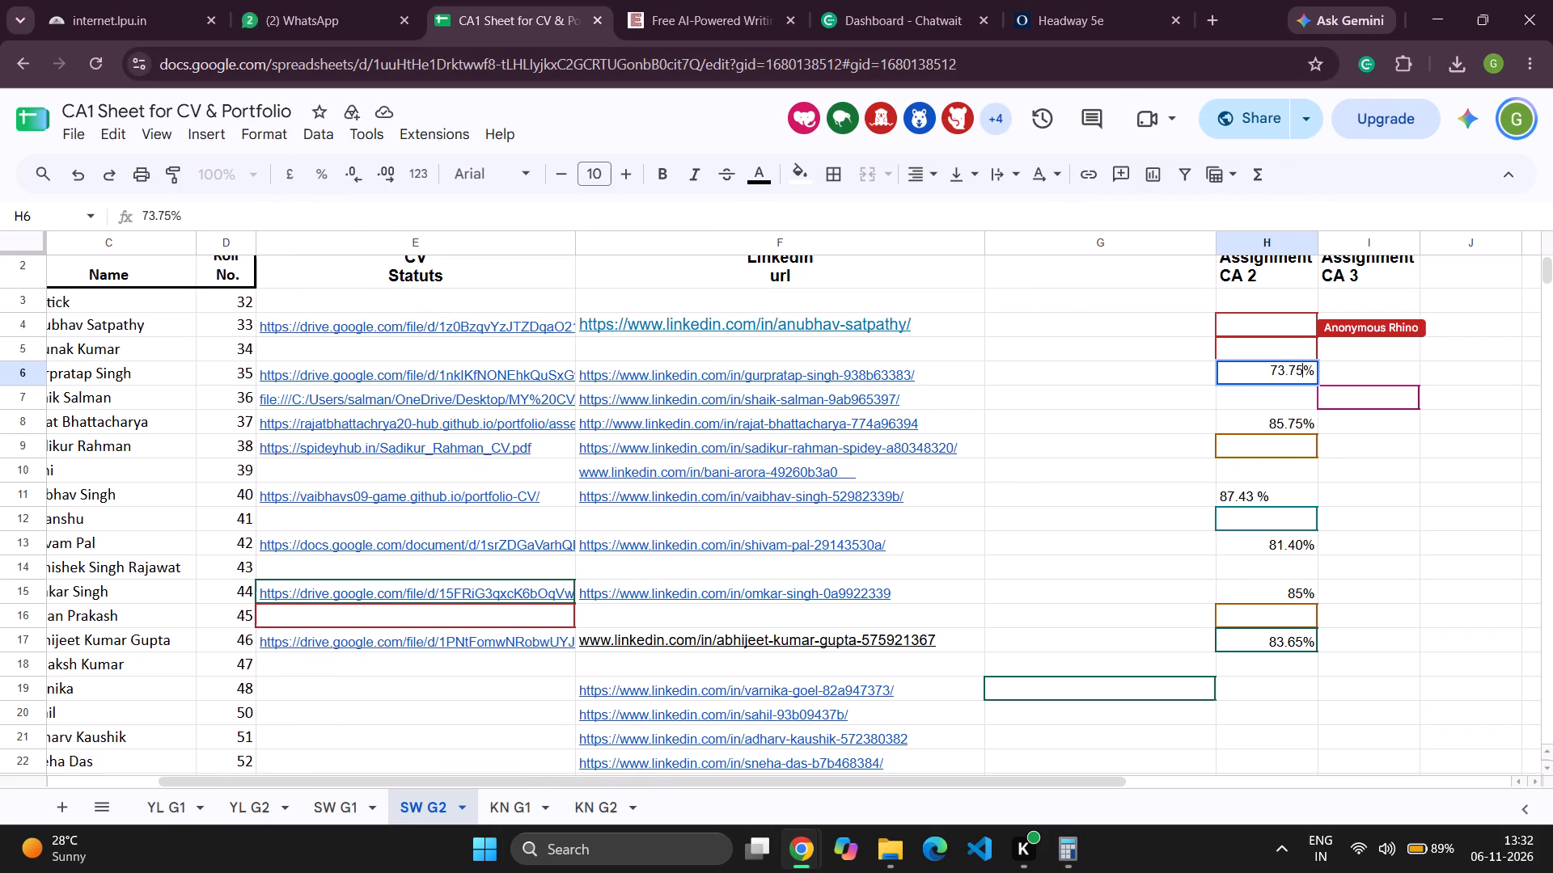
key(Return)
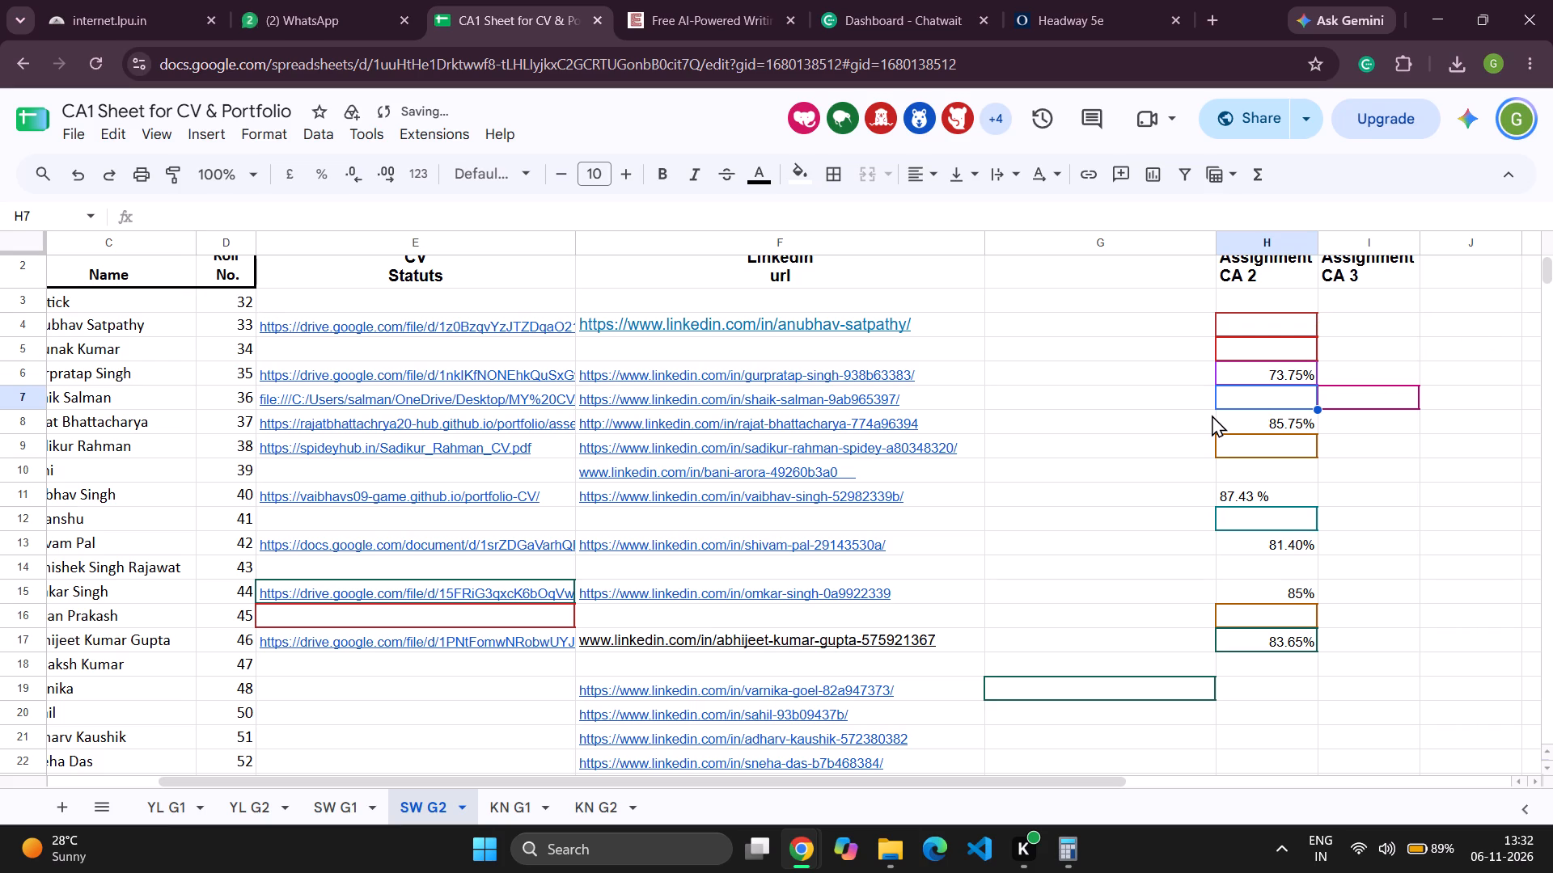
scroll(1212, 415, right, 3)
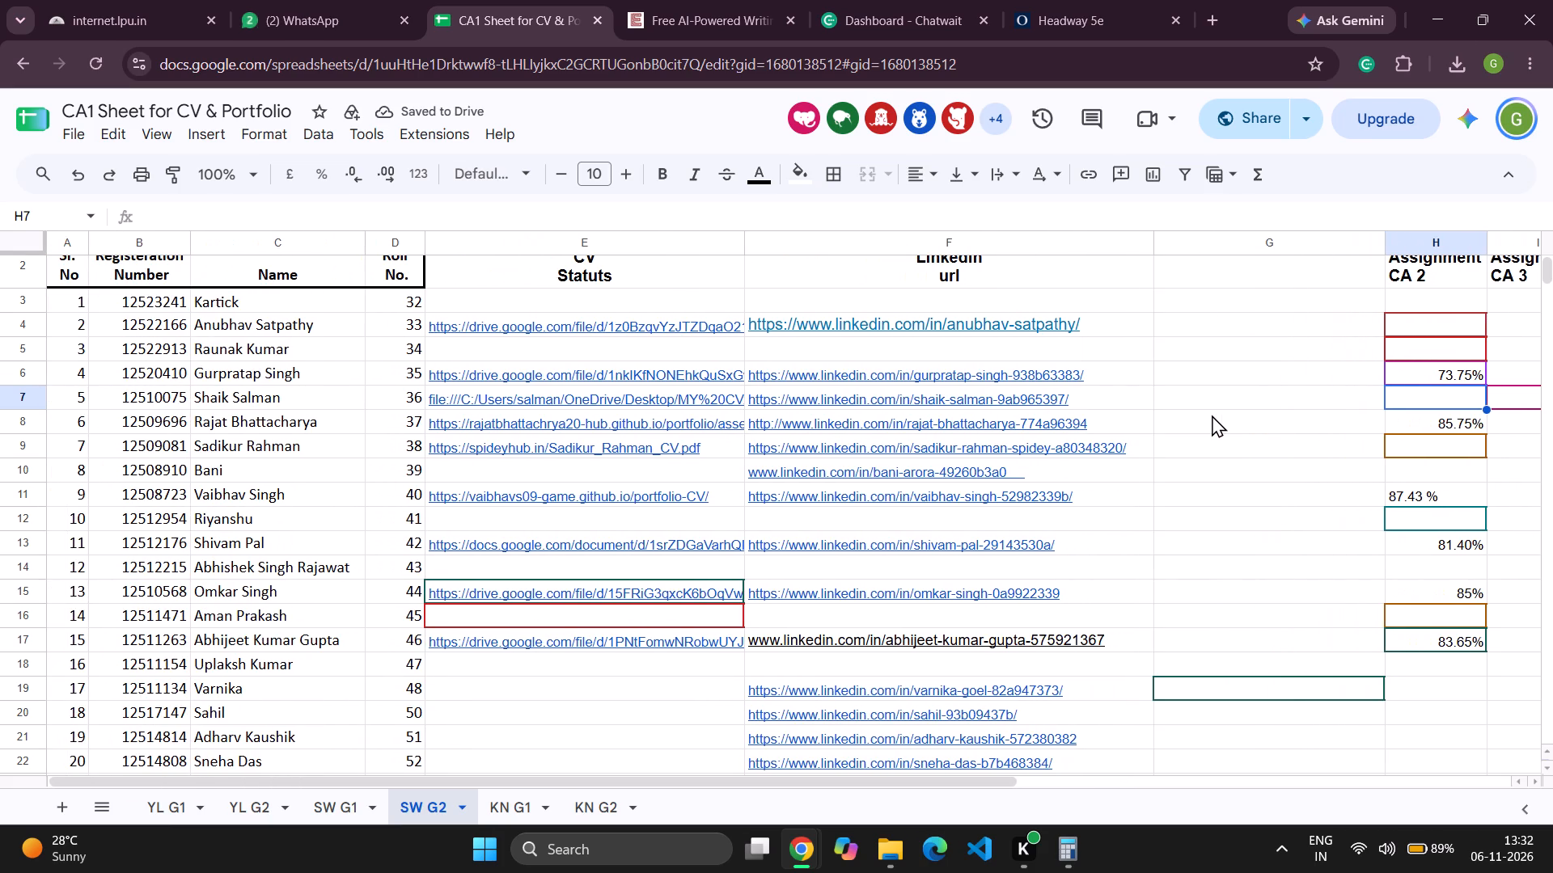
Close the open Chrome windows, the Downloads folder window and the Calculator windows to clear the desktop.
click(1552, 0)
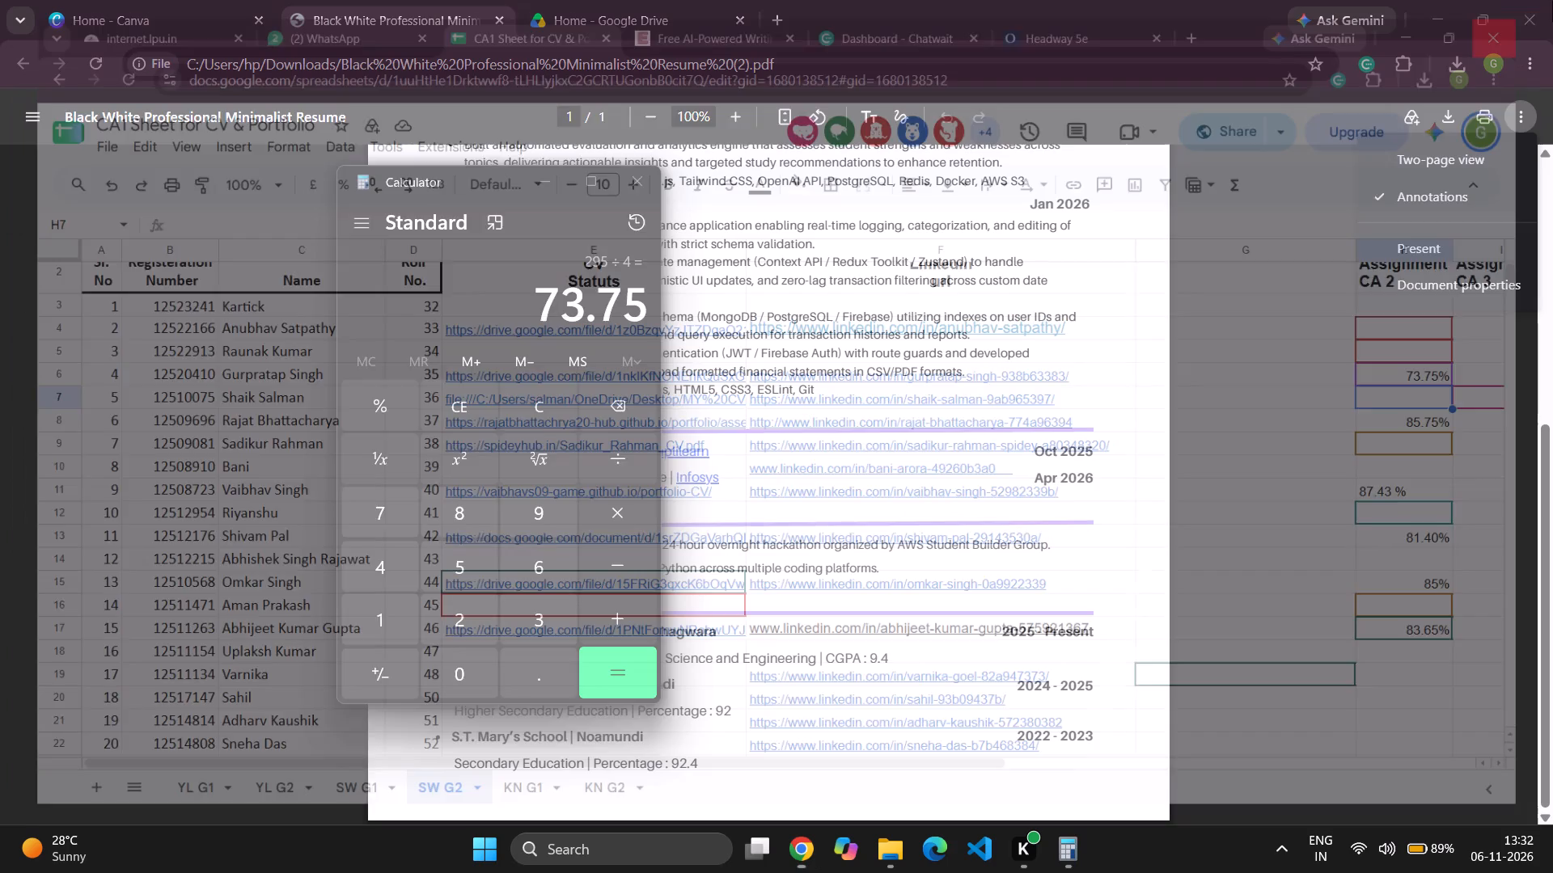
click(1552, 0)
click(1552, 0)
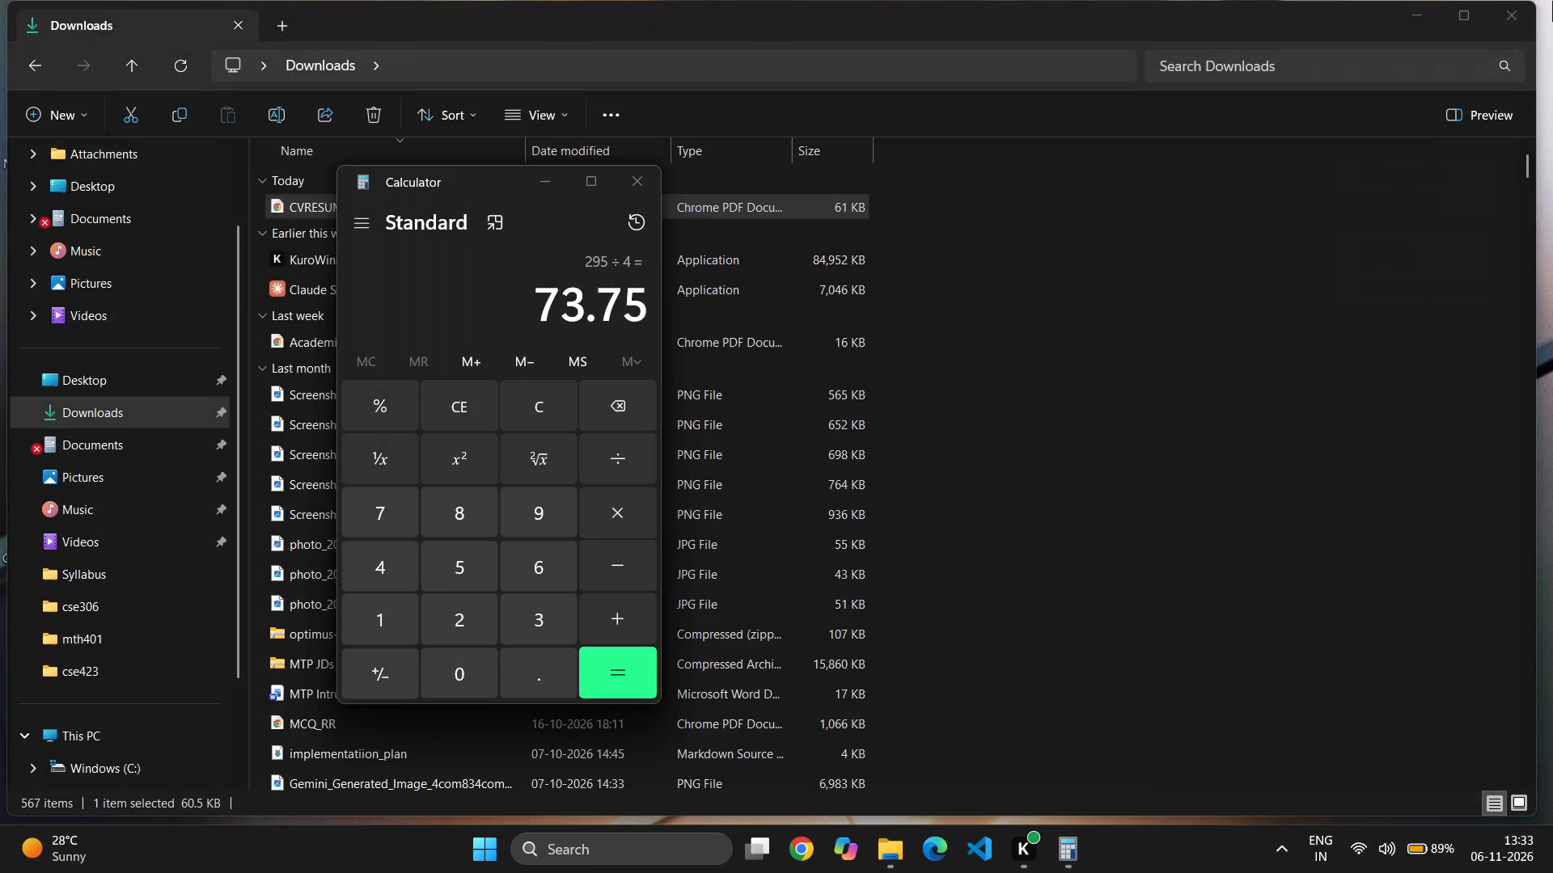
click(1509, 5)
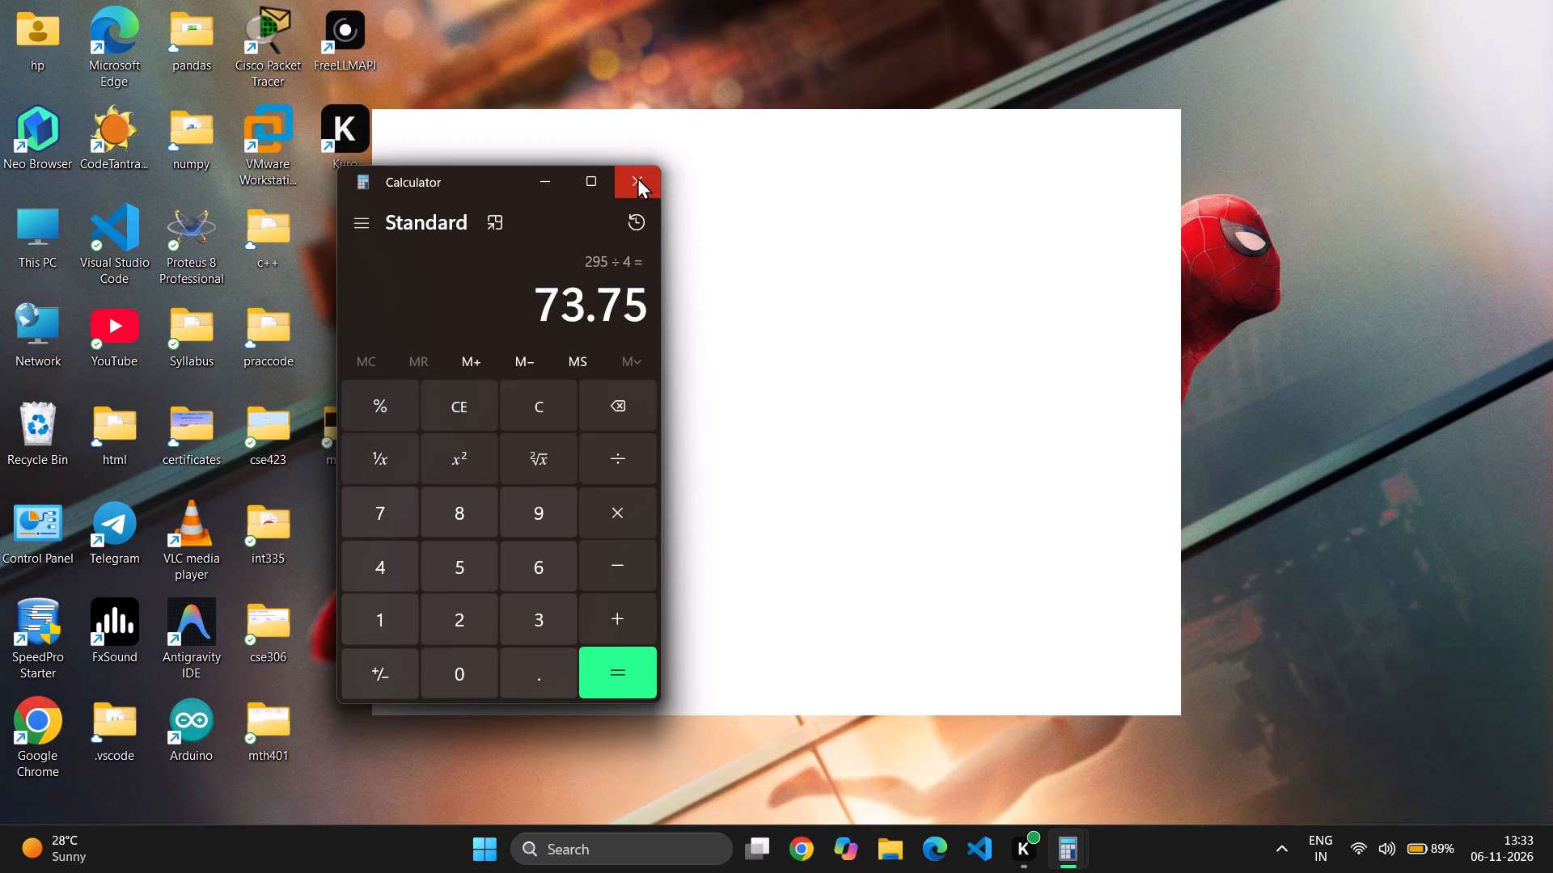
click(637, 177)
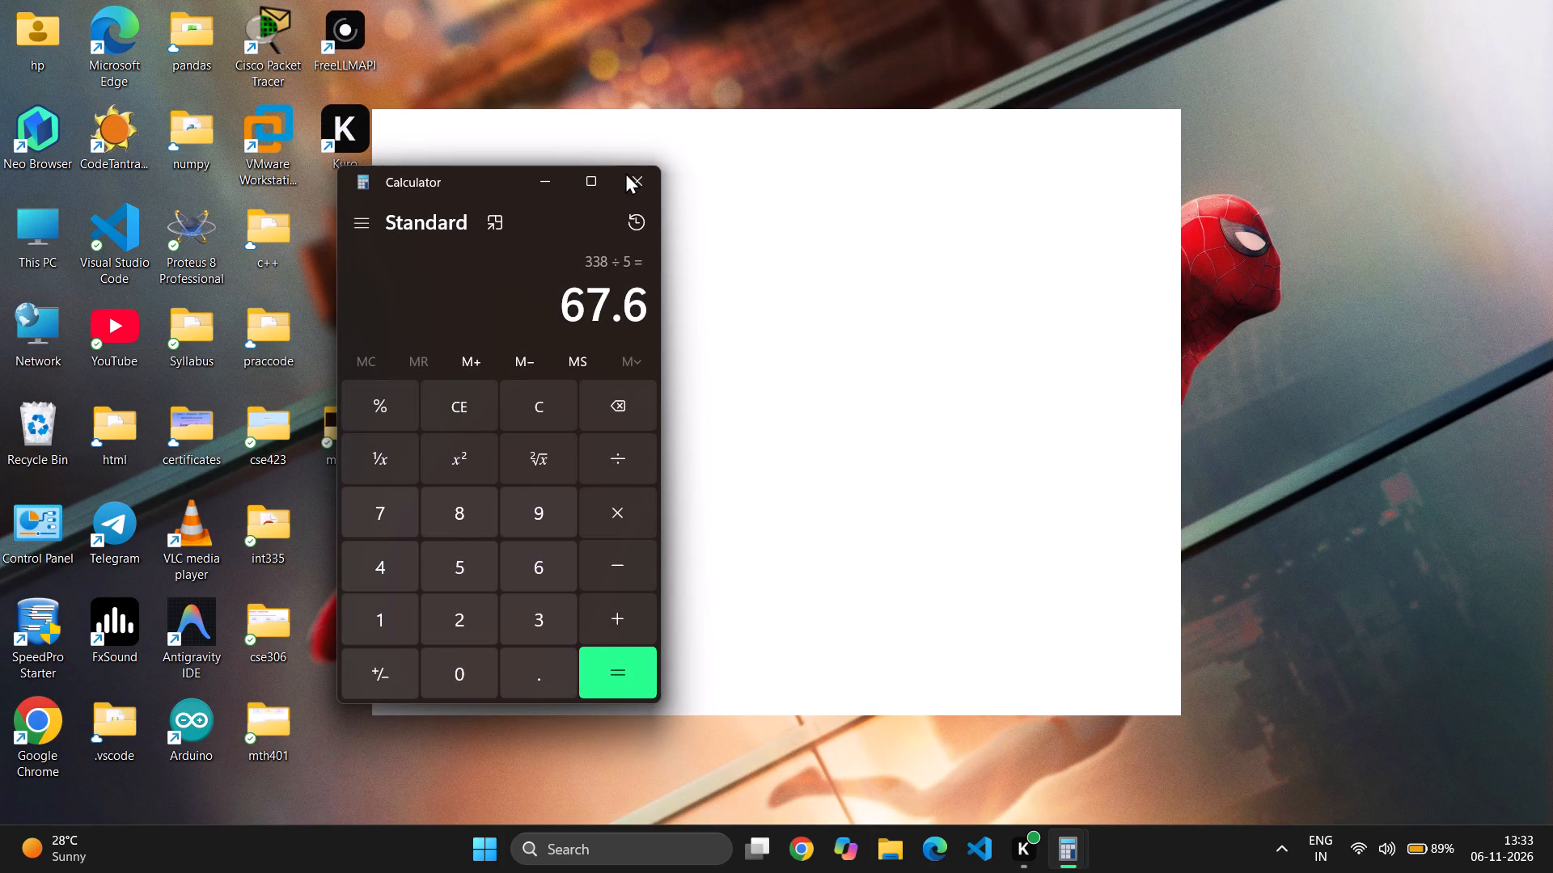